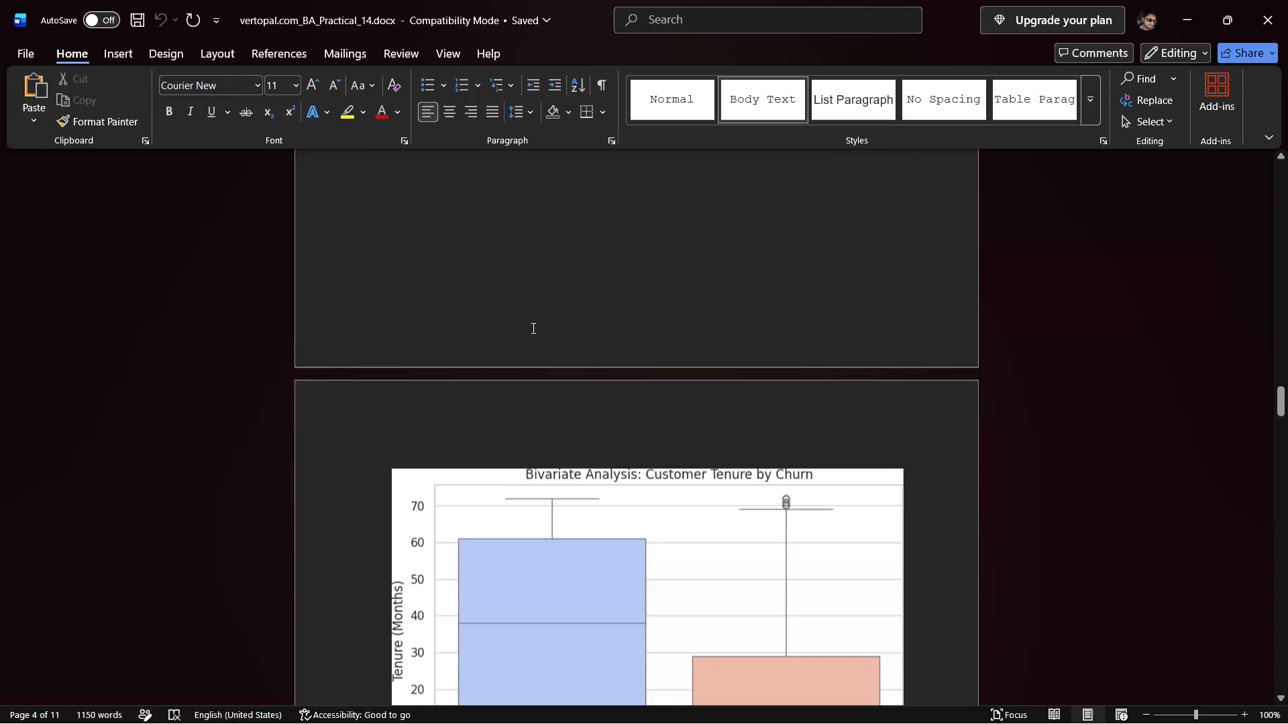
# Add a Box page border with a 1 pt line and automatic colour to the whole document.
pyautogui.scroll(5, 532, 328)
pyautogui.scroll(20, 532, 328)
pyautogui.scroll(8, 532, 328)
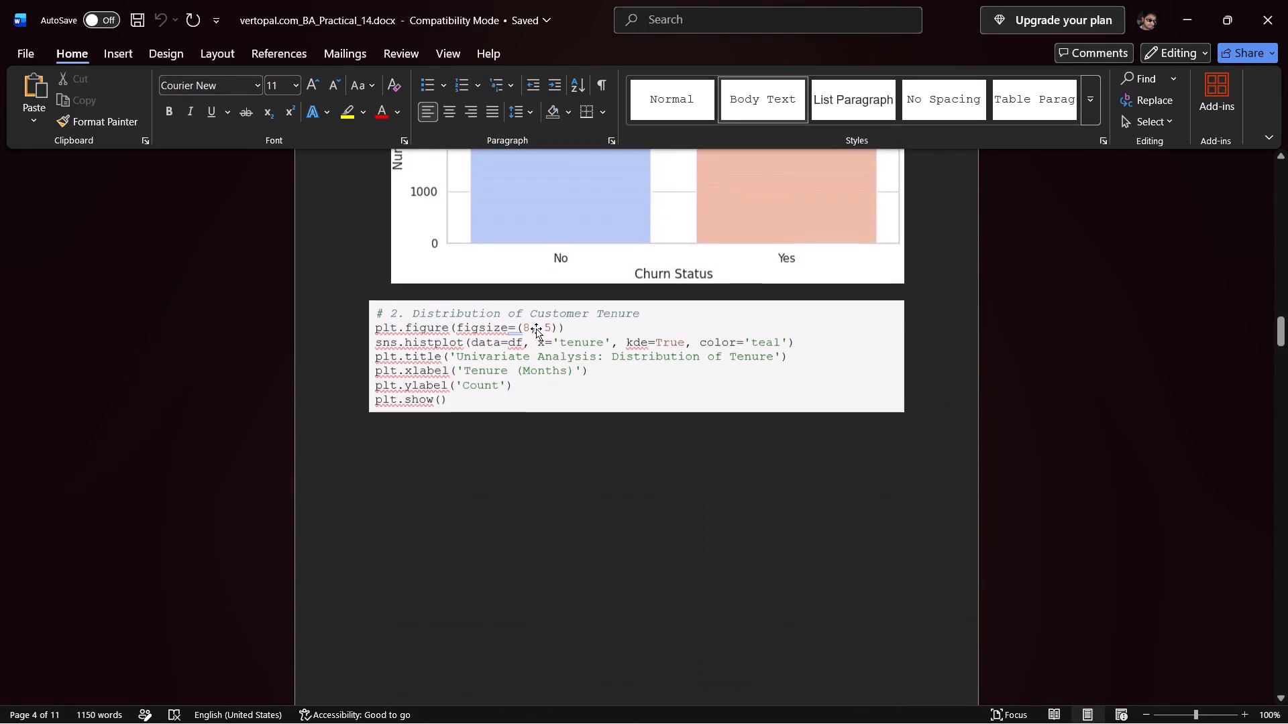
pyautogui.scroll(15, 536, 328)
pyautogui.click(432, 196)
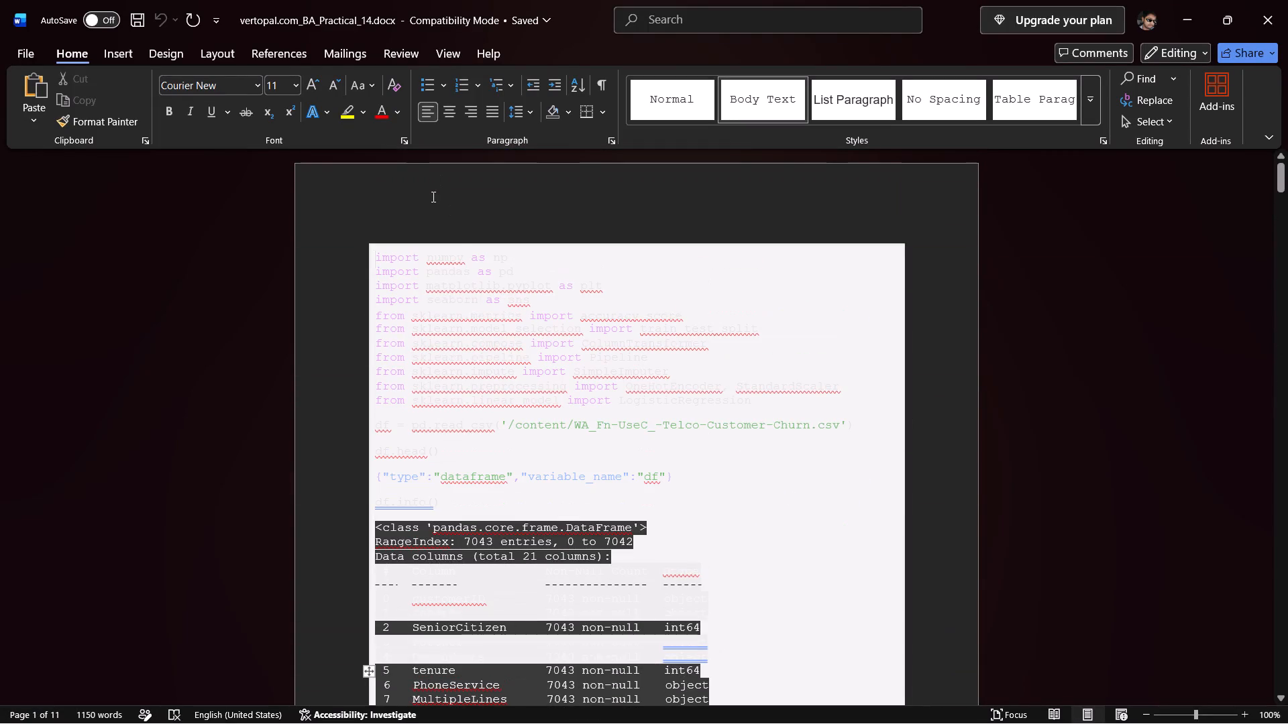
pyautogui.click(172, 52)
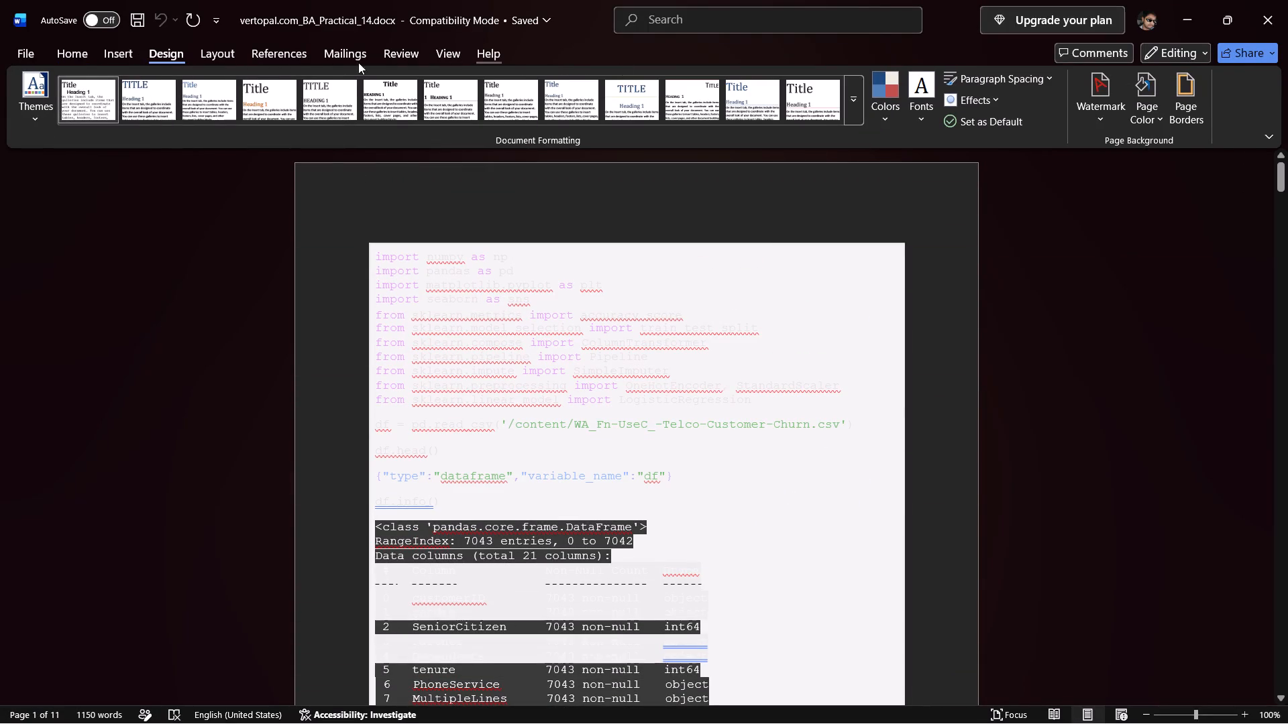
pyautogui.click(1183, 88)
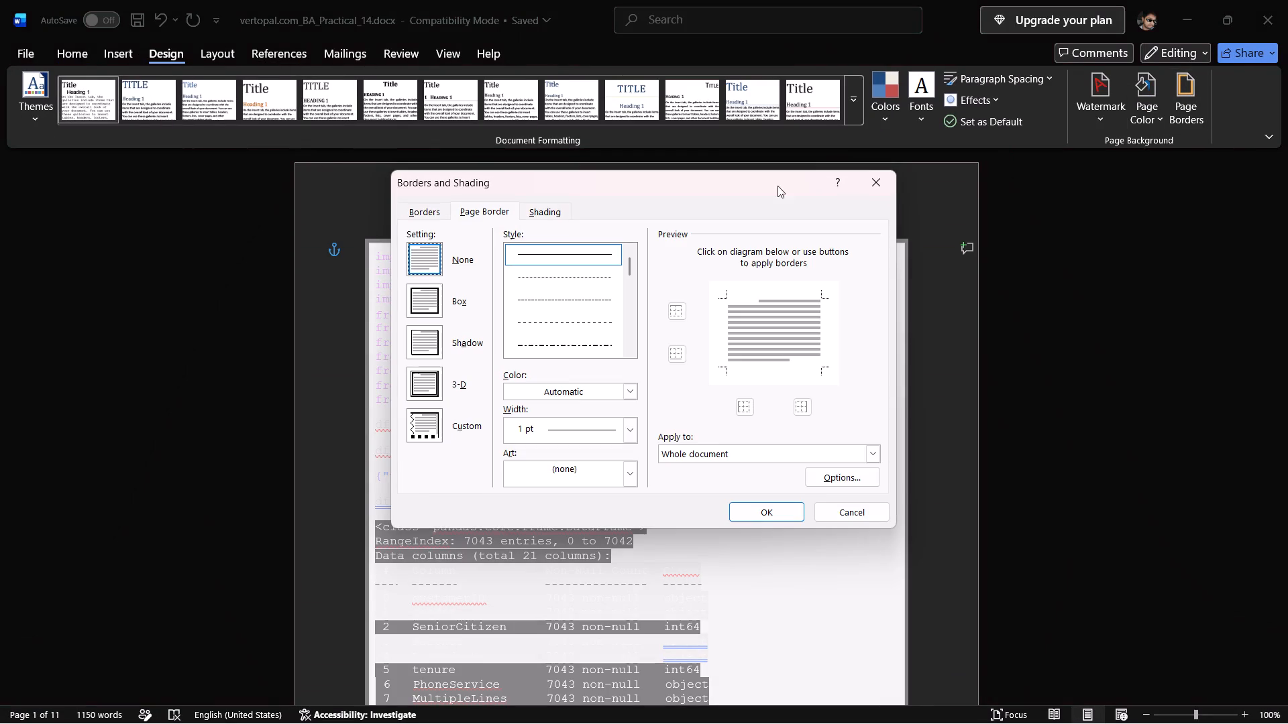
pyautogui.click(454, 300)
pyautogui.click(434, 308)
pyautogui.click(760, 505)
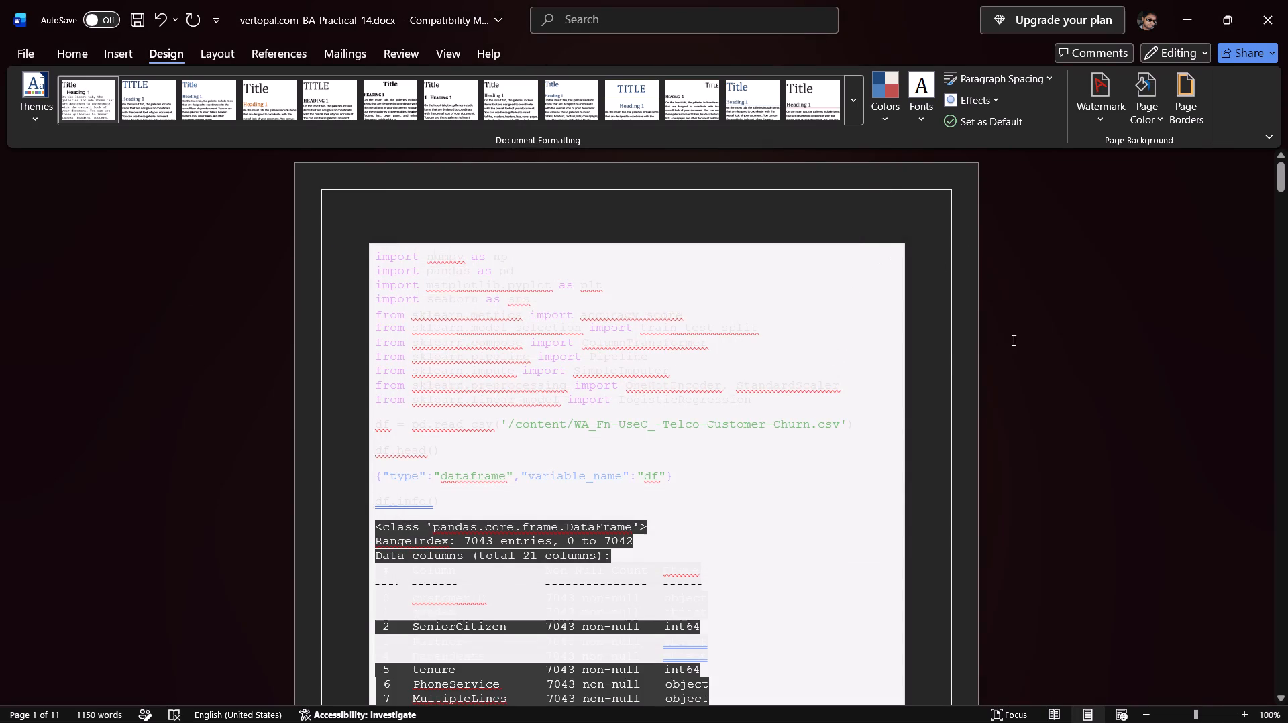
# Look through the opening pages to check the page border and the layout of the code blocks.
pyautogui.scroll(-13, 931, 363)
pyautogui.scroll(-12, 846, 385)
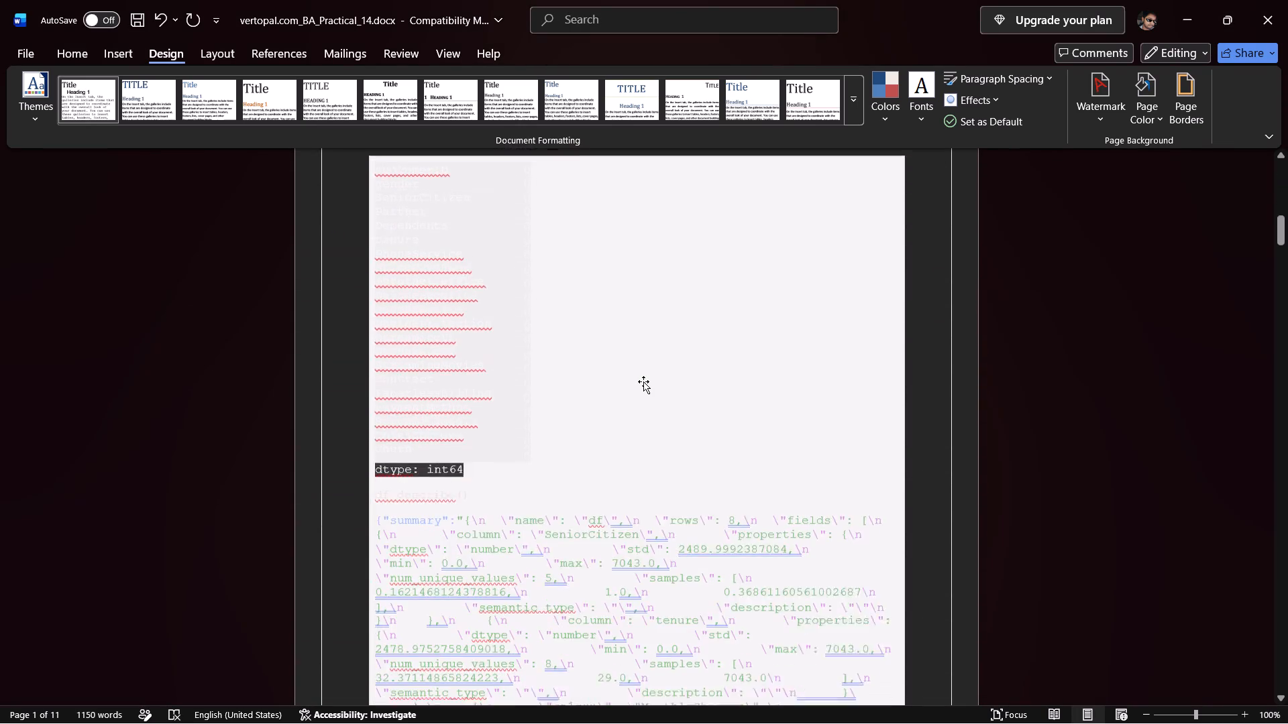
pyautogui.scroll(-5, 643, 381)
pyautogui.click(641, 373)
pyautogui.doubleClick(588, 282)
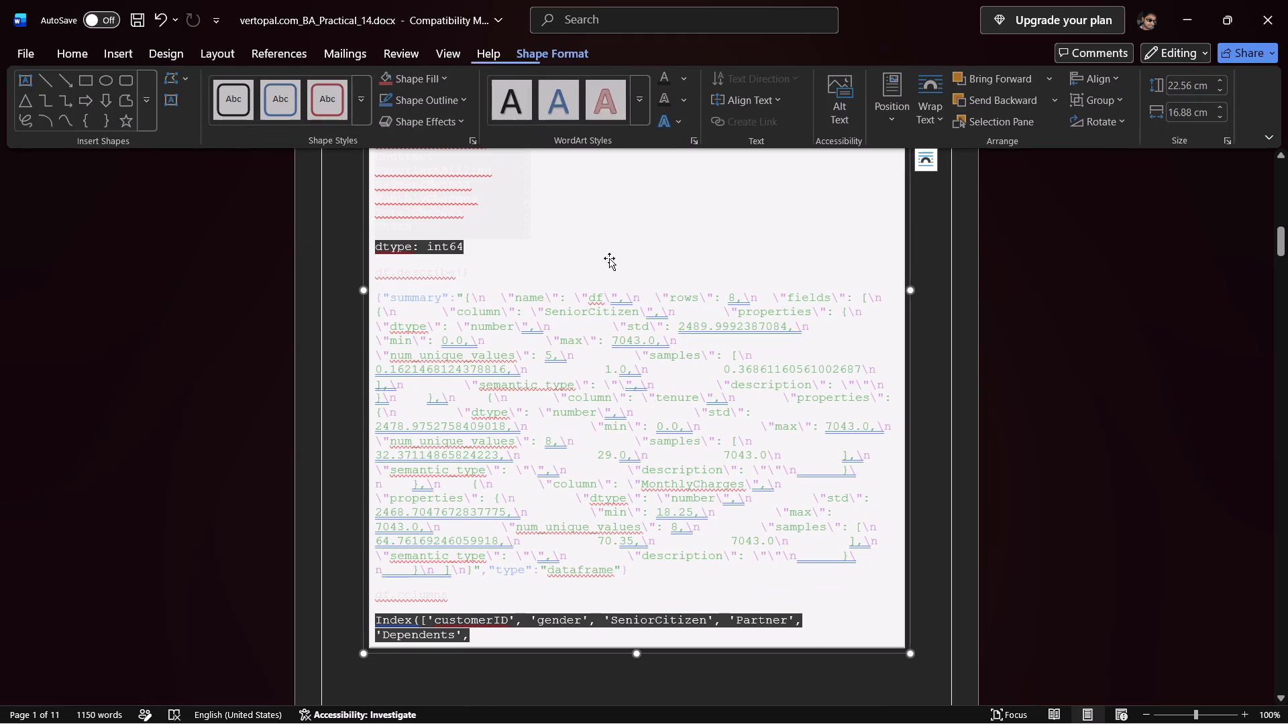
pyautogui.click(618, 251)
pyautogui.doubleClick(739, 676)
pyautogui.scroll(-7, 739, 676)
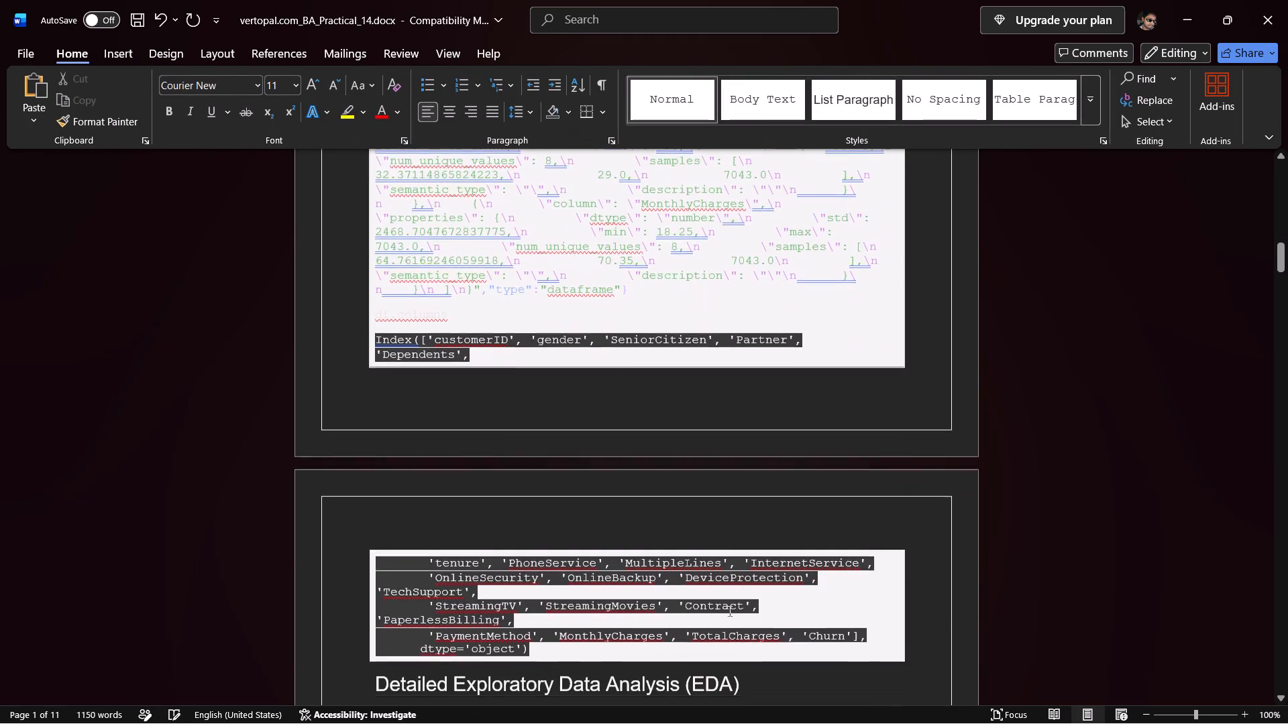
pyautogui.scroll(-15, 727, 613)
# Remove the indent before the Distribution of Churn chart.
pyautogui.click(422, 372)
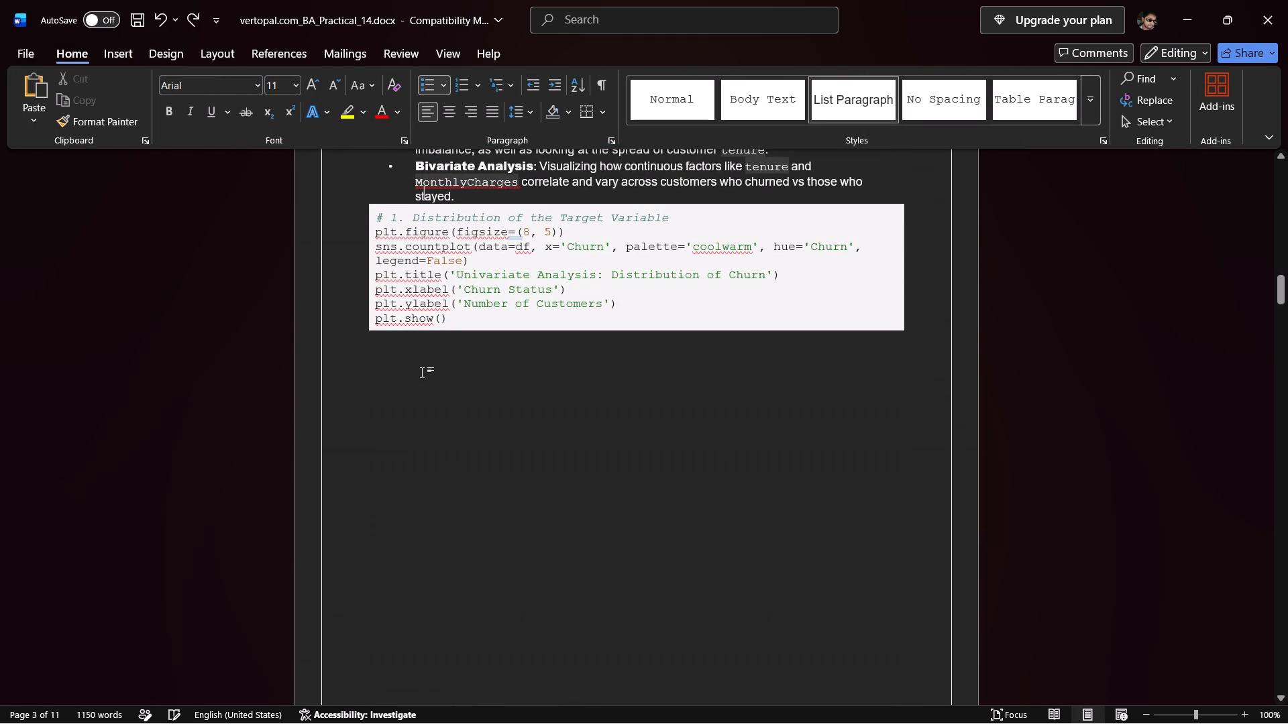
pyautogui.click(422, 372)
pyautogui.scroll(-5, 410, 368)
pyautogui.click(531, 627)
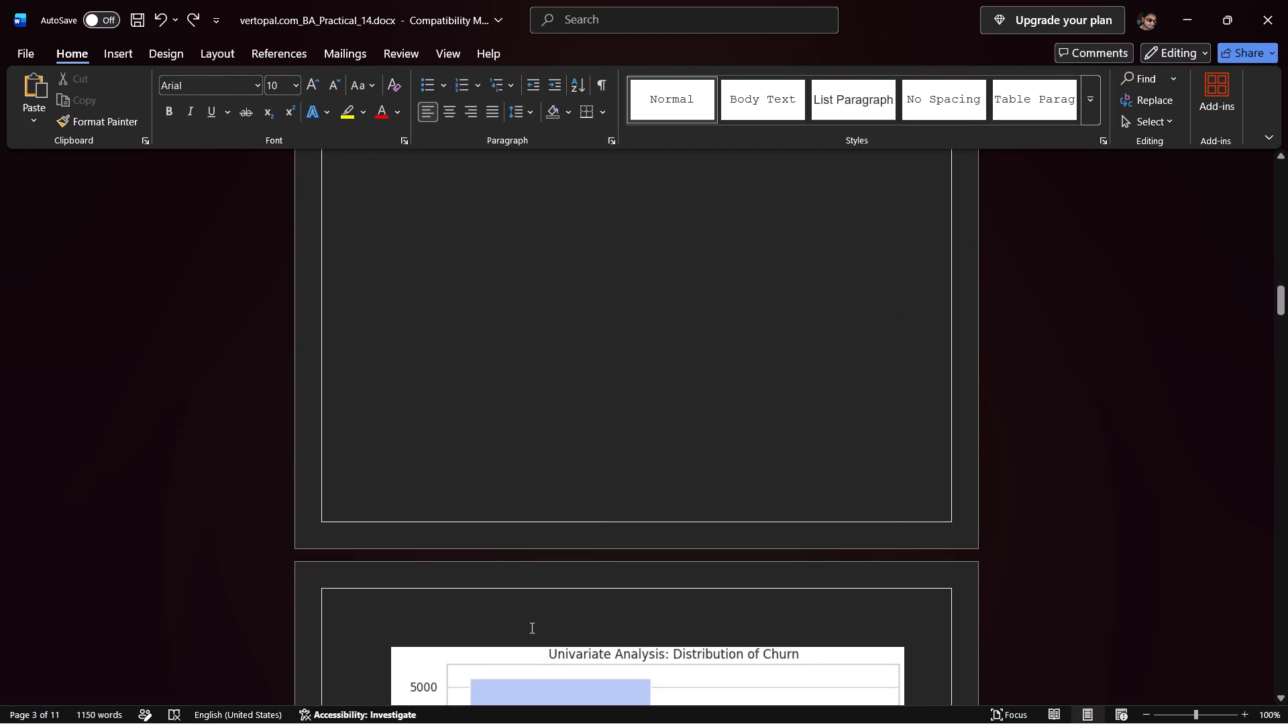
pyautogui.doubleClick(531, 627)
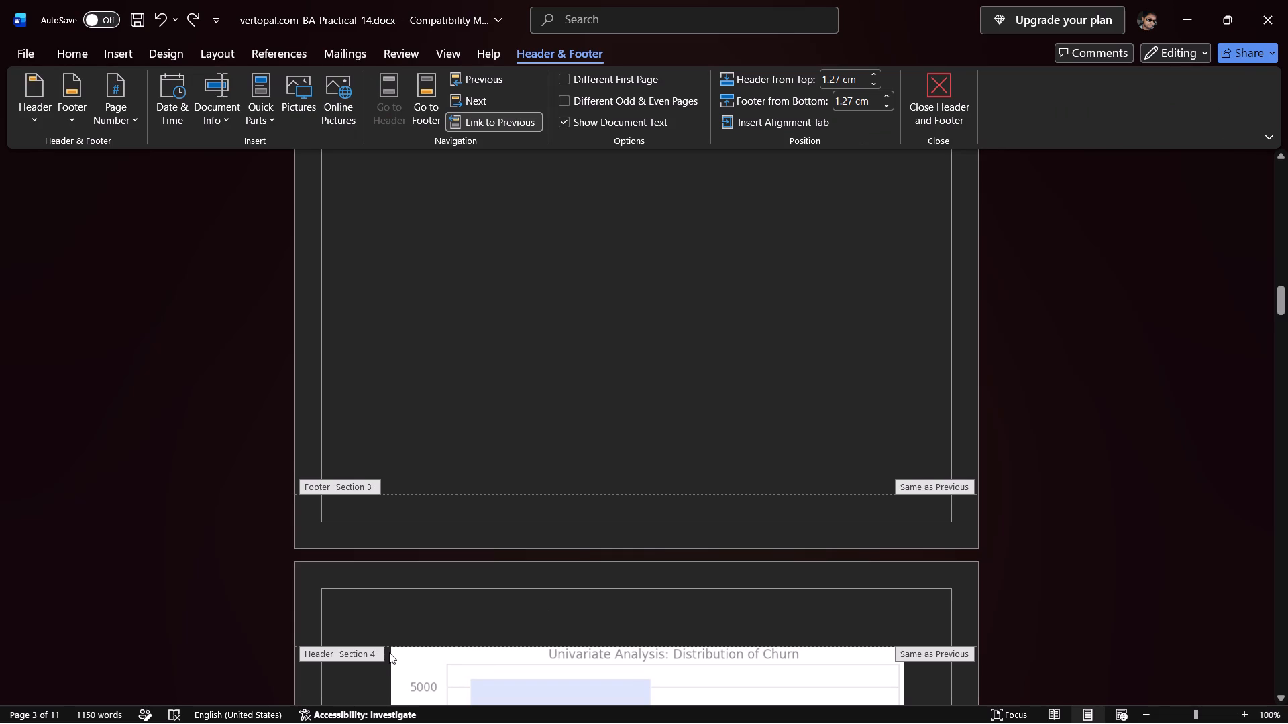
pyautogui.scroll(-3, 389, 652)
pyautogui.doubleClick(379, 623)
pyautogui.click(380, 356)
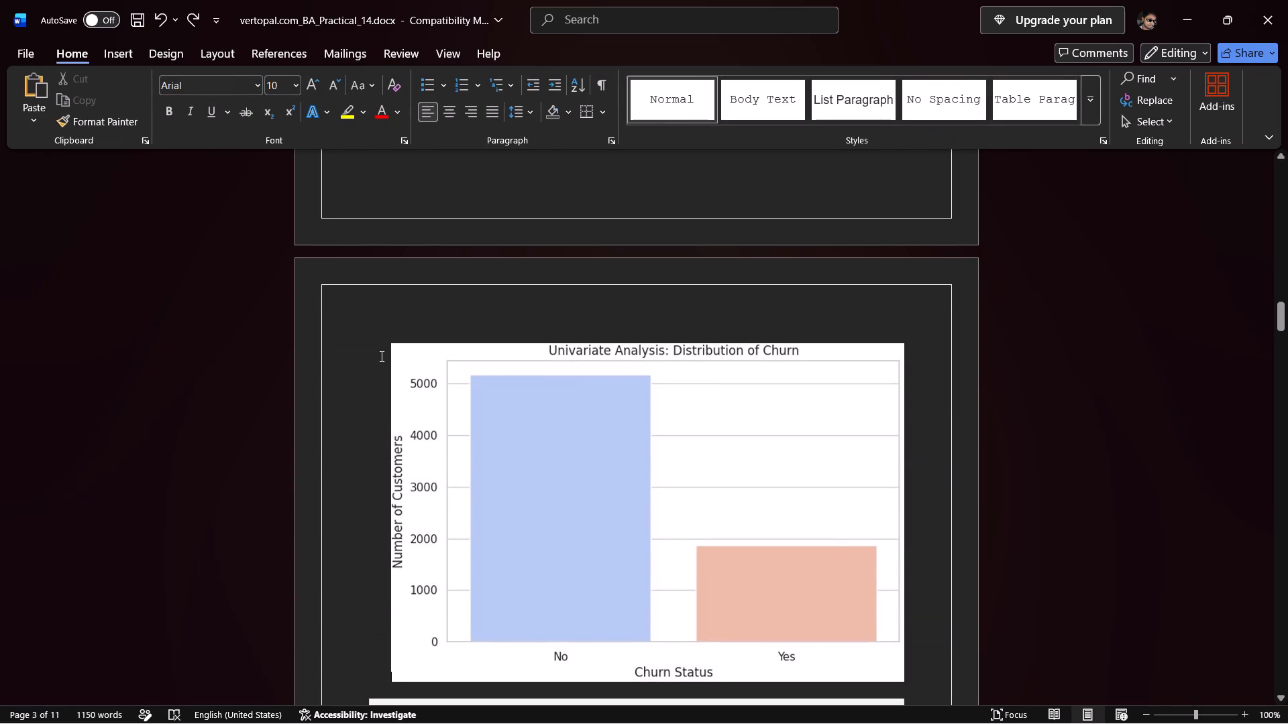
pyautogui.press('BackSpace')
pyautogui.press('BackSpace')
# Move the Distribution of Churn chart up to the preceding page, directly below the "# 1. Distribution of the Target Variable" code block.
pyautogui.scroll(4, 412, 422)
pyautogui.scroll(-3, 412, 422)
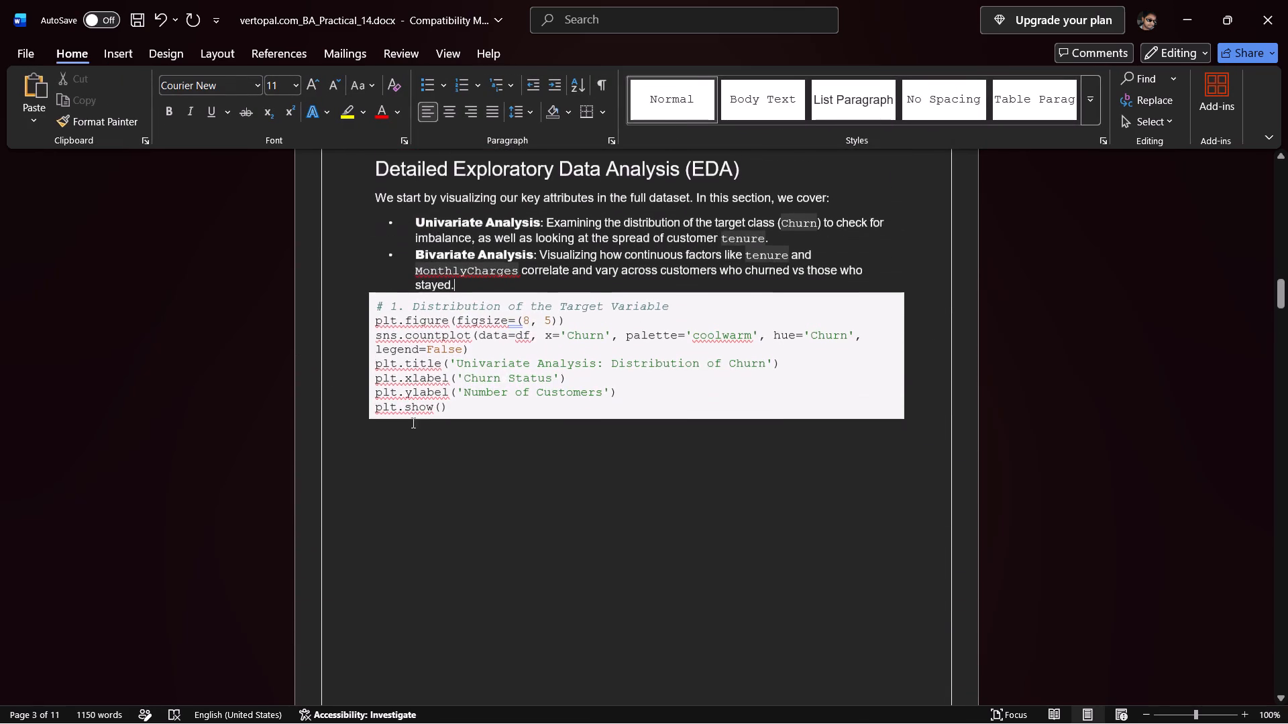
pyautogui.scroll(-10, 412, 422)
pyautogui.scroll(-3, 478, 448)
pyautogui.scroll(1, 478, 448)
pyautogui.scroll(-6, 478, 448)
pyautogui.click(622, 405)
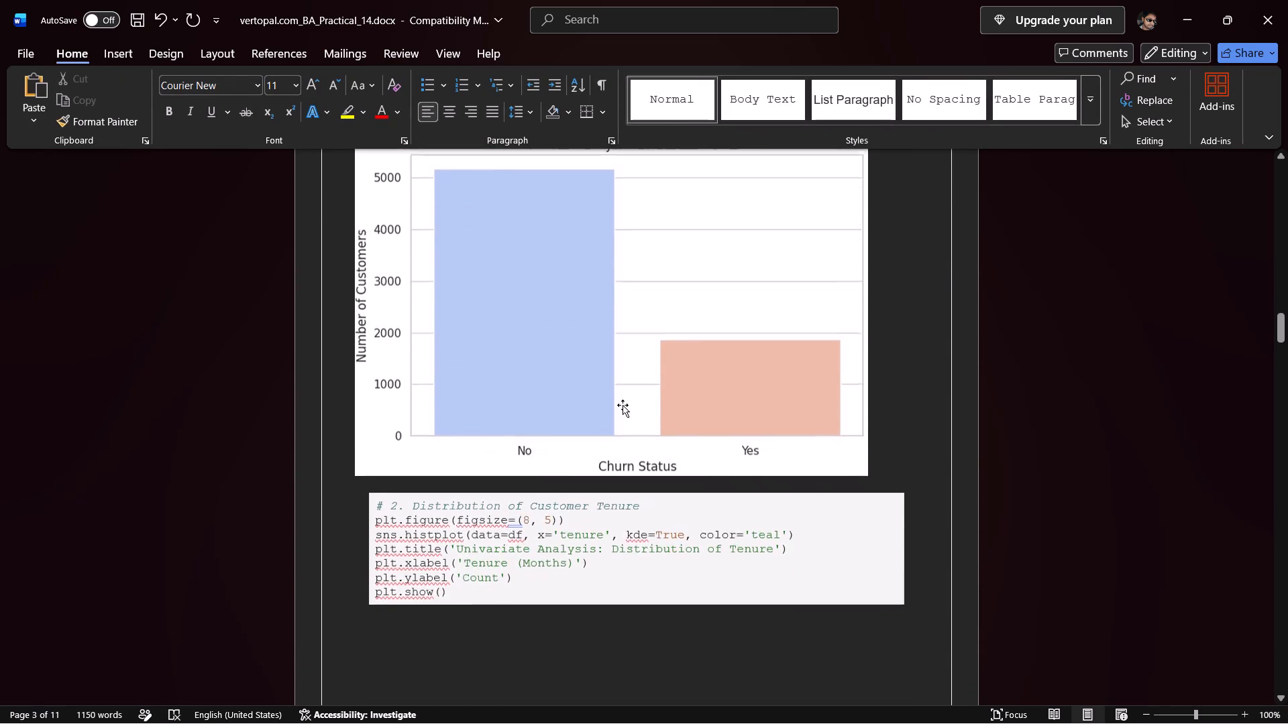
pyautogui.scroll(8, 623, 405)
pyautogui.moveTo(649, 577); pyautogui.dragTo(661, 386)
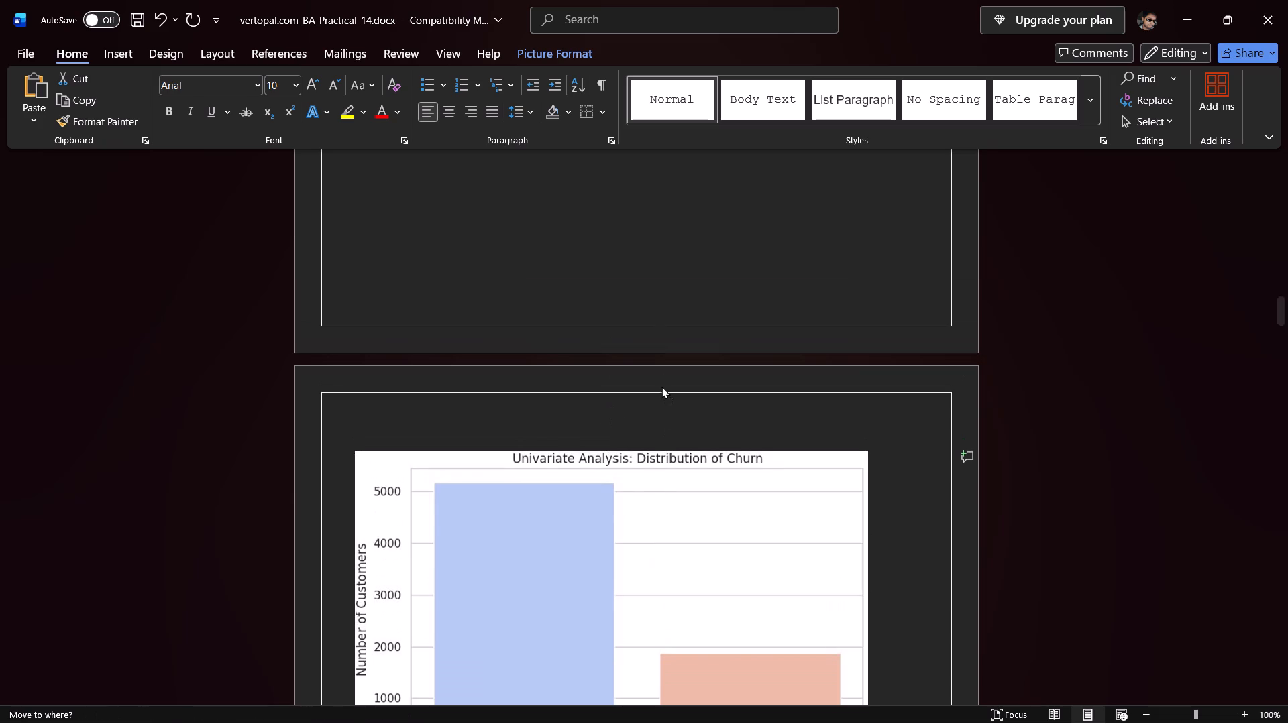
pyautogui.moveTo(661, 386); pyautogui.dragTo(649, 314)
pyautogui.scroll(4, 487, 433)
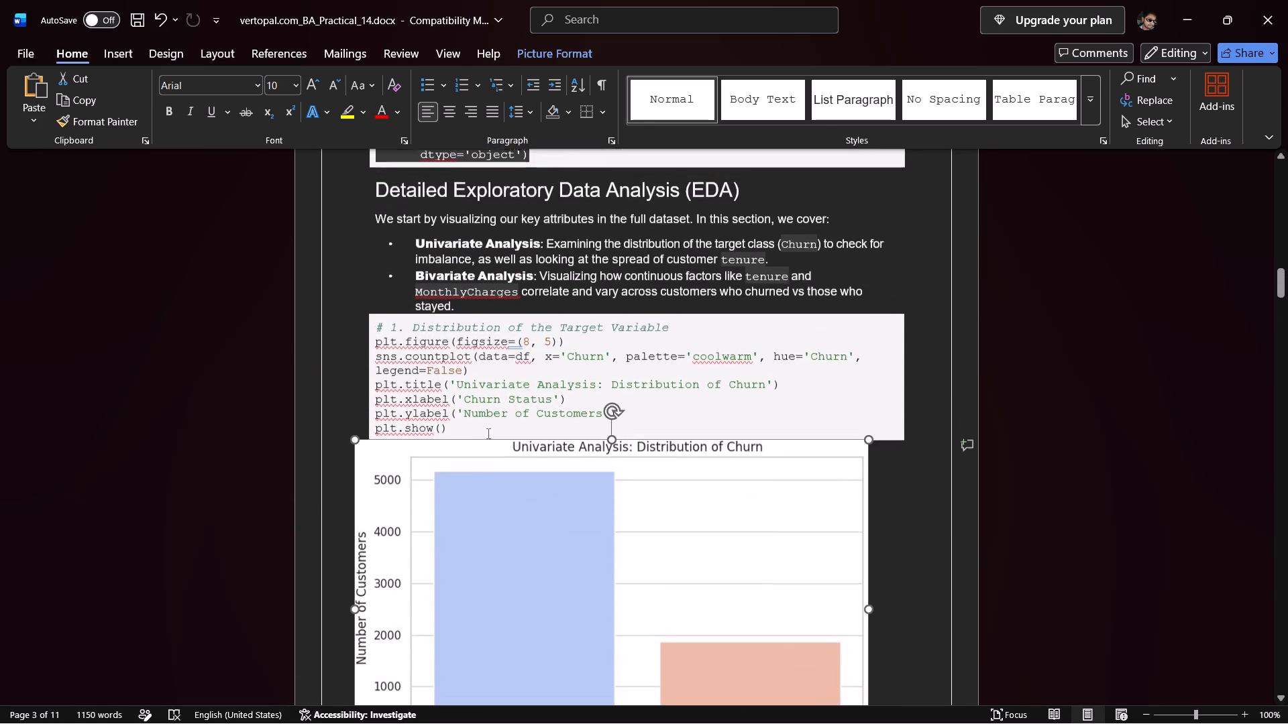
# Set the Distribution of Churn chart's wrapping to In Front of Text and shift it slightly right and down beneath its code.
pyautogui.scroll(-15, 487, 433)
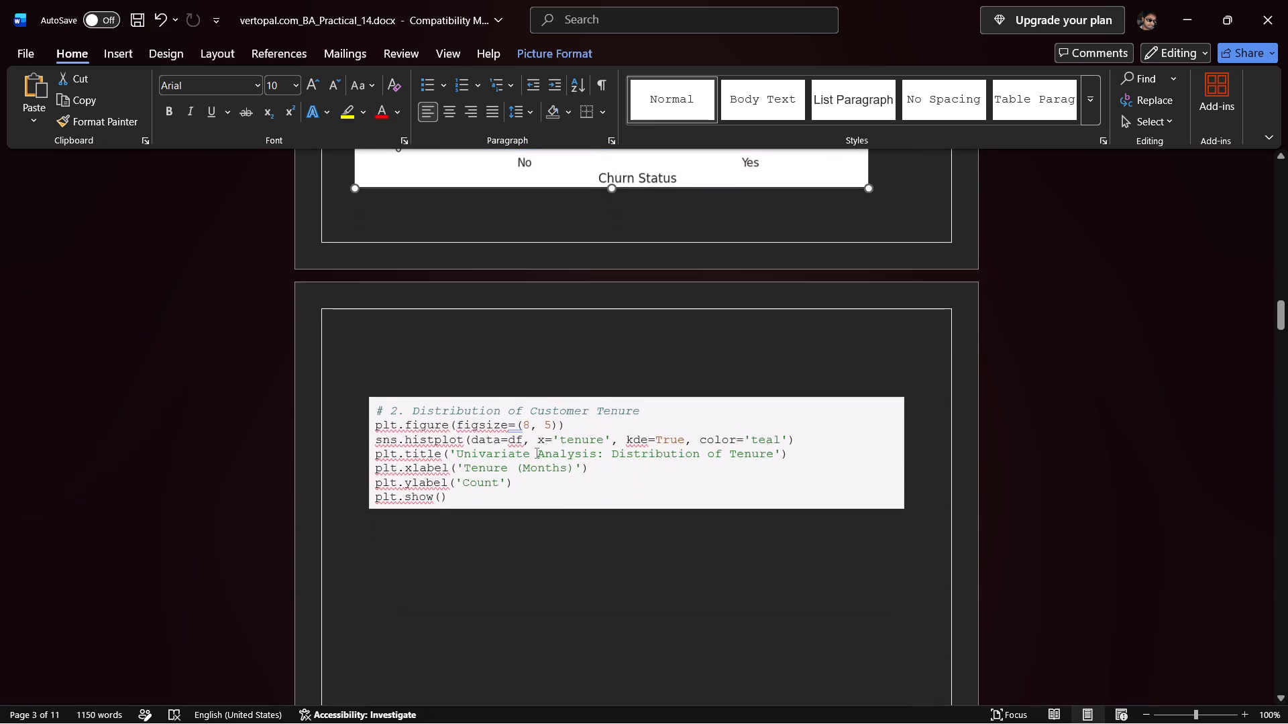
pyautogui.scroll(2, 535, 452)
pyautogui.scroll(-20, 535, 452)
pyautogui.scroll(-2, 535, 452)
pyautogui.scroll(8, 539, 453)
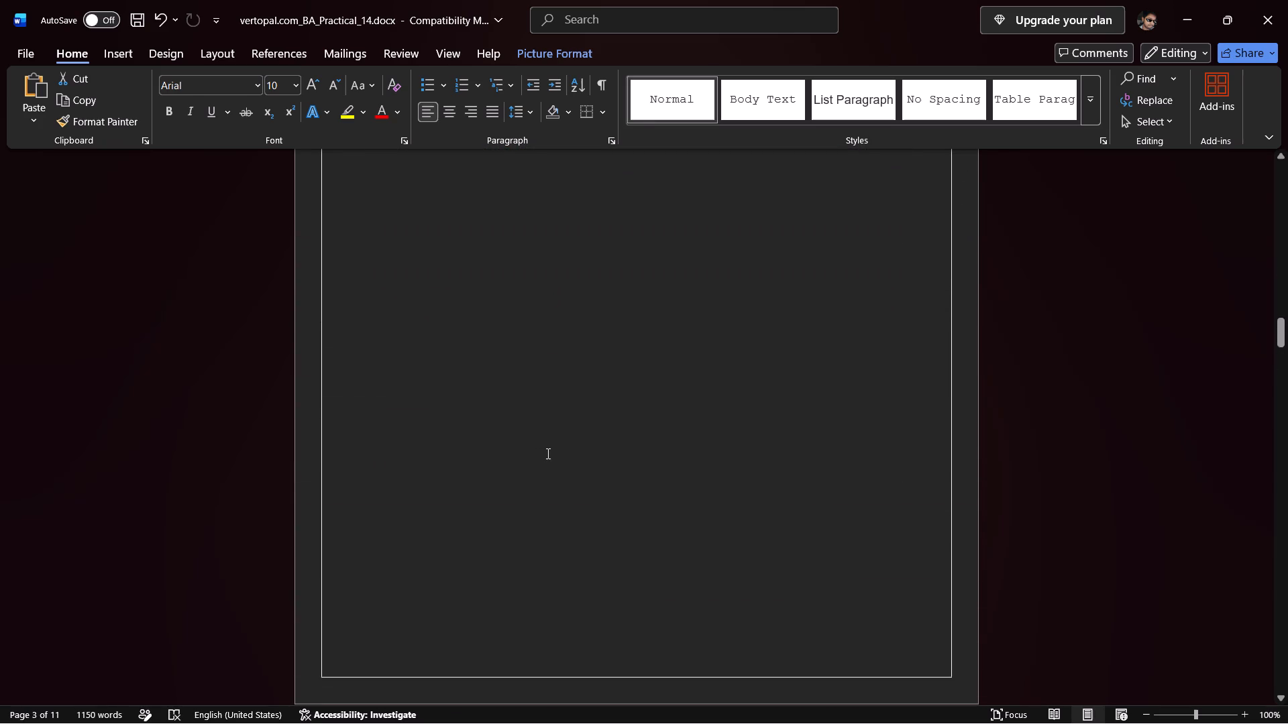
pyautogui.scroll(18, 547, 453)
pyautogui.scroll(8, 586, 473)
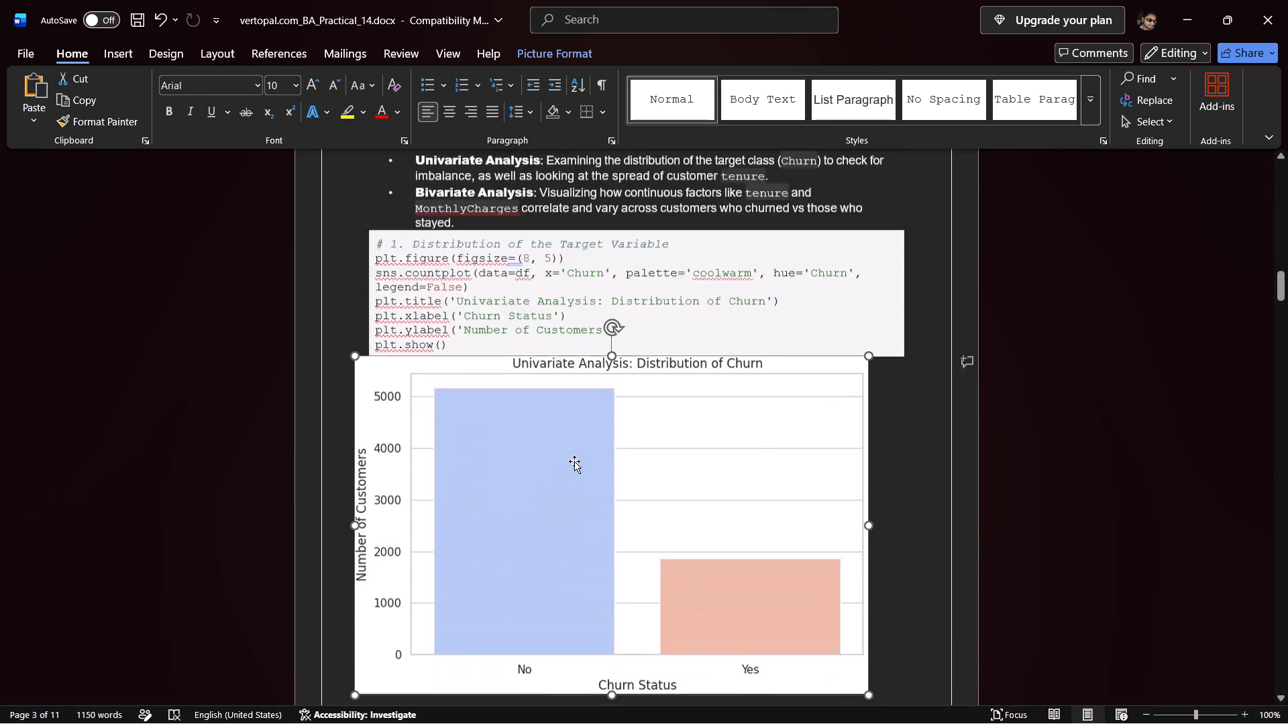
pyautogui.click(629, 521)
pyautogui.click(890, 430)
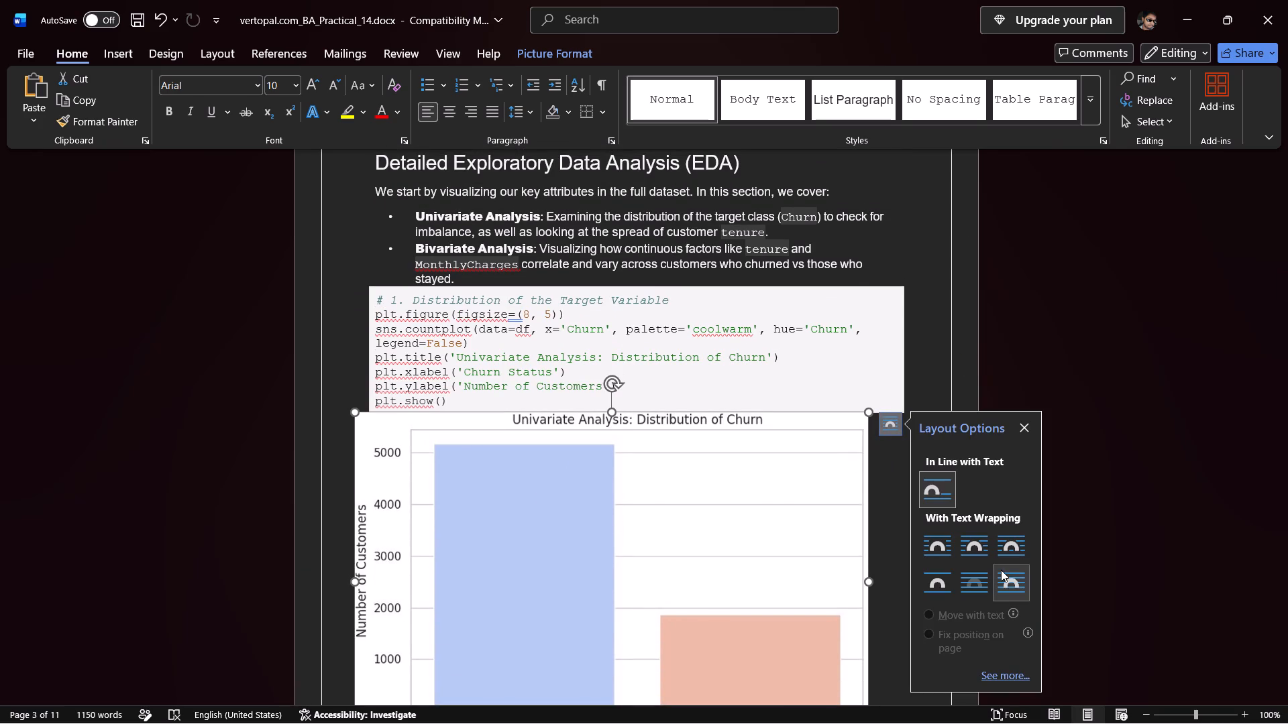
pyautogui.click(1007, 587)
pyautogui.moveTo(645, 515); pyautogui.dragTo(680, 525)
# Delete the empty paragraphs above the "# 2. Distribution of Customer Tenure" code block, leaving one line break after the bullet list.
pyautogui.scroll(-14, 680, 525)
pyautogui.click(489, 381)
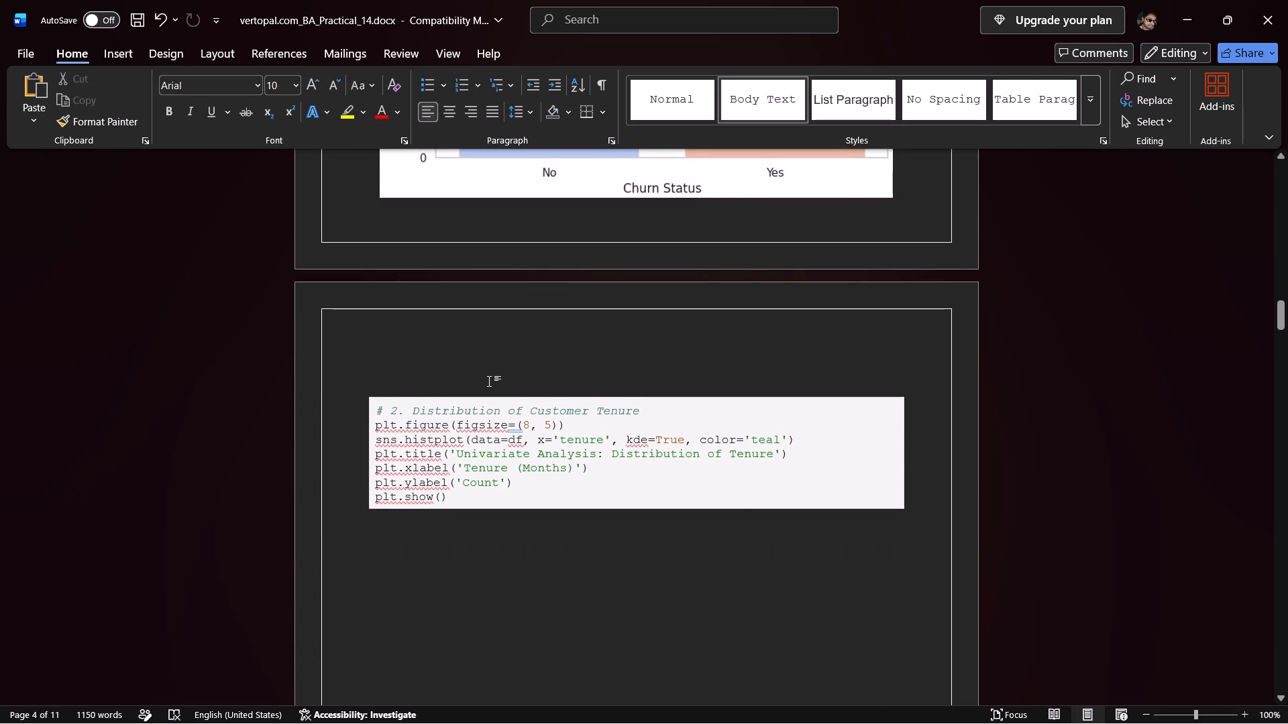
pyautogui.press('BackSpace')
pyautogui.press('BackSpace')
pyautogui.press('BackSpace')
pyautogui.scroll(-6, 479, 392)
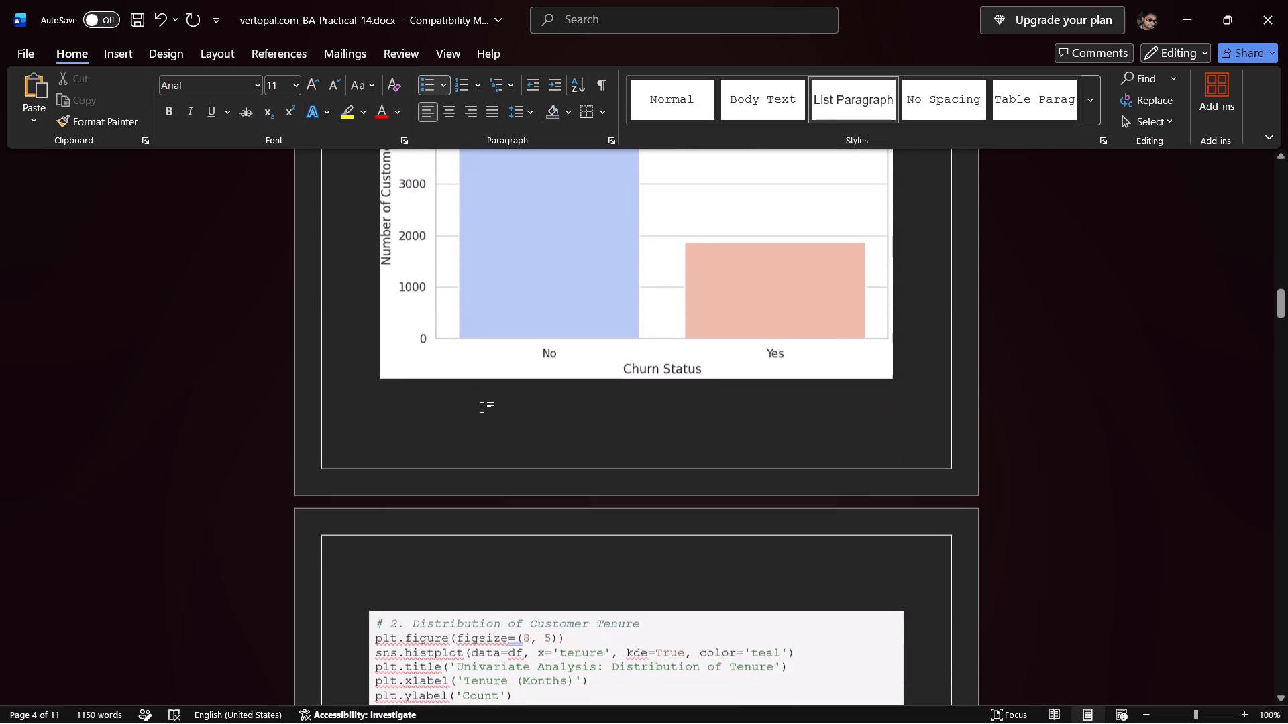
pyautogui.scroll(1, 482, 407)
pyautogui.press('Return')
pyautogui.scroll(-9, 482, 407)
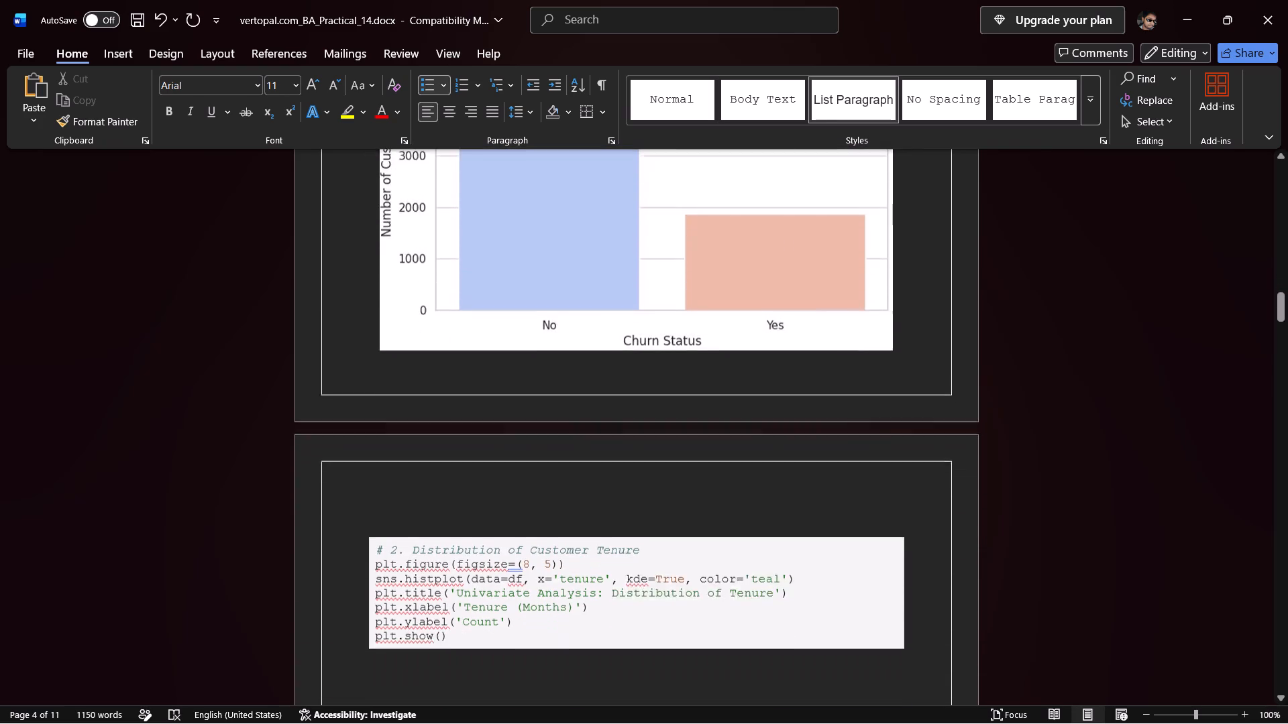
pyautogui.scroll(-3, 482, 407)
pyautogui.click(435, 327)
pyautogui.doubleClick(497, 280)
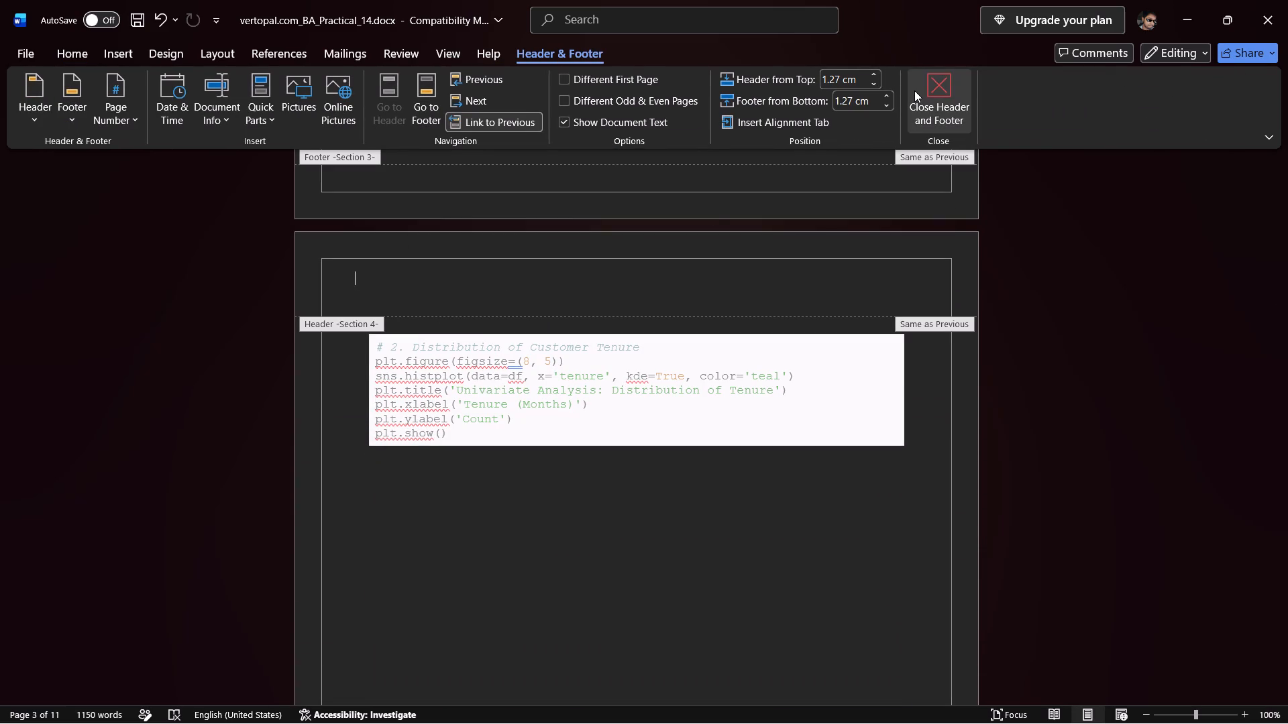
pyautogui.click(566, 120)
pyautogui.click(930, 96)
# Move the "# 2. Distribution of Customer Tenure" code block up to just below the page's top border.
pyautogui.click(673, 436)
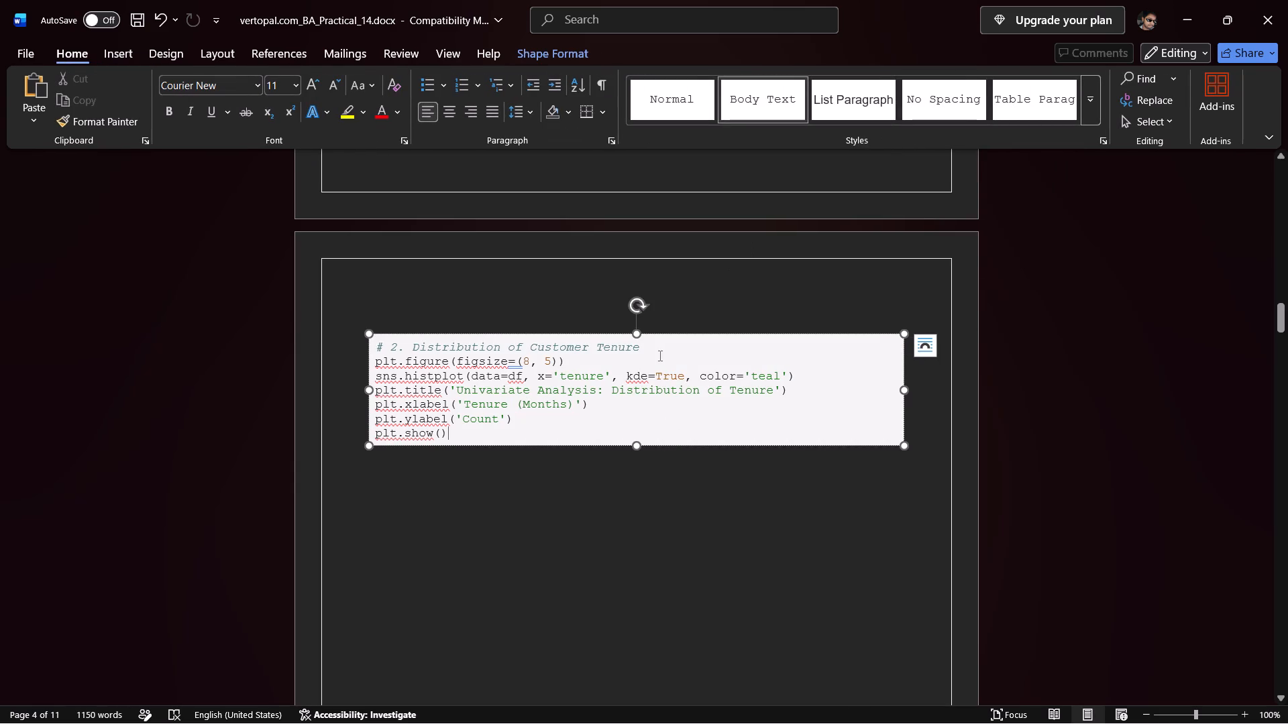
pyautogui.moveTo(641, 331); pyautogui.dragTo(634, 273)
# Move the Distribution of Tenure chart up directly below the "# 2. Distribution of Customer Tenure" code block and slightly reduce its height.
pyautogui.scroll(1, 714, 407)
pyautogui.scroll(-19, 715, 409)
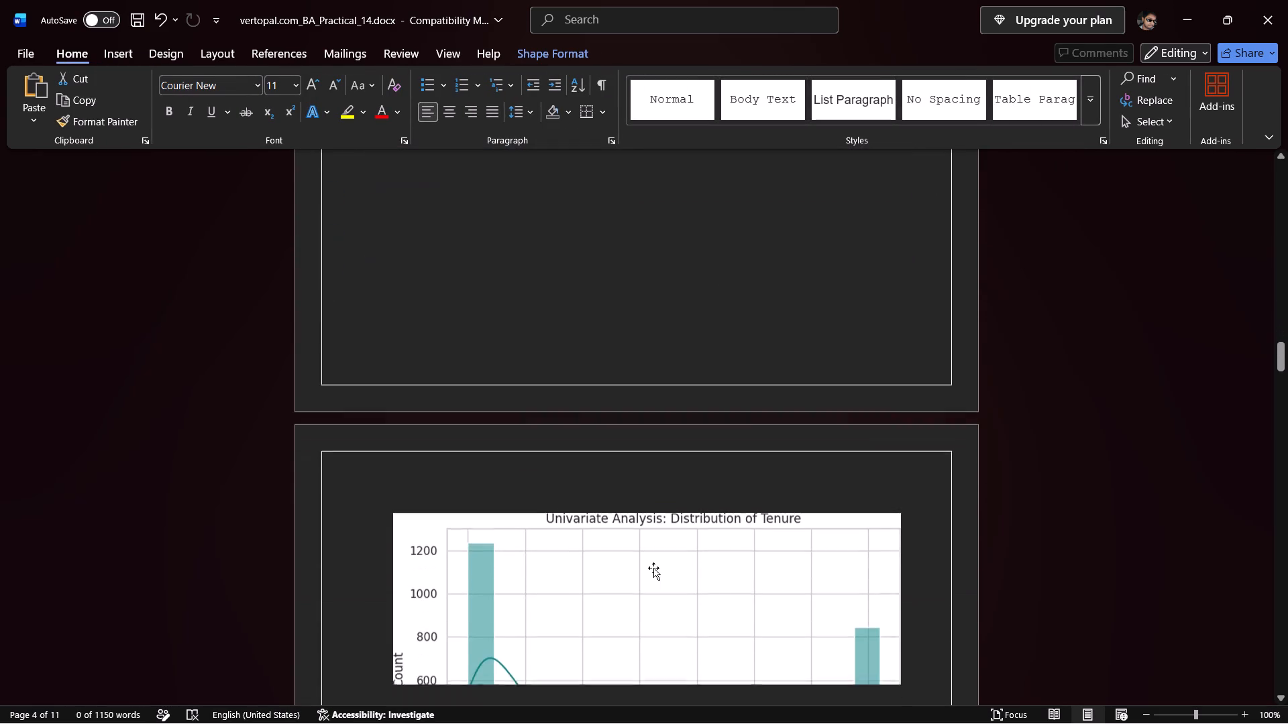
pyautogui.click(653, 568)
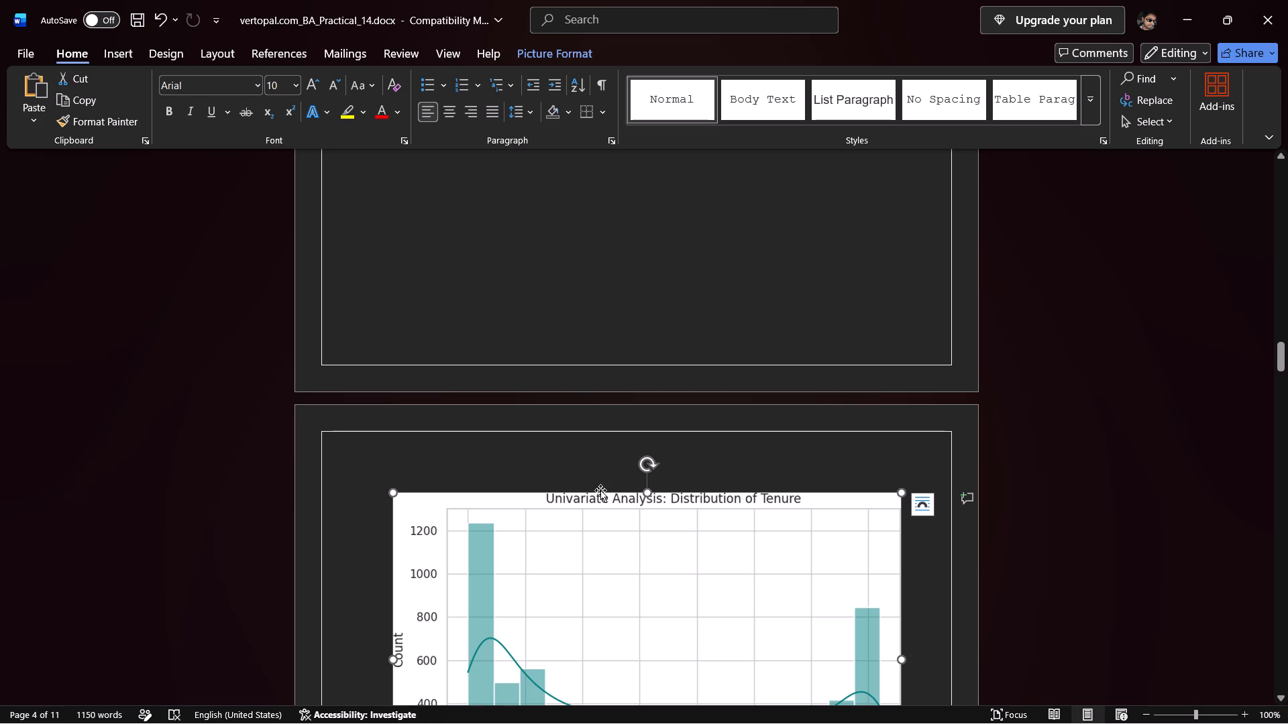
pyautogui.moveTo(600, 490); pyautogui.dragTo(586, 331)
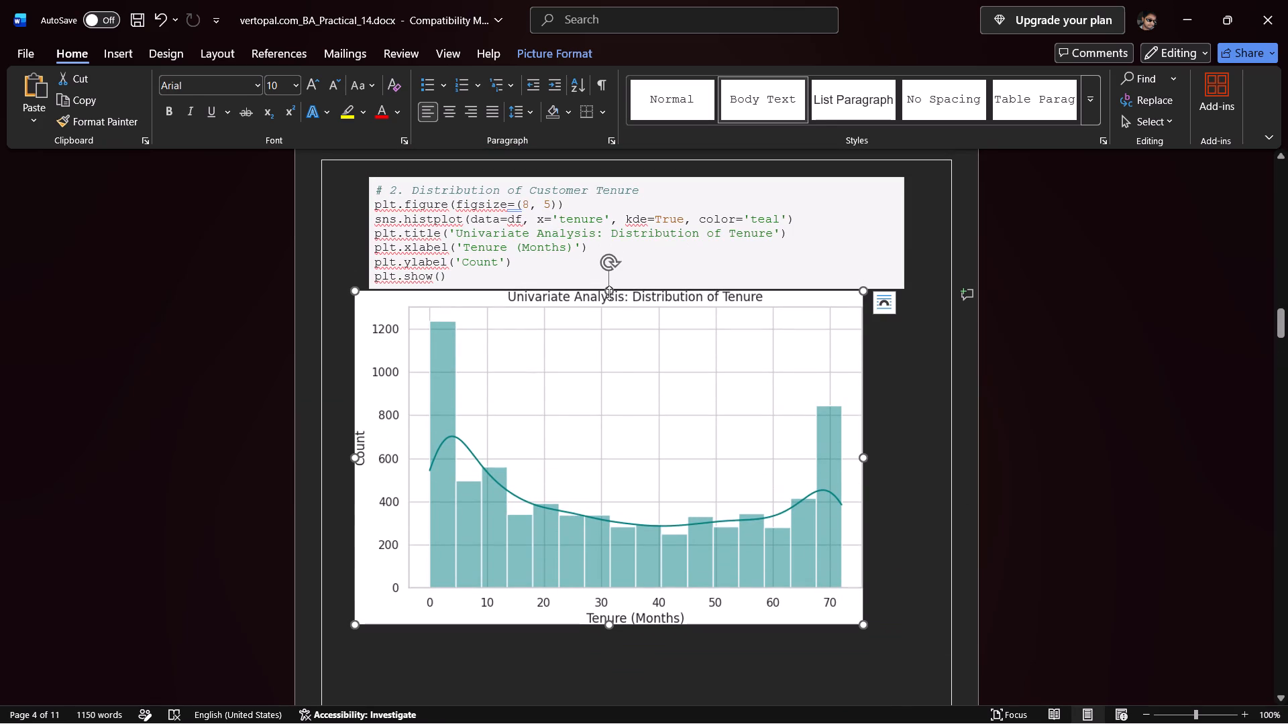
pyautogui.moveTo(611, 296); pyautogui.dragTo(621, 307)
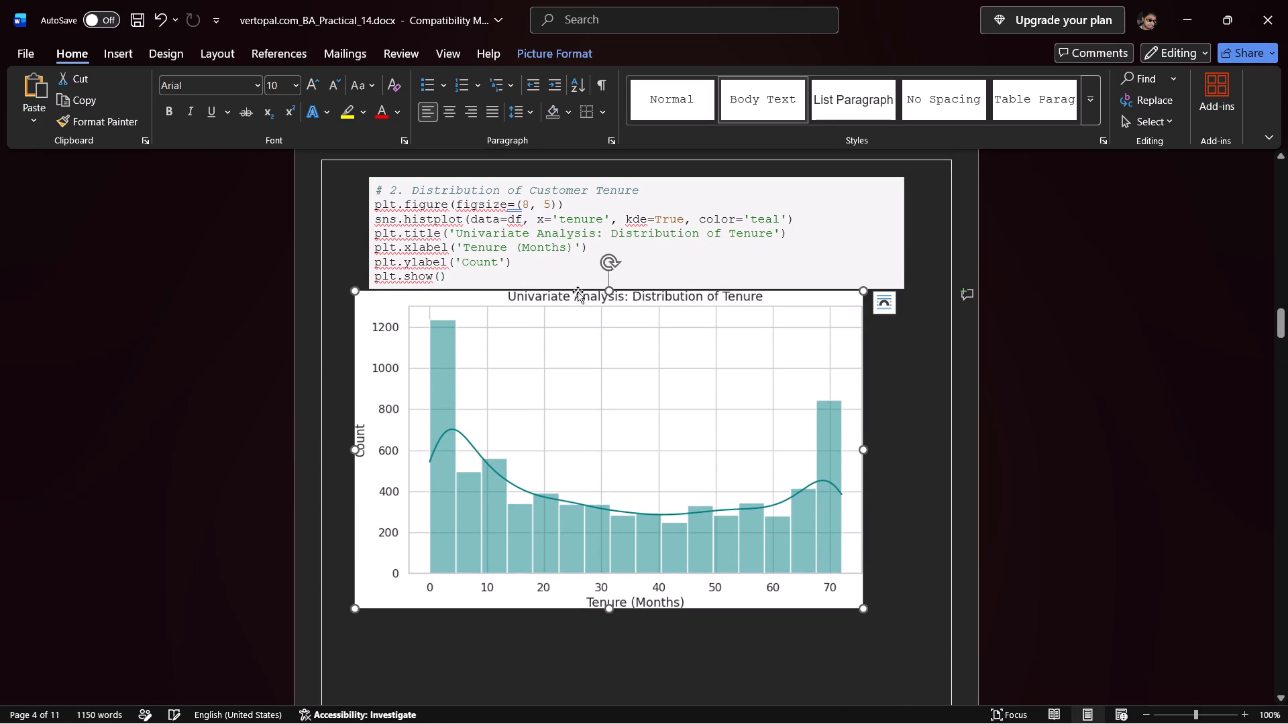
pyautogui.moveTo(565, 288); pyautogui.dragTo(581, 307)
# Set the Distribution of Tenure chart's wrapping to In Front of Text and shift it slightly right and down.
pyautogui.click(885, 298)
pyautogui.click(998, 449)
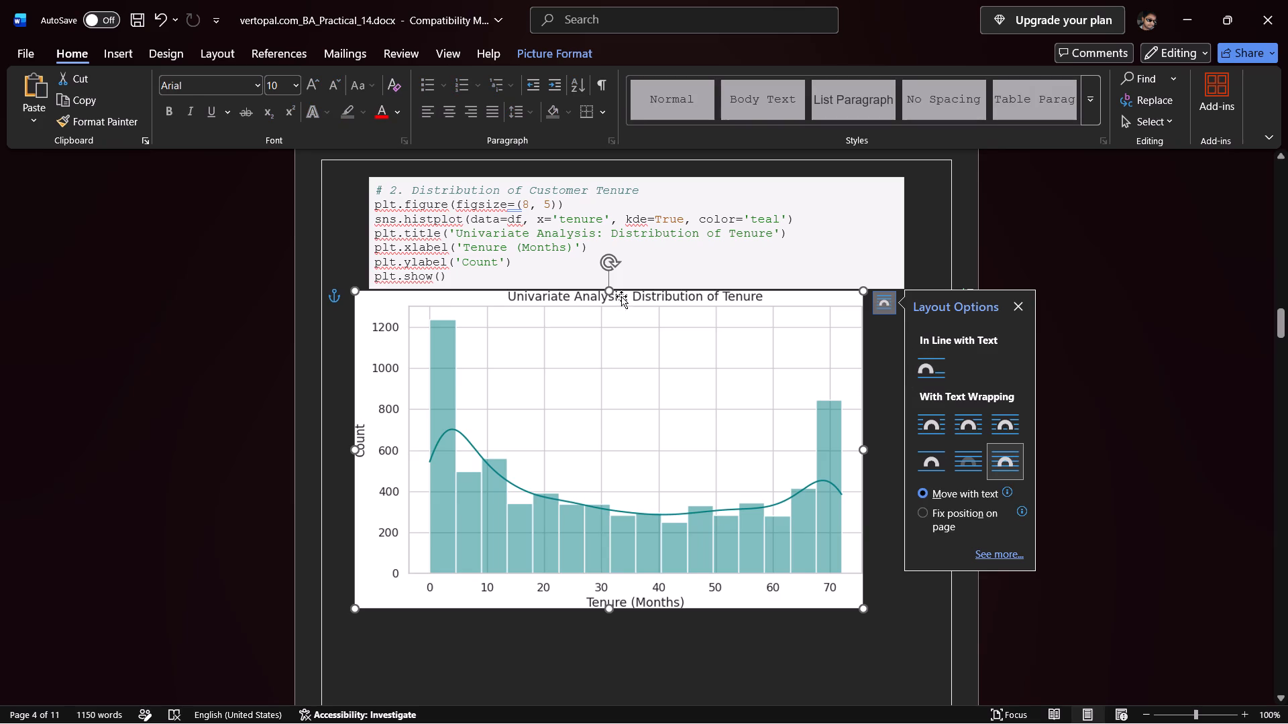
pyautogui.moveTo(622, 296); pyautogui.dragTo(645, 313)
# Move the "# 3. Bivariate Relationship: Tenure vs Churn" code block up to just below the Distribution of Tenure chart on the preceding page.
pyautogui.scroll(-12, 653, 351)
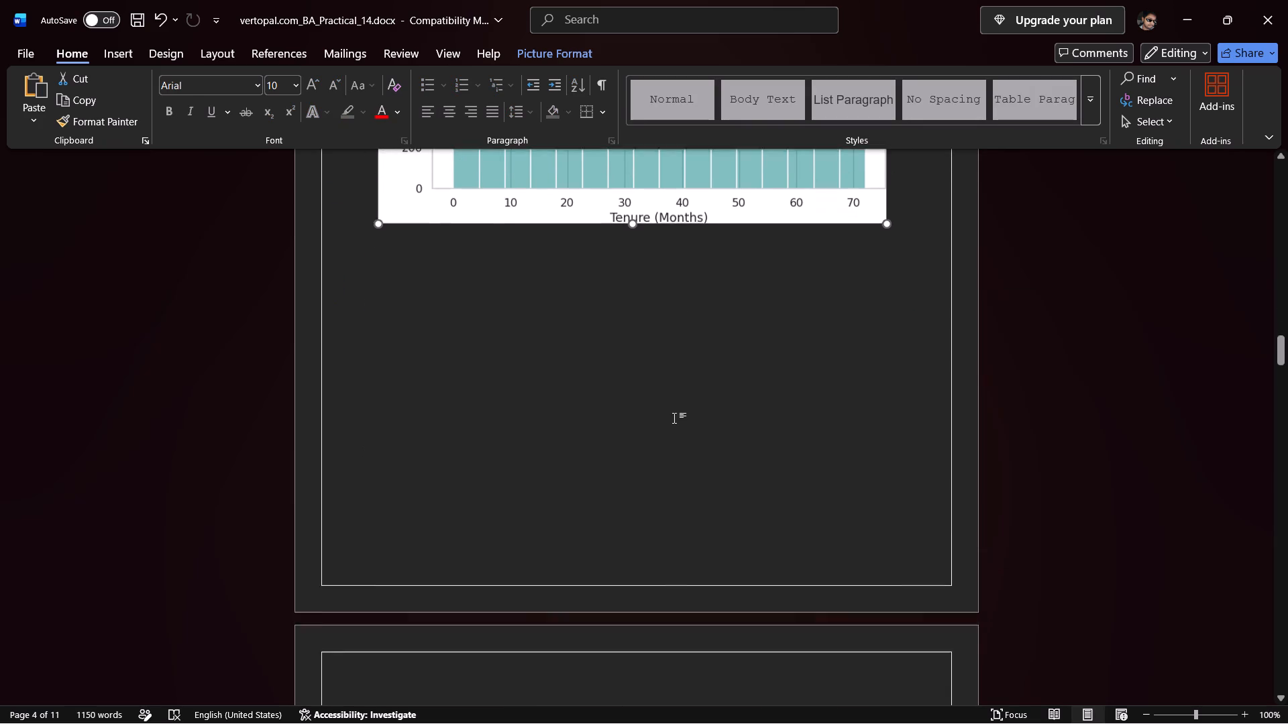
pyautogui.scroll(-7, 674, 418)
pyautogui.click(625, 465)
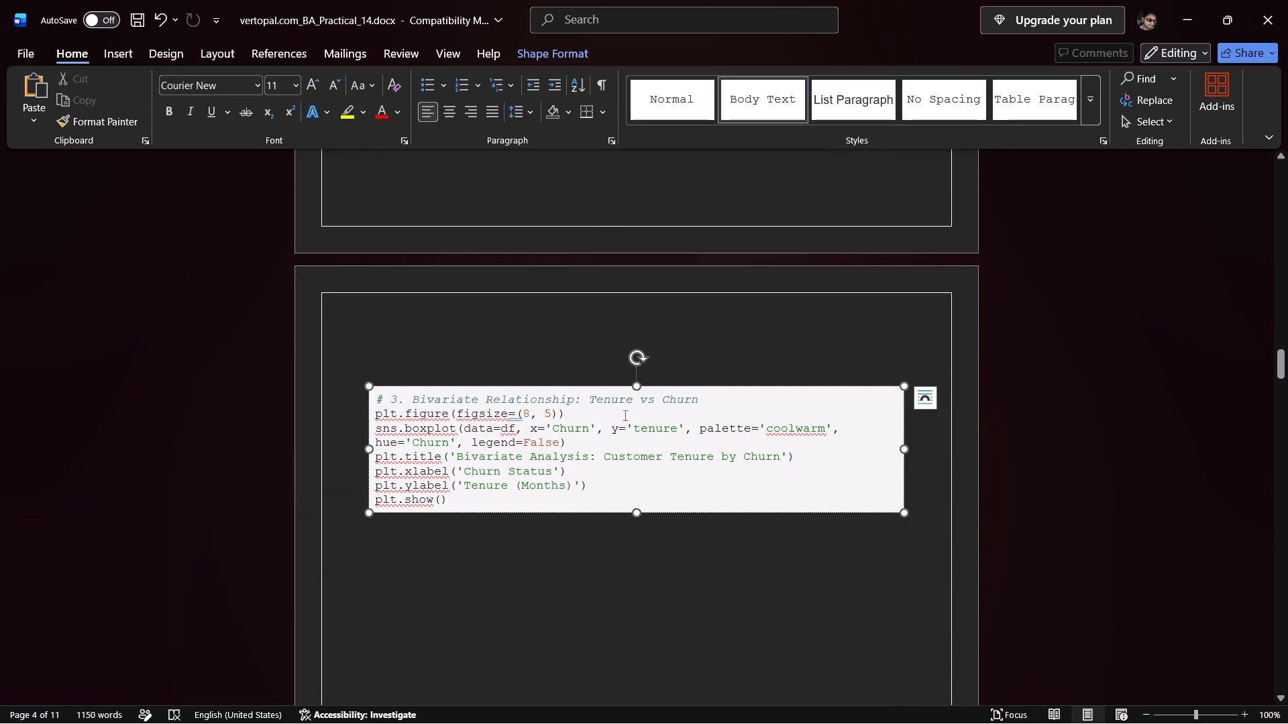
pyautogui.scroll(6, 653, 442)
pyautogui.moveTo(599, 625); pyautogui.dragTo(599, 402)
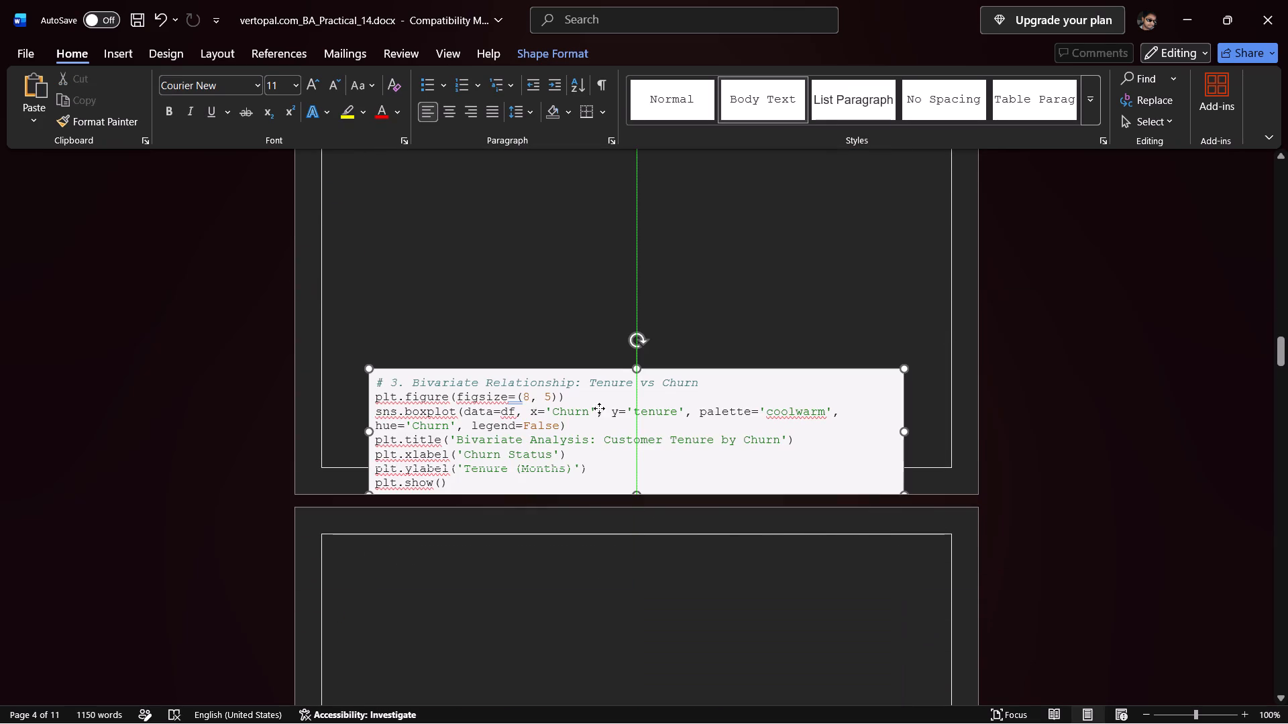
pyautogui.moveTo(599, 402); pyautogui.dragTo(598, 342)
pyautogui.scroll(5, 657, 491)
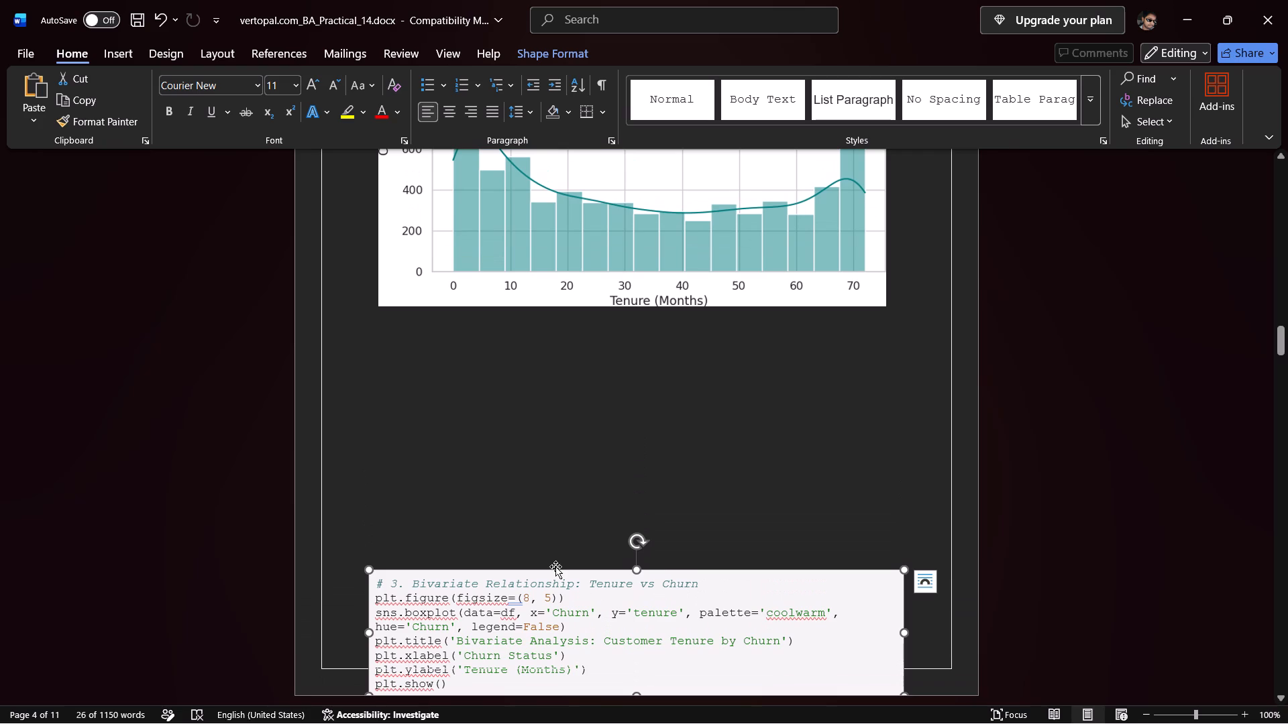
pyautogui.moveTo(555, 567); pyautogui.dragTo(561, 327)
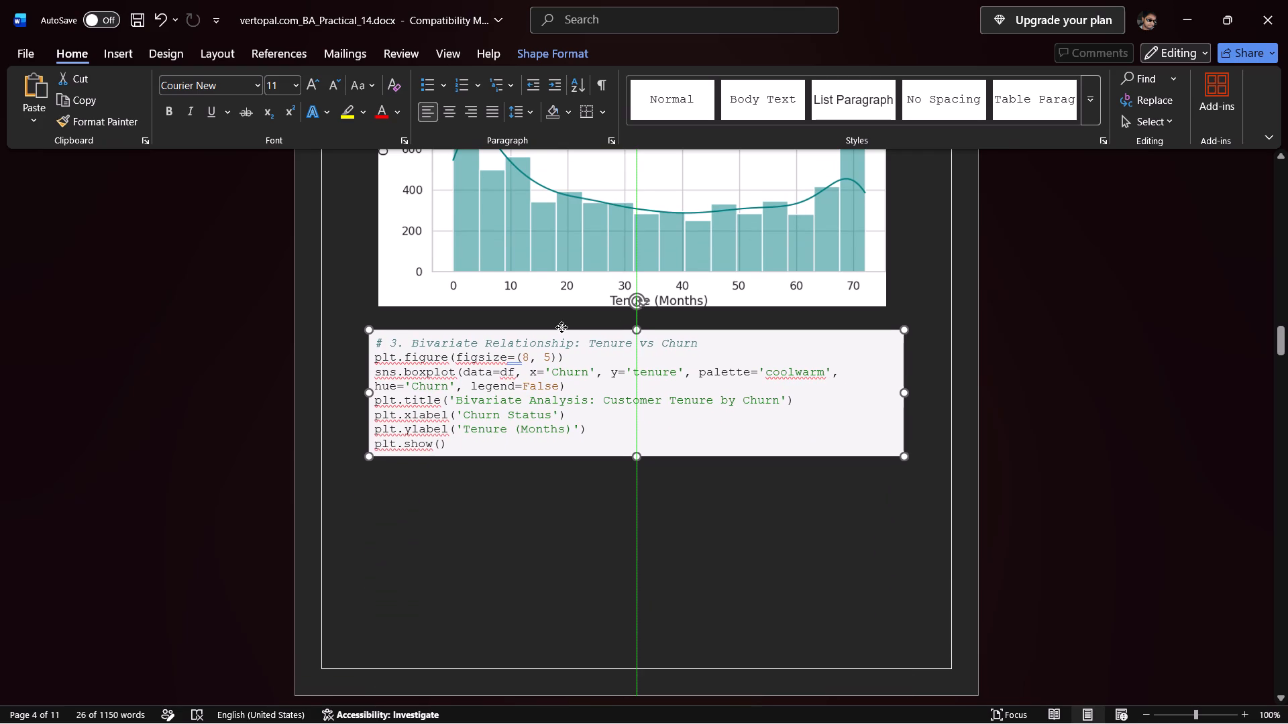
pyautogui.moveTo(561, 327); pyautogui.dragTo(562, 321)
# Delete the empty paragraph at the top of the page following the "# 3. Bivariate Relationship" code block.
pyautogui.scroll(11, 621, 450)
pyautogui.scroll(-13, 627, 449)
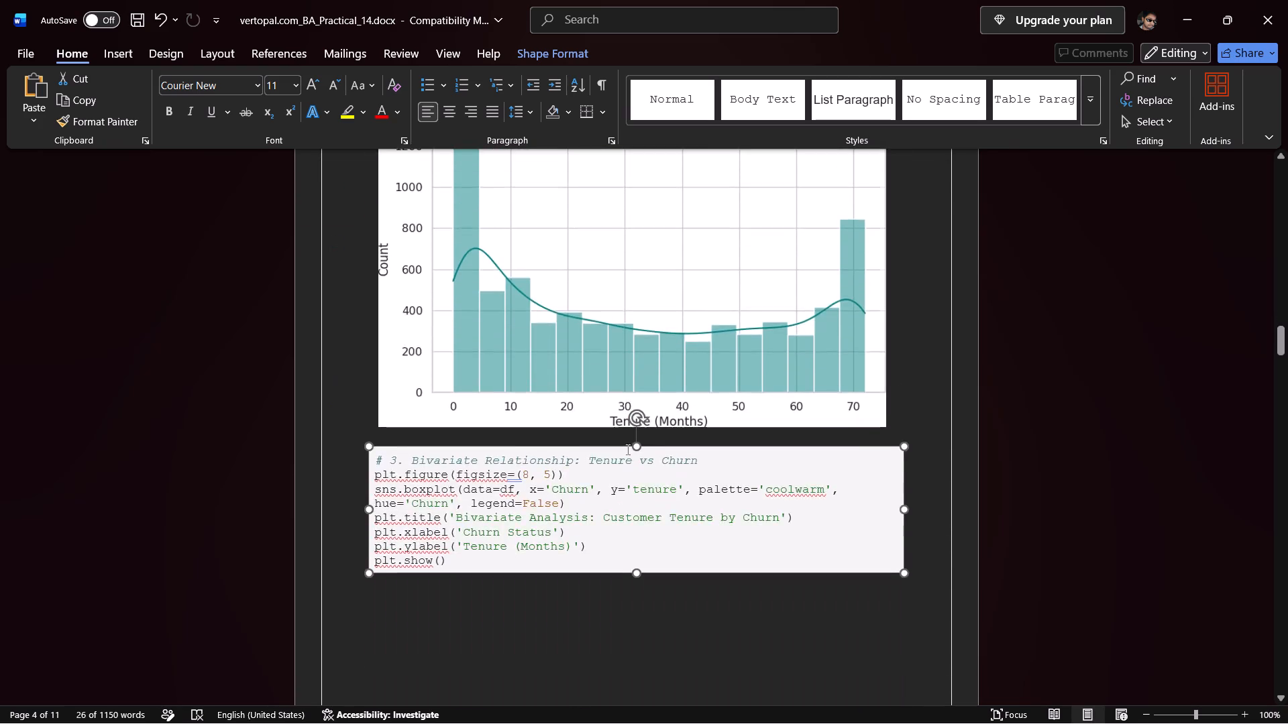
pyautogui.scroll(-3, 627, 449)
pyautogui.scroll(16, 627, 449)
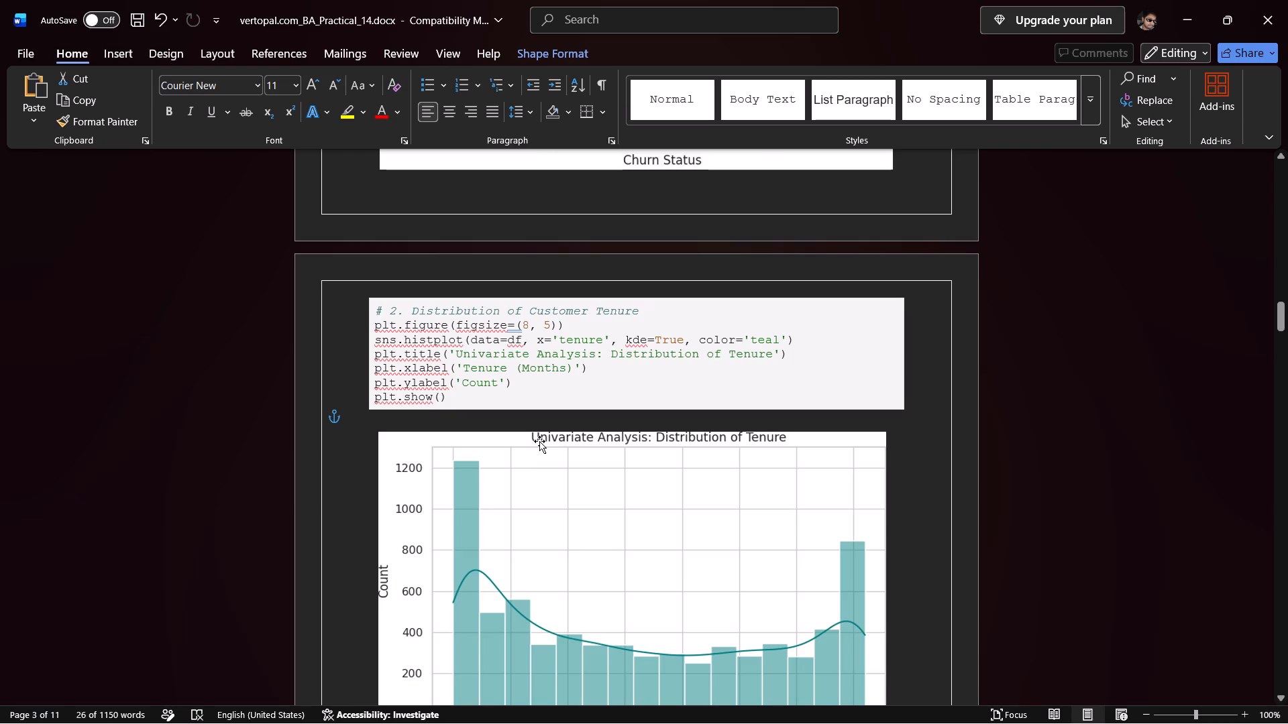
pyautogui.scroll(-16, 539, 441)
pyautogui.scroll(-14, 544, 440)
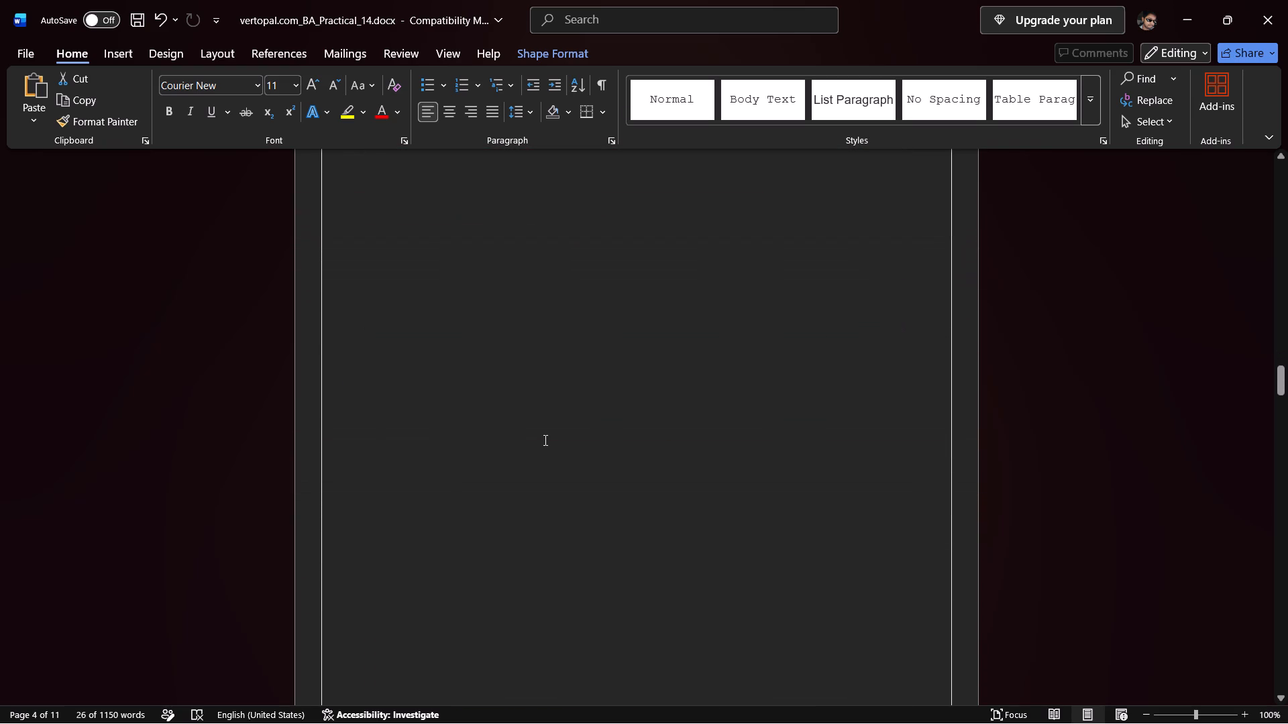
pyautogui.scroll(-6, 544, 440)
pyautogui.scroll(16, 544, 440)
pyautogui.click(527, 432)
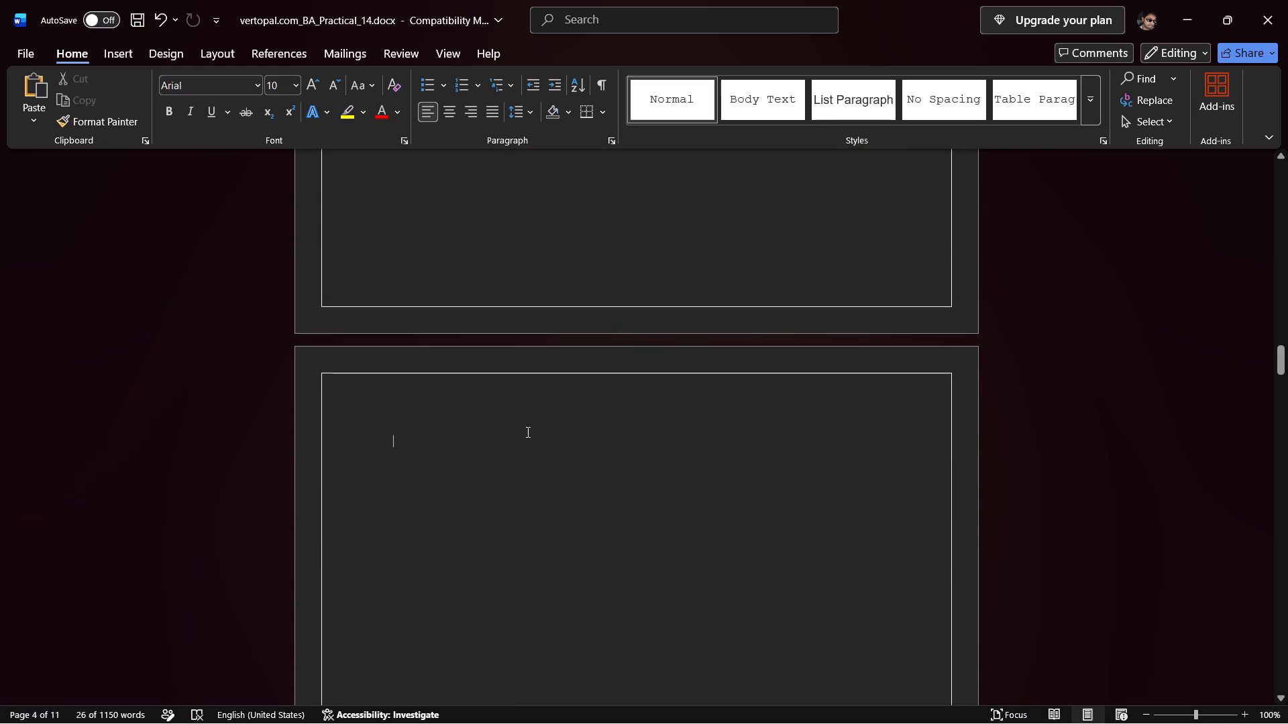
pyautogui.hotkey('ctrl', 'BackSpace')
# Set the Customer Tenure by Churn chart's wrapping to In Front of Text and move it slightly up toward the page's top border.
pyautogui.scroll(-9, 527, 432)
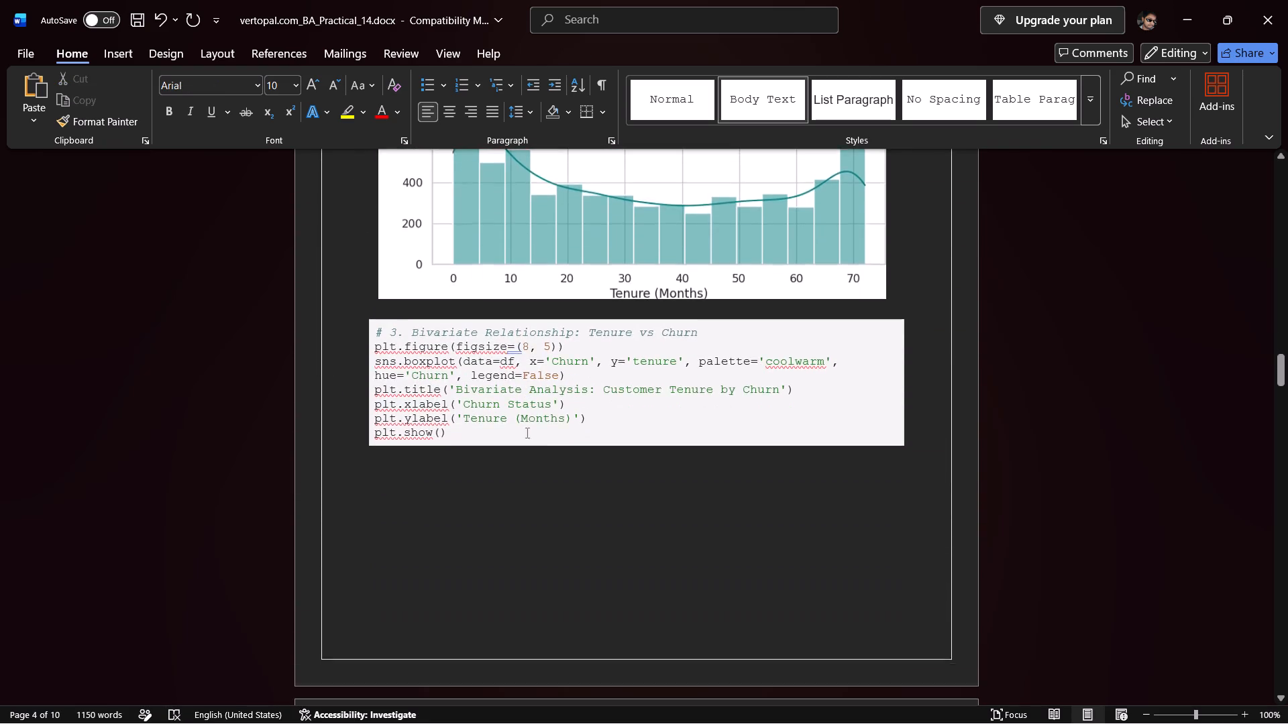
pyautogui.scroll(-8, 526, 432)
pyautogui.scroll(1, 630, 459)
pyautogui.click(630, 459)
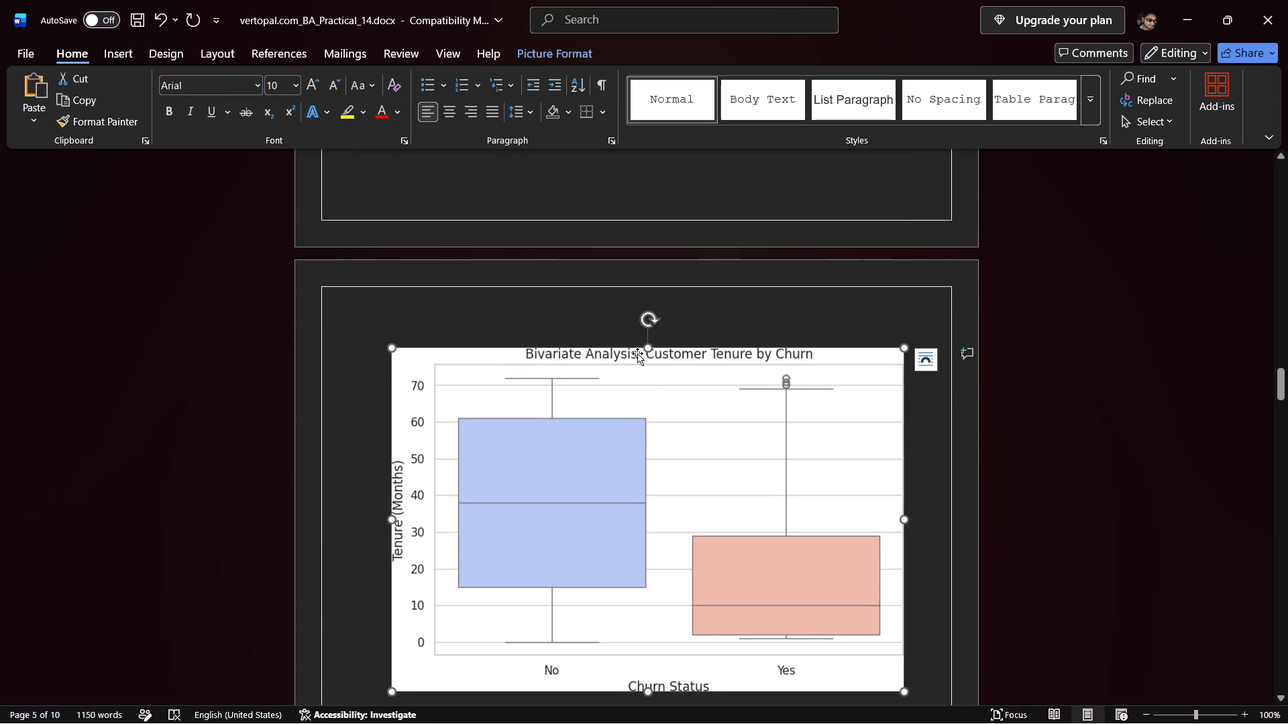
pyautogui.moveTo(602, 351); pyautogui.dragTo(594, 328)
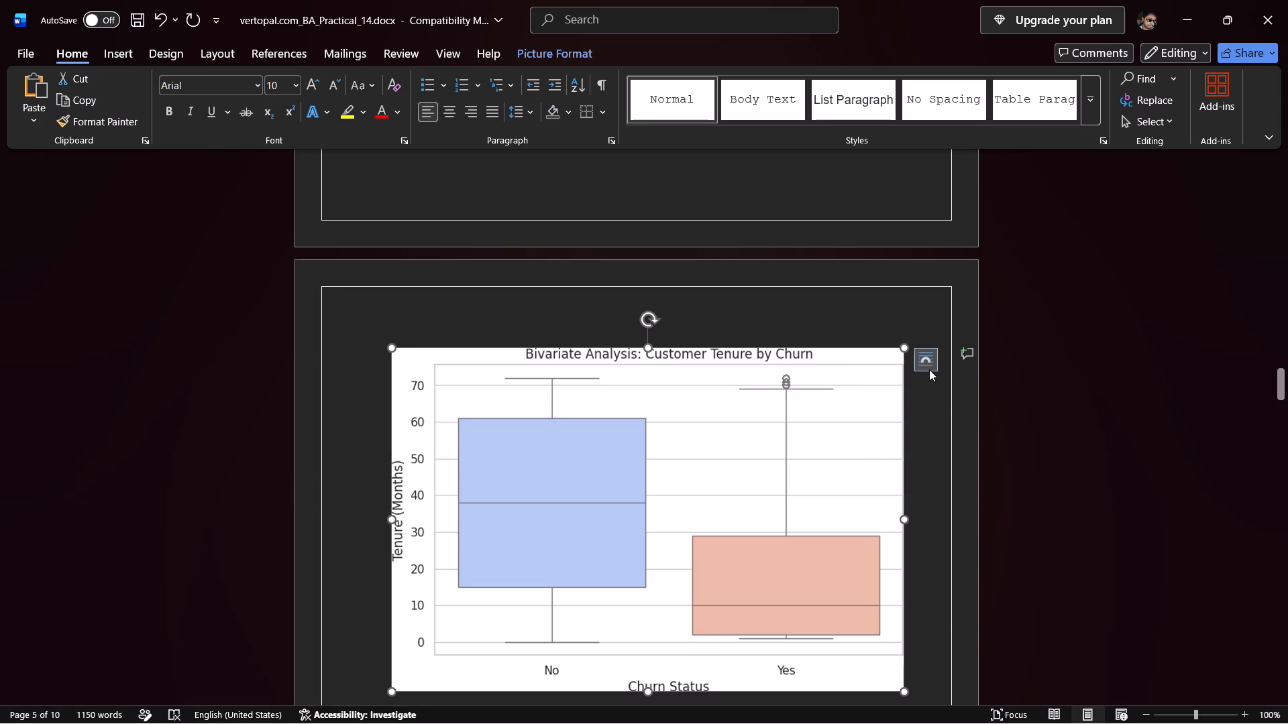
pyautogui.click(929, 369)
pyautogui.click(1052, 516)
pyautogui.moveTo(596, 351); pyautogui.dragTo(587, 331)
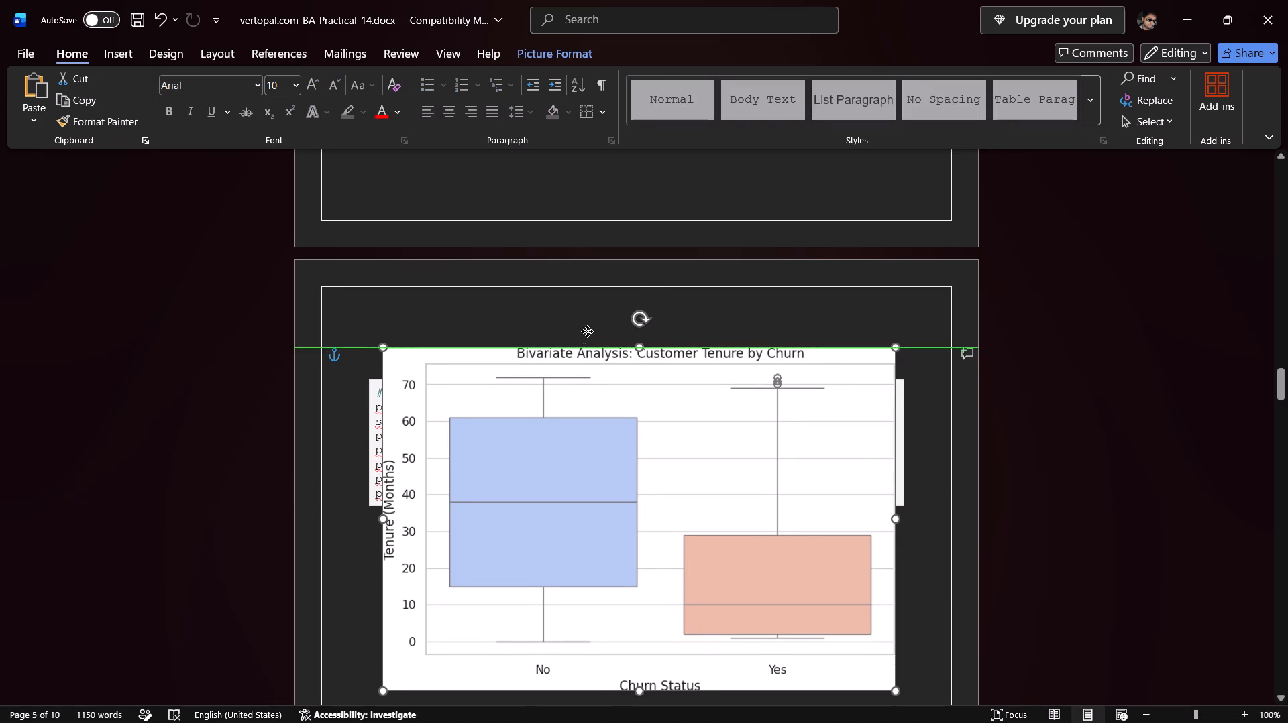
pyautogui.moveTo(587, 331); pyautogui.dragTo(588, 314)
# Move the "## 4. Bivariate Relationship: Monthly Charges vs Churn" code block from behind the Customer Tenure by Churn chart to just below it.
pyautogui.click(381, 410)
pyautogui.click(376, 411)
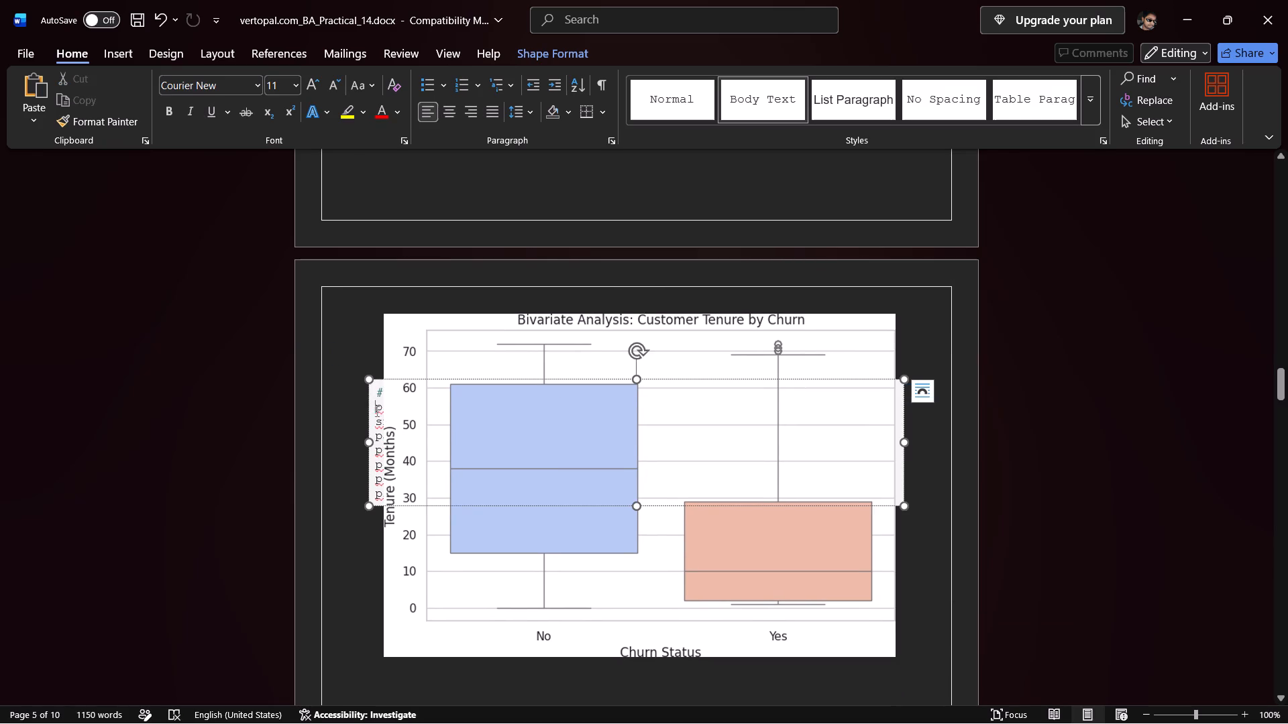
pyautogui.moveTo(375, 381); pyautogui.dragTo(362, 662)
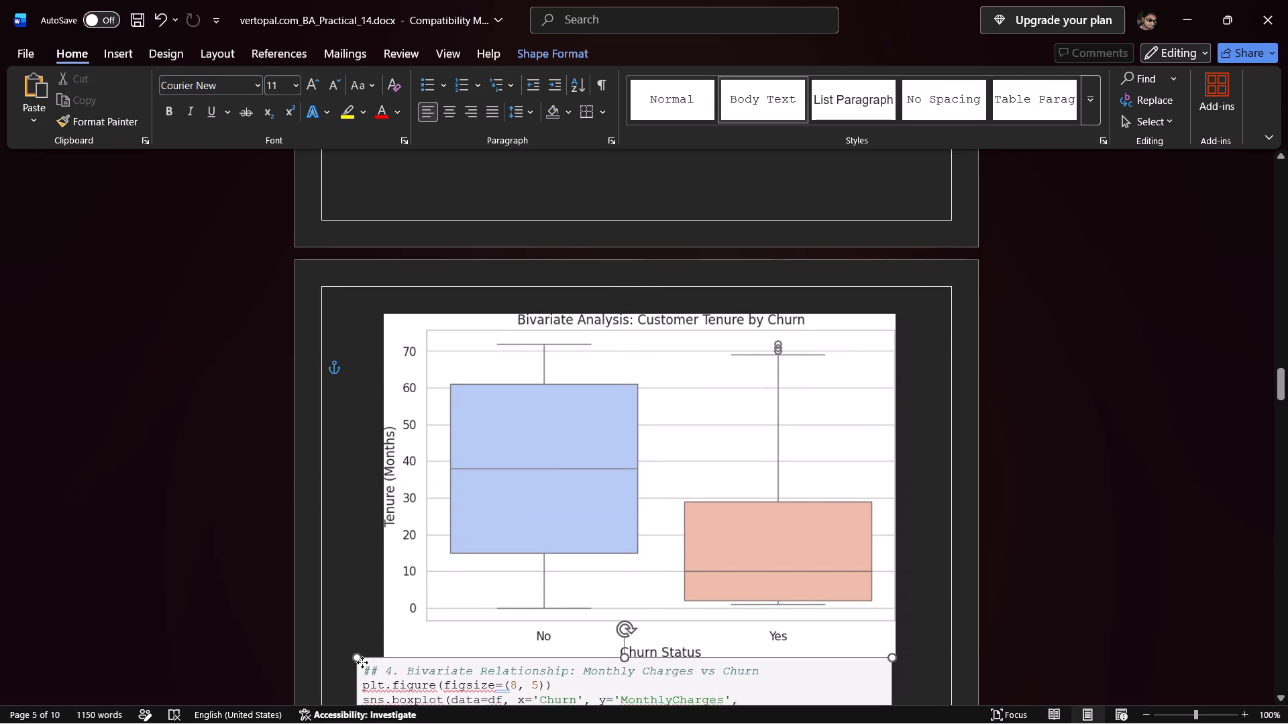
pyautogui.moveTo(362, 662); pyautogui.dragTo(387, 670)
pyautogui.scroll(-5, 484, 520)
pyautogui.scroll(10, 484, 520)
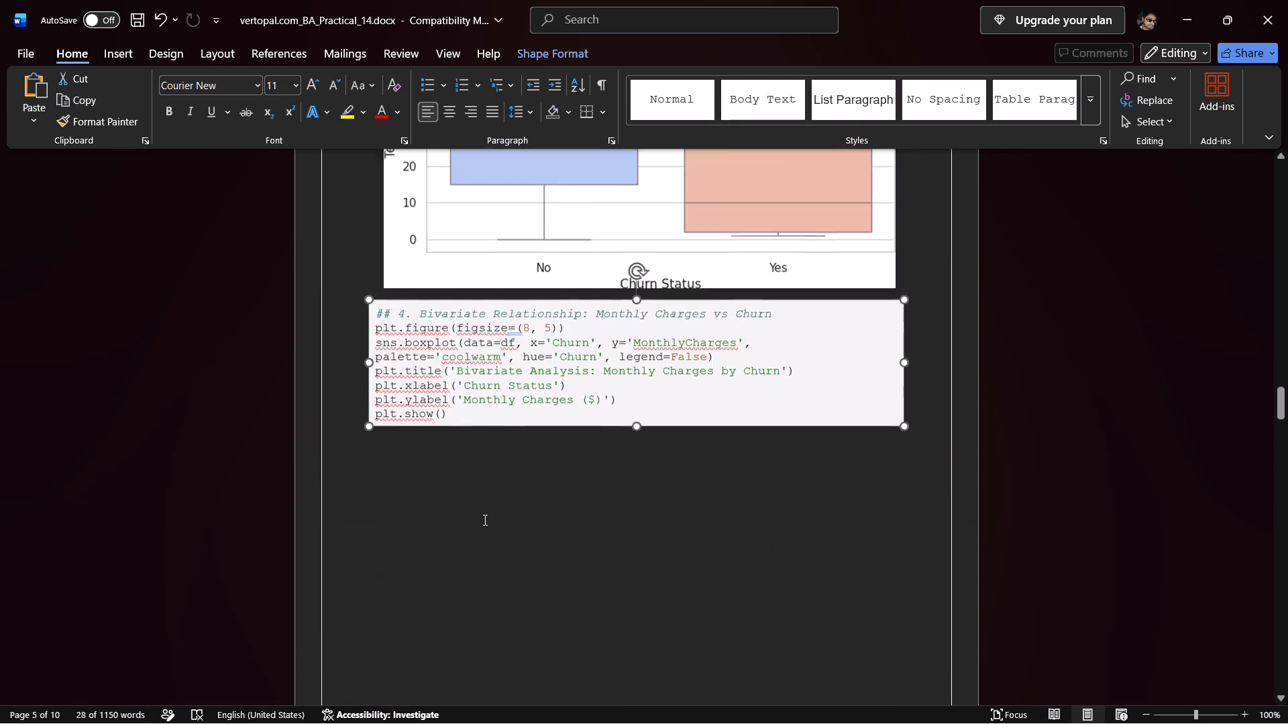
# Slightly reduce the height of the Customer Tenure by Churn chart and move it up near the page's top border.
pyautogui.scroll(4, 484, 520)
pyautogui.click(558, 369)
pyautogui.scroll(2, 559, 369)
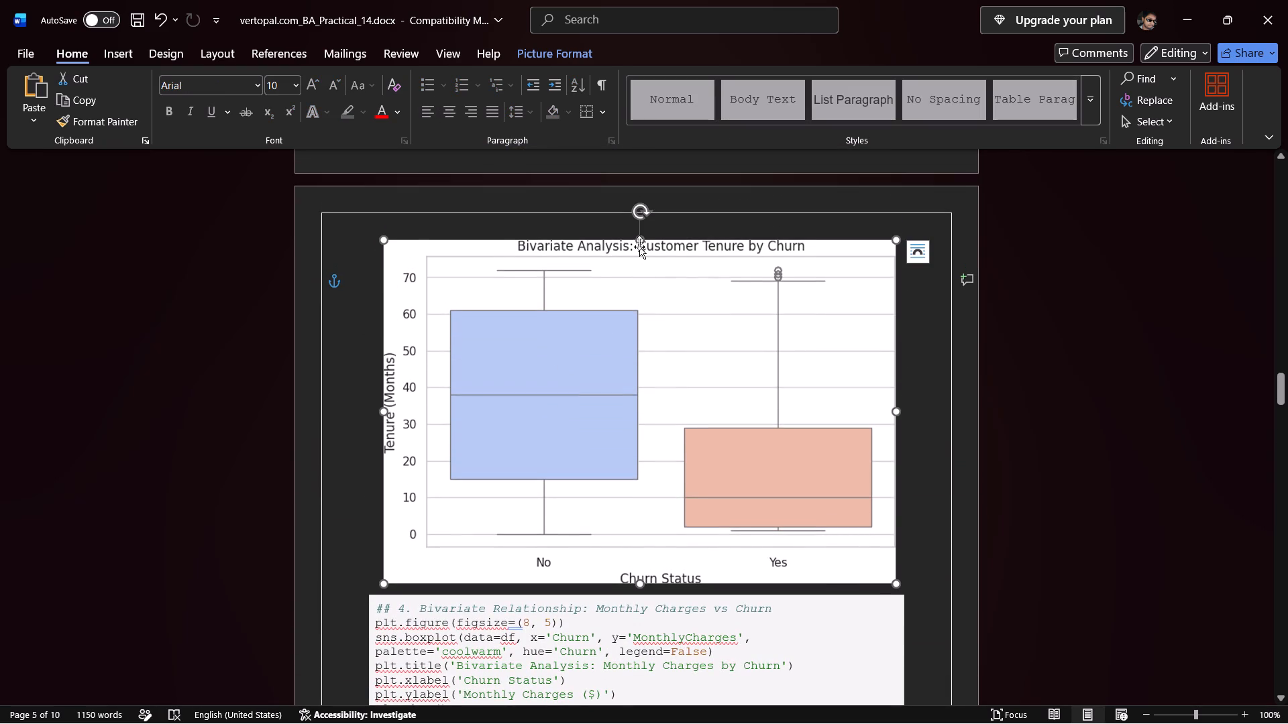
pyautogui.moveTo(640, 239); pyautogui.dragTo(641, 276)
pyautogui.moveTo(574, 278); pyautogui.dragTo(572, 241)
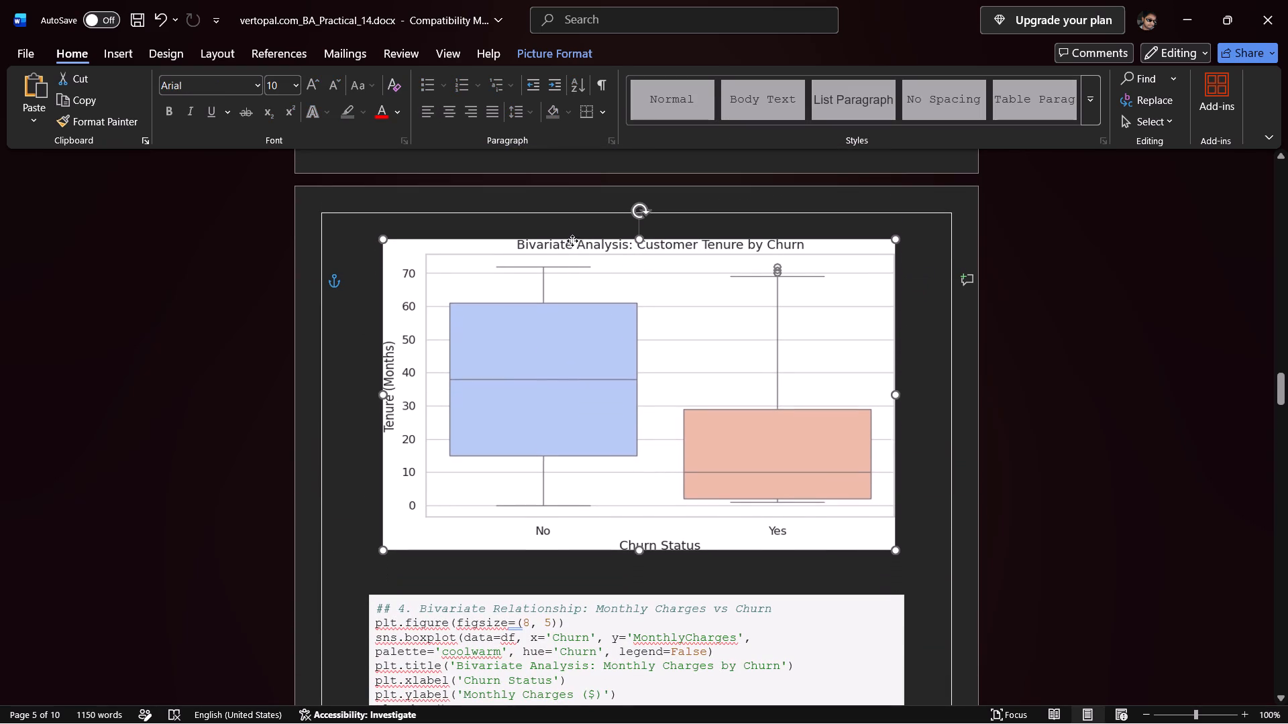
pyautogui.moveTo(572, 241); pyautogui.dragTo(572, 235)
# Move the "## 4. Bivariate Relationship" code block up directly beneath the shortened Customer Tenure by Churn chart.
pyautogui.click(636, 629)
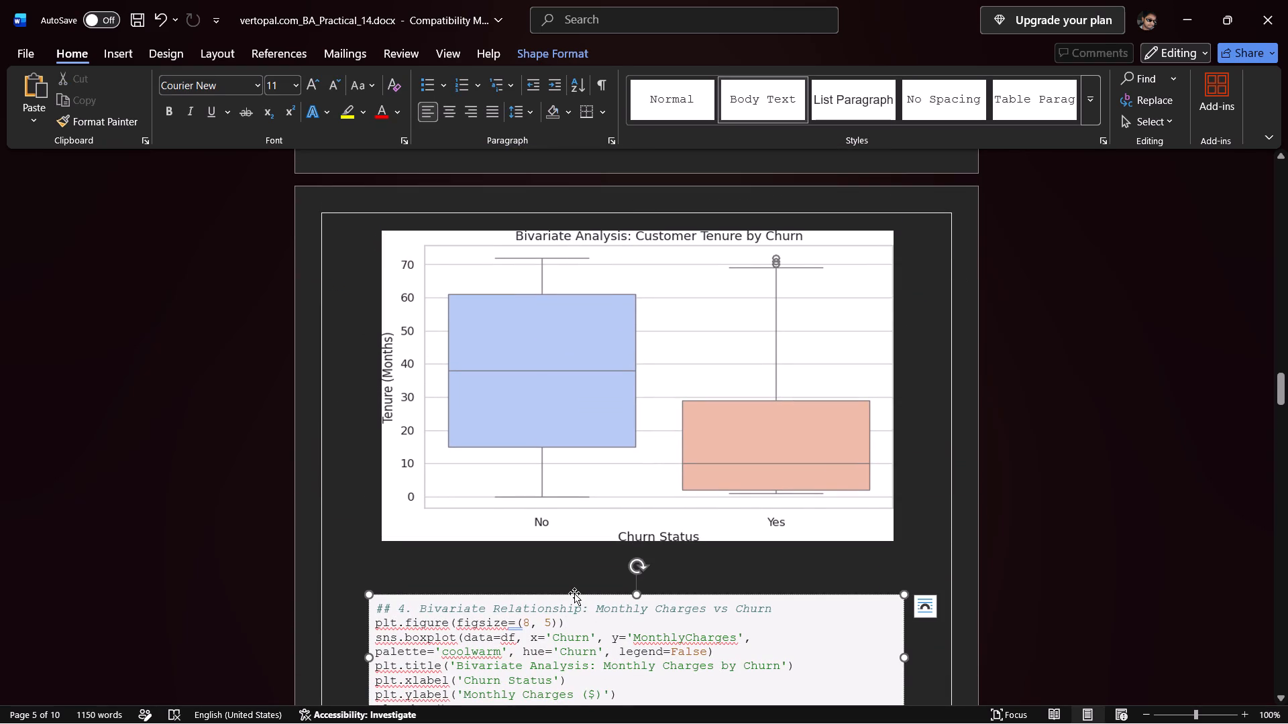
pyautogui.moveTo(574, 593); pyautogui.dragTo(580, 541)
# Slightly reduce the Monthly Charges by Churn chart's height and move it up directly below the "## 4. Bivariate Relationship" code block.
pyautogui.scroll(-15, 601, 599)
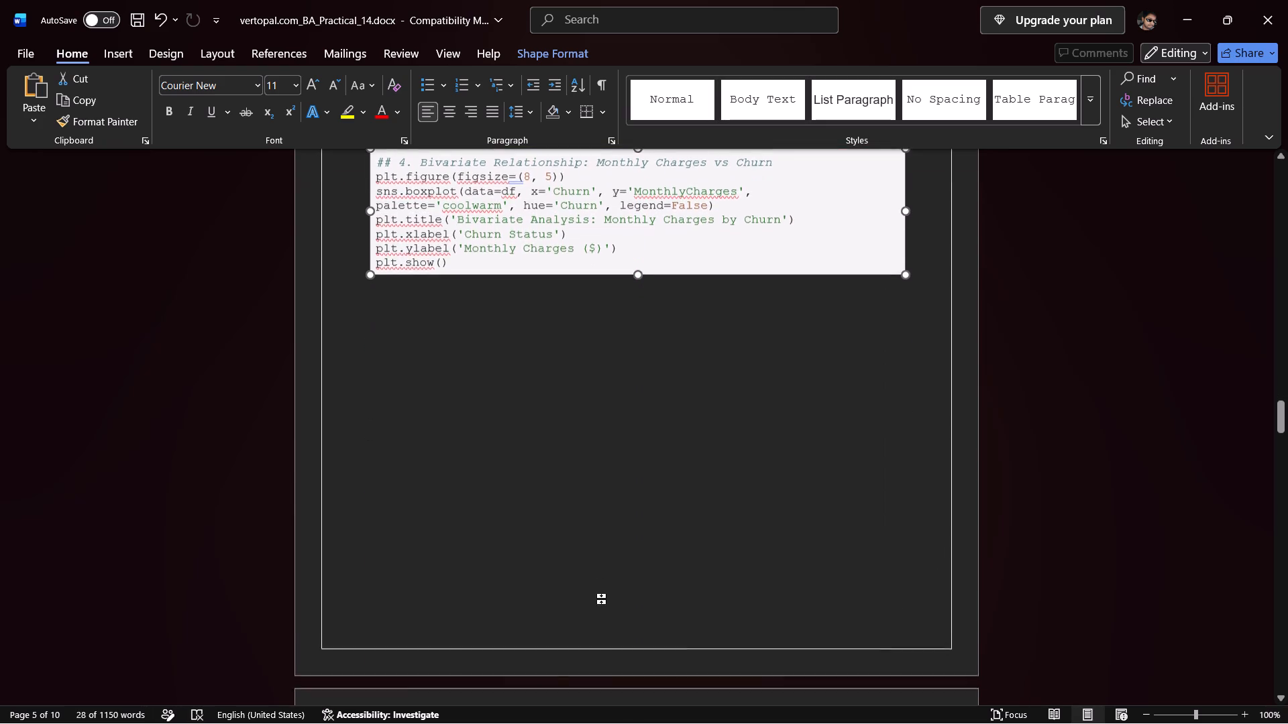
pyautogui.scroll(-5, 601, 599)
pyautogui.click(600, 599)
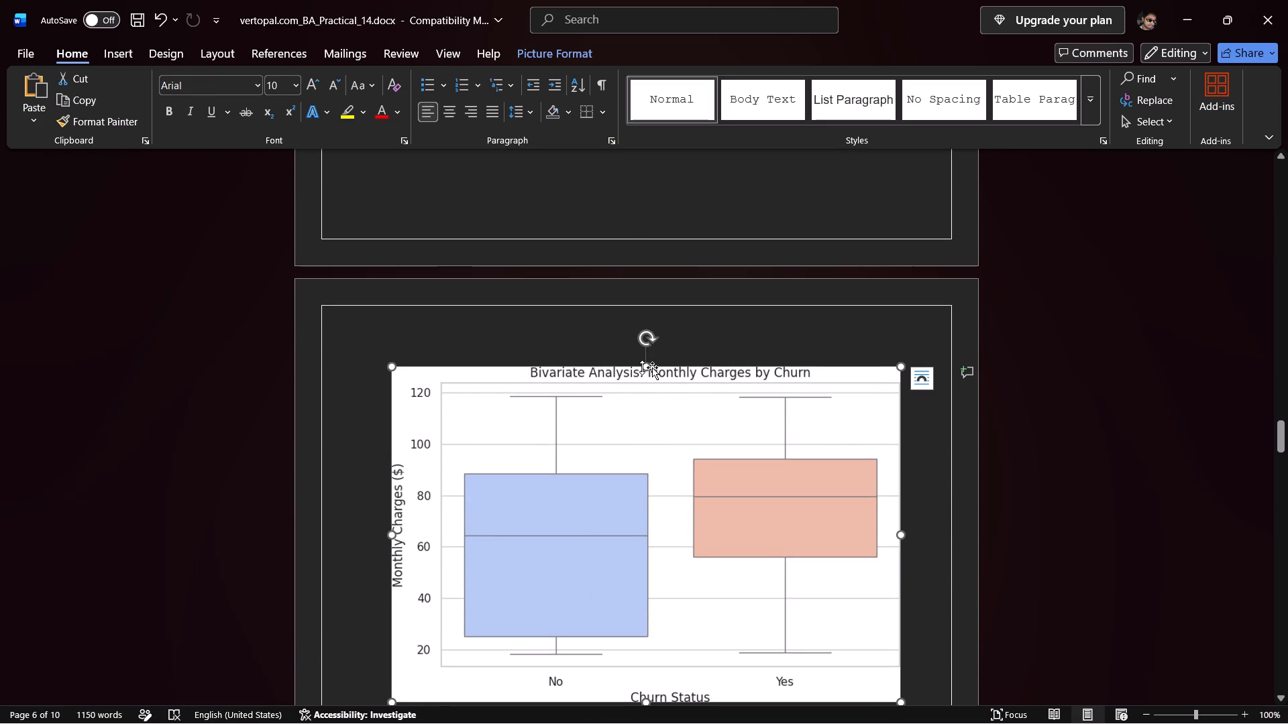
pyautogui.moveTo(642, 367); pyautogui.dragTo(639, 399)
pyautogui.scroll(4, 669, 423)
pyautogui.scroll(1, 688, 500)
pyautogui.moveTo(669, 613); pyautogui.dragTo(637, 268)
pyautogui.moveTo(604, 396); pyautogui.dragTo(621, 465)
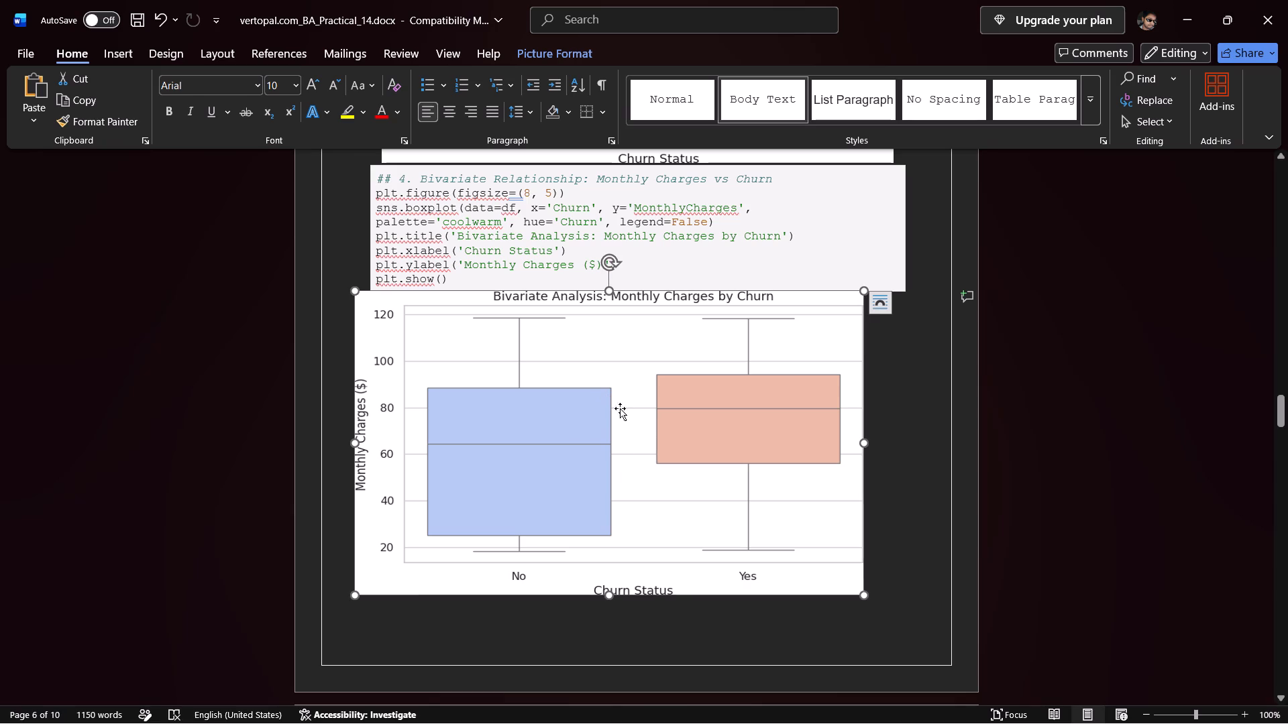
# Set the Monthly Charges by Churn chart's wrapping to In Front of Text and shift it slightly right and down beneath its code block.
pyautogui.click(890, 311)
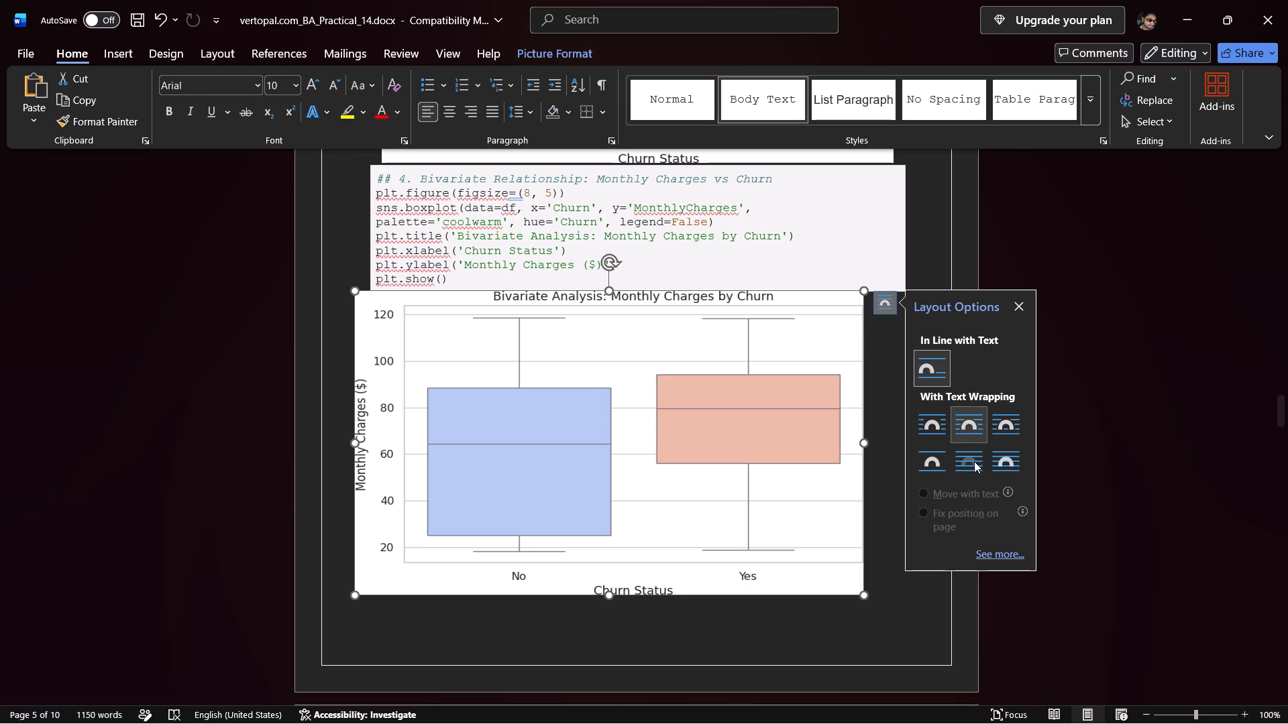
pyautogui.click(999, 466)
pyautogui.moveTo(614, 294); pyautogui.dragTo(640, 320)
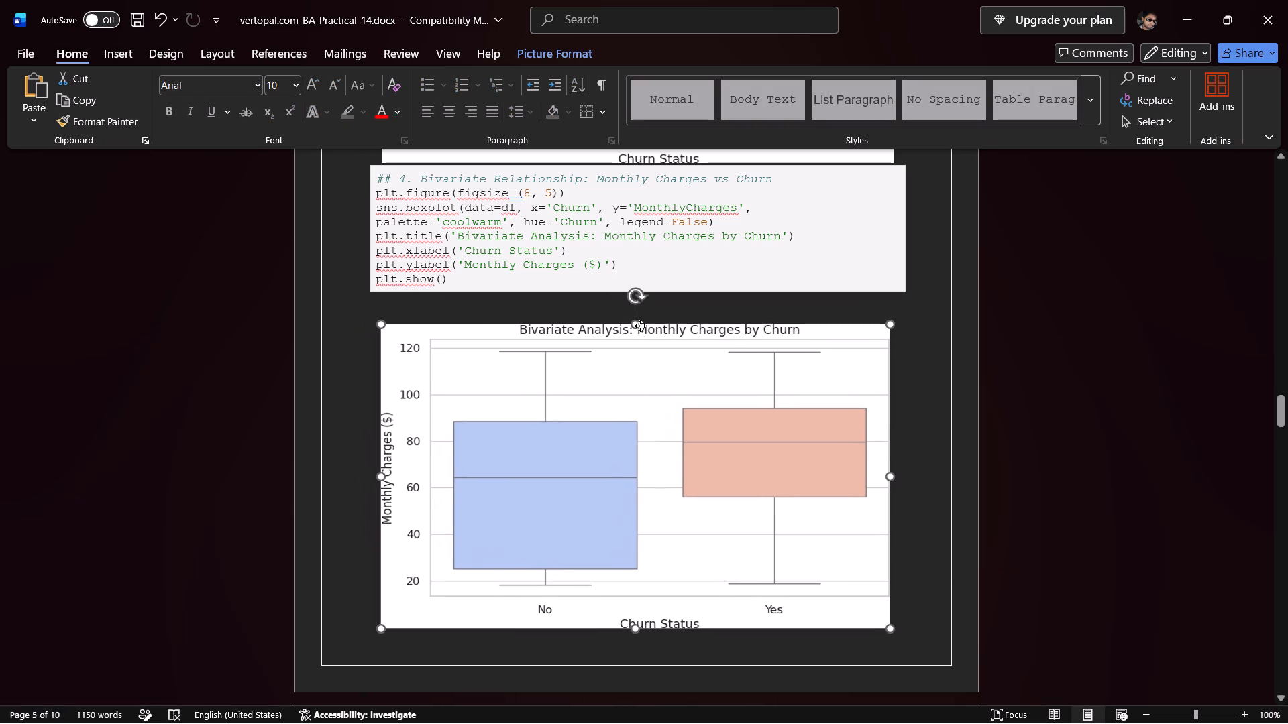
pyautogui.moveTo(640, 320); pyautogui.dragTo(645, 310)
pyautogui.scroll(7, 656, 354)
pyautogui.scroll(4, 711, 446)
pyautogui.scroll(-6, 713, 440)
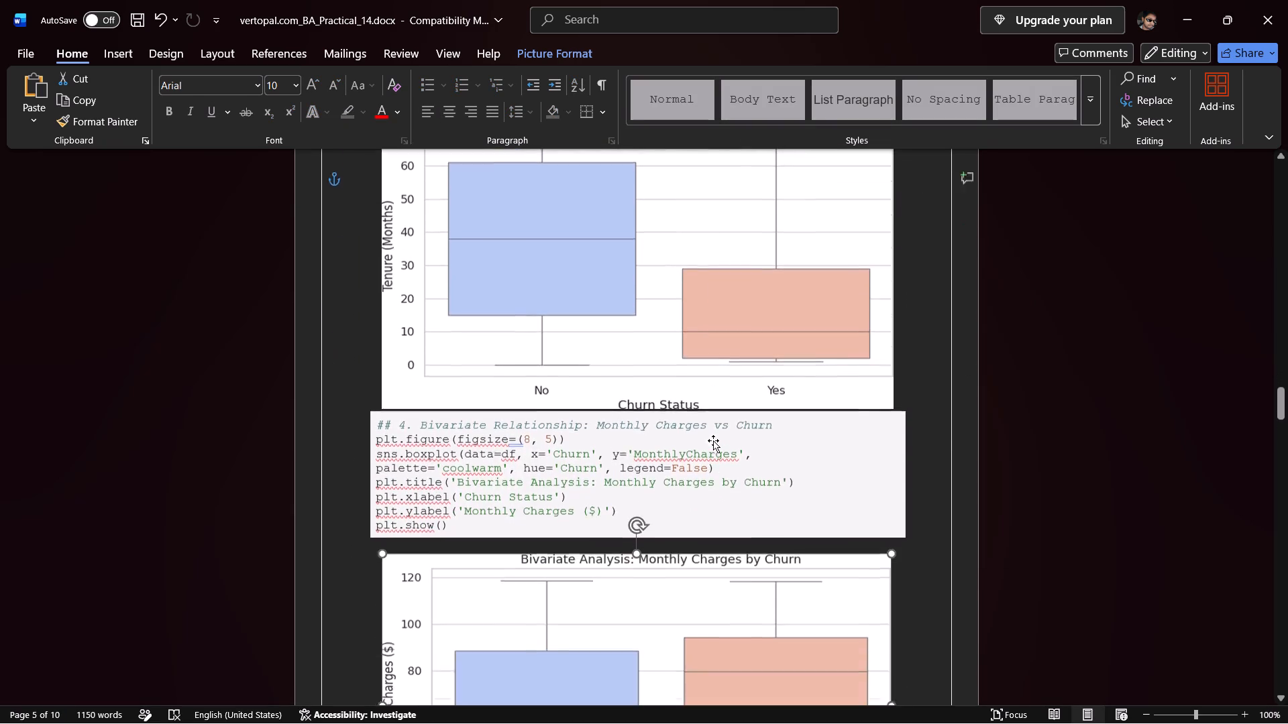
# Delete the empty paragraphs above the "Data Preprocessing & Feature Engineering" heading.
pyautogui.scroll(-16, 713, 440)
pyautogui.click(541, 360)
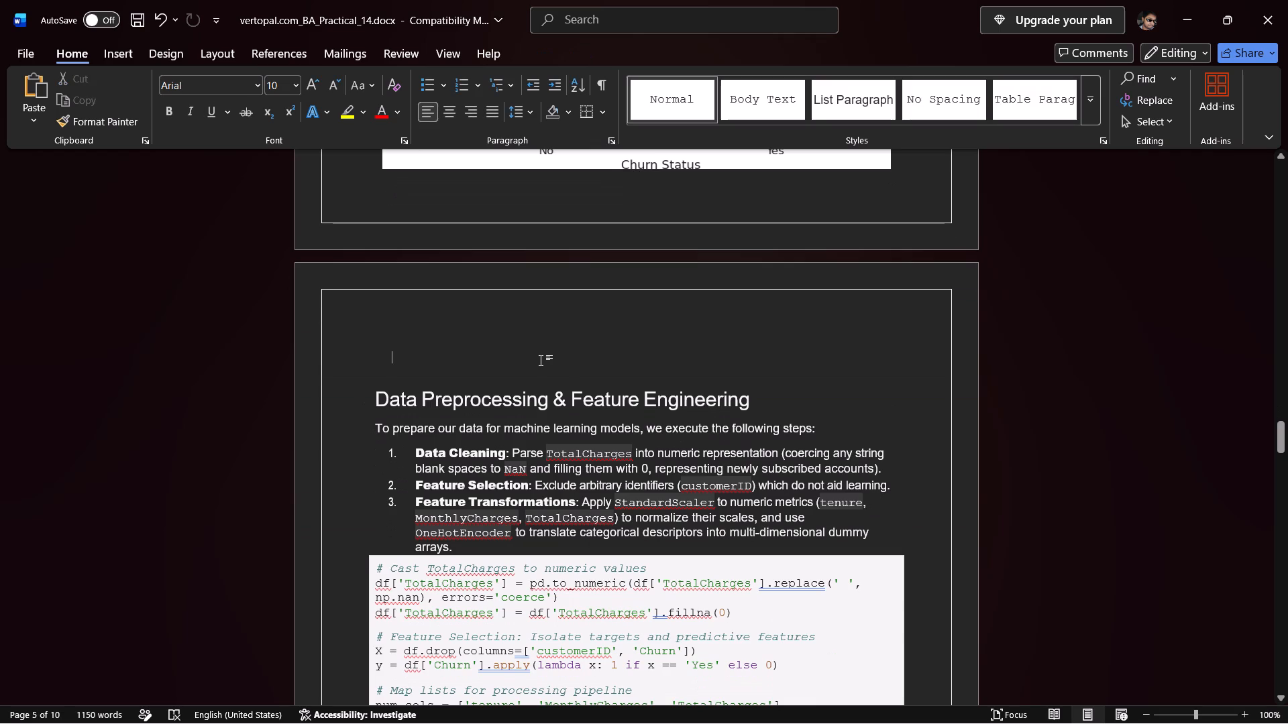
pyautogui.press('BackSpace')
pyautogui.press('BackSpace')
pyautogui.scroll(-12, 542, 388)
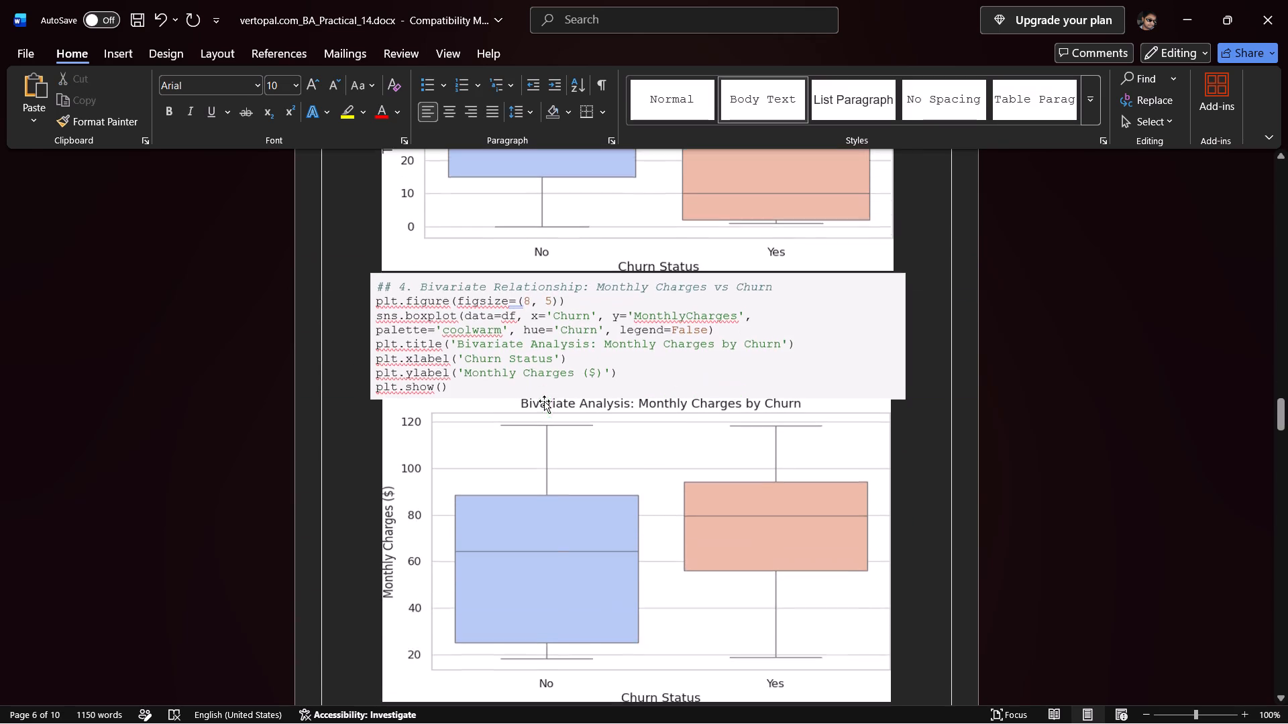
pyautogui.scroll(-3, 545, 402)
pyautogui.click(437, 396)
pyautogui.click(371, 463)
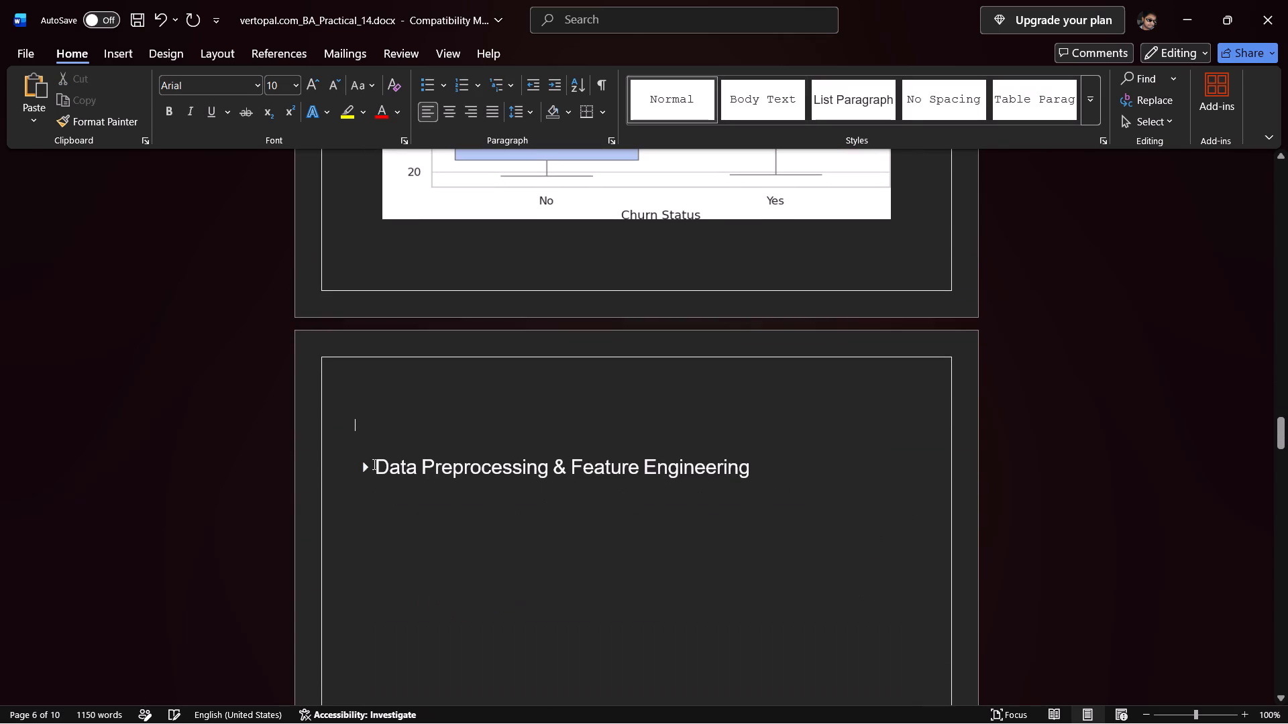
pyautogui.click(372, 463)
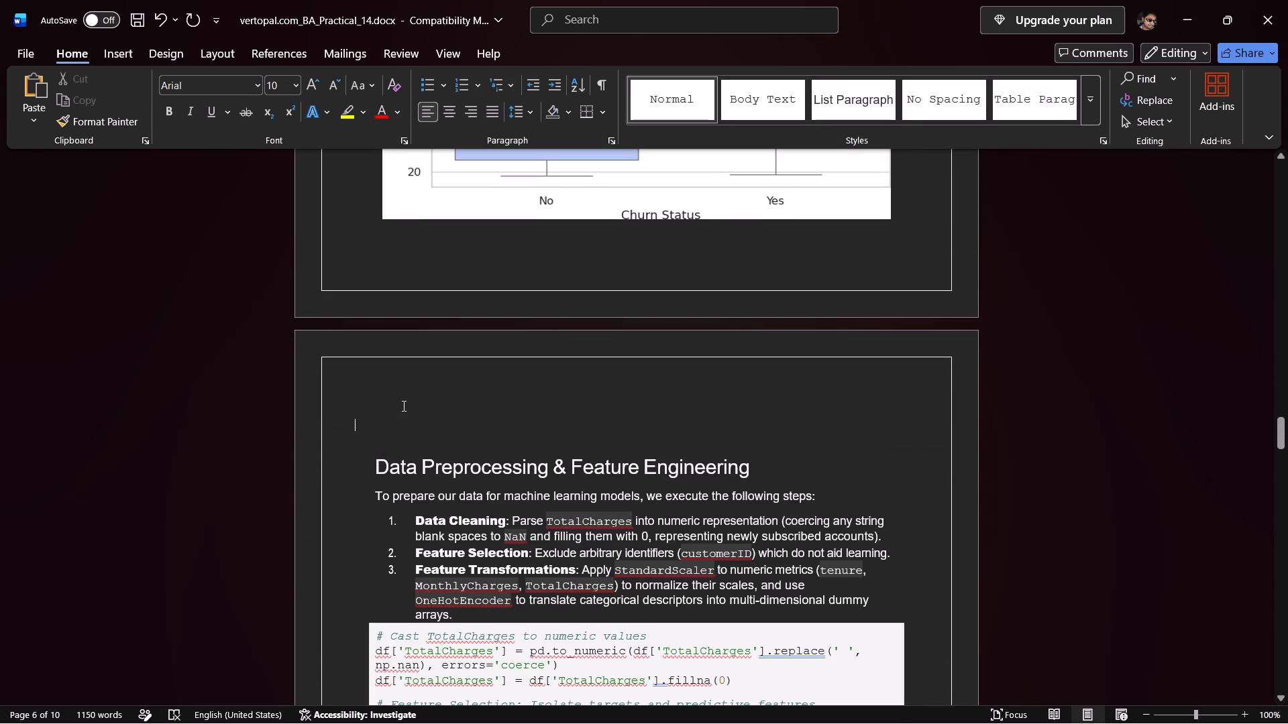
pyautogui.press('Delete')
pyautogui.click(378, 366)
pyautogui.click(375, 383)
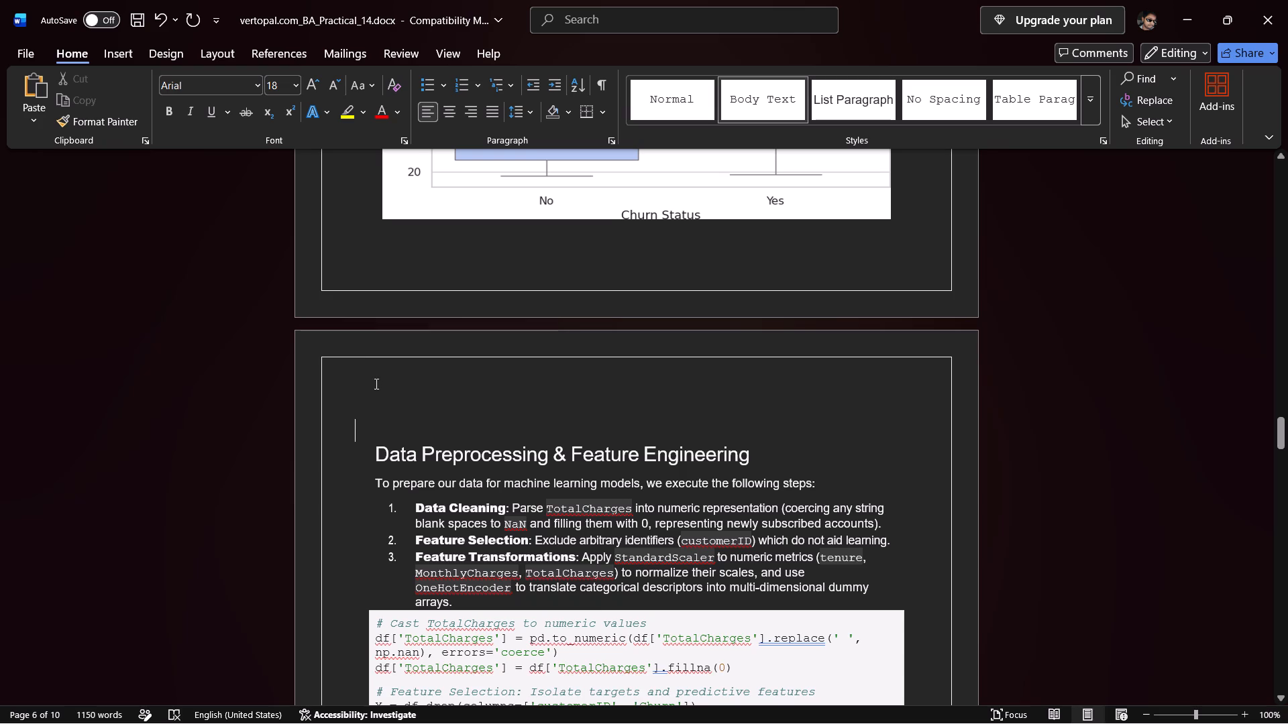
pyautogui.press('Delete')
pyautogui.scroll(-8, 374, 386)
pyautogui.scroll(3, 374, 389)
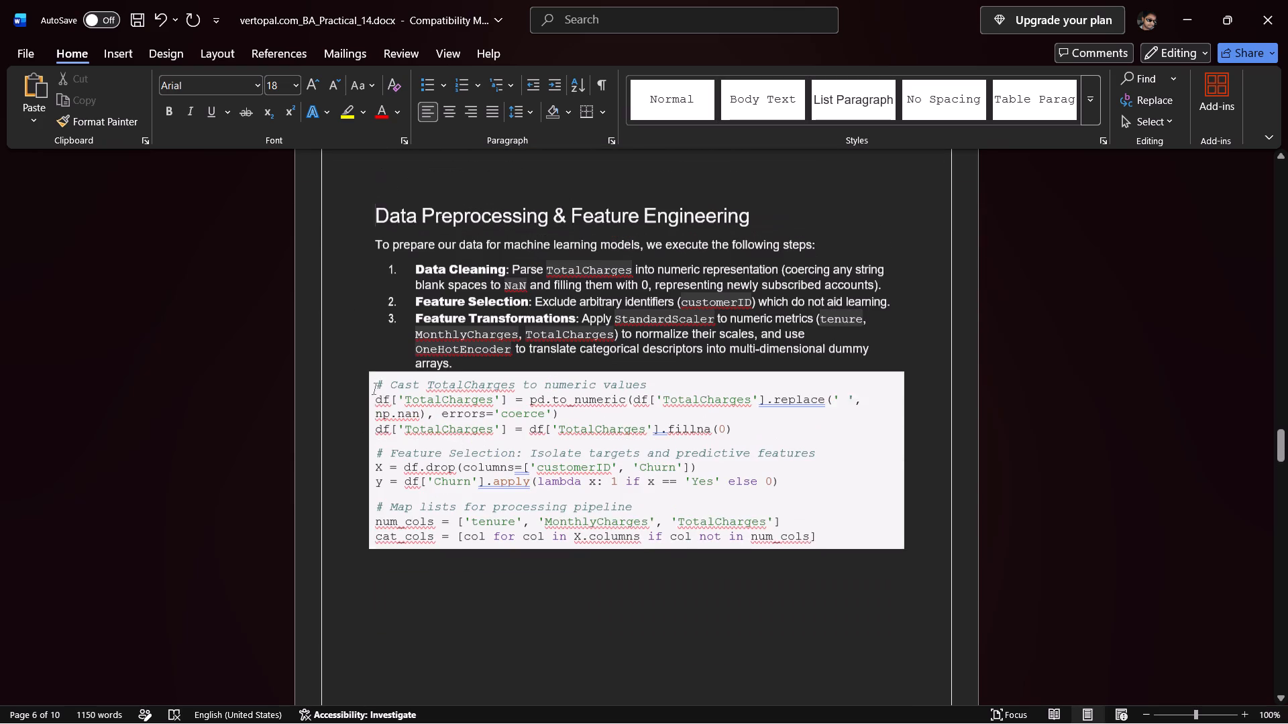
pyautogui.press('BackSpace')
pyautogui.press('BackSpace')
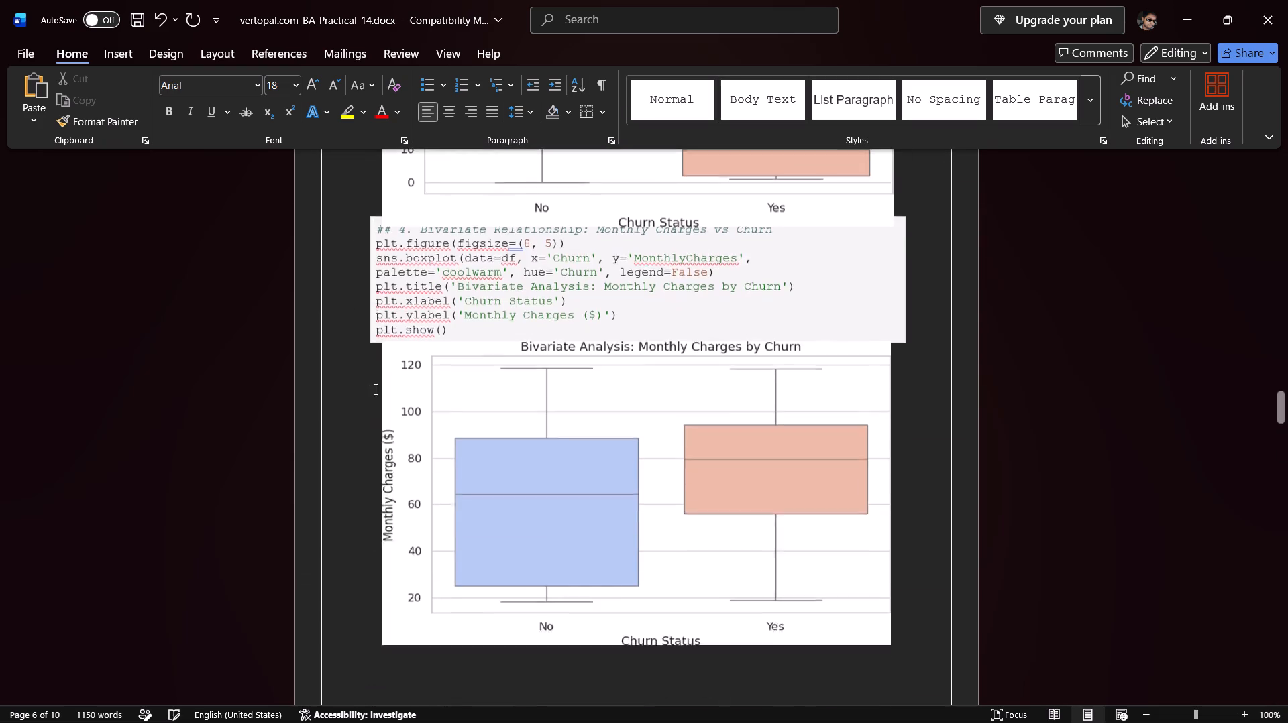
# Look through the following pages, from the ColumnTransformer code and Train-Test Split to Model Evaluation and ROC-AUC Curves, checking their layout.
pyautogui.scroll(-19, 374, 389)
pyautogui.scroll(-14, 374, 377)
pyautogui.scroll(-5, 592, 458)
pyautogui.click(603, 464)
pyautogui.scroll(-7, 603, 463)
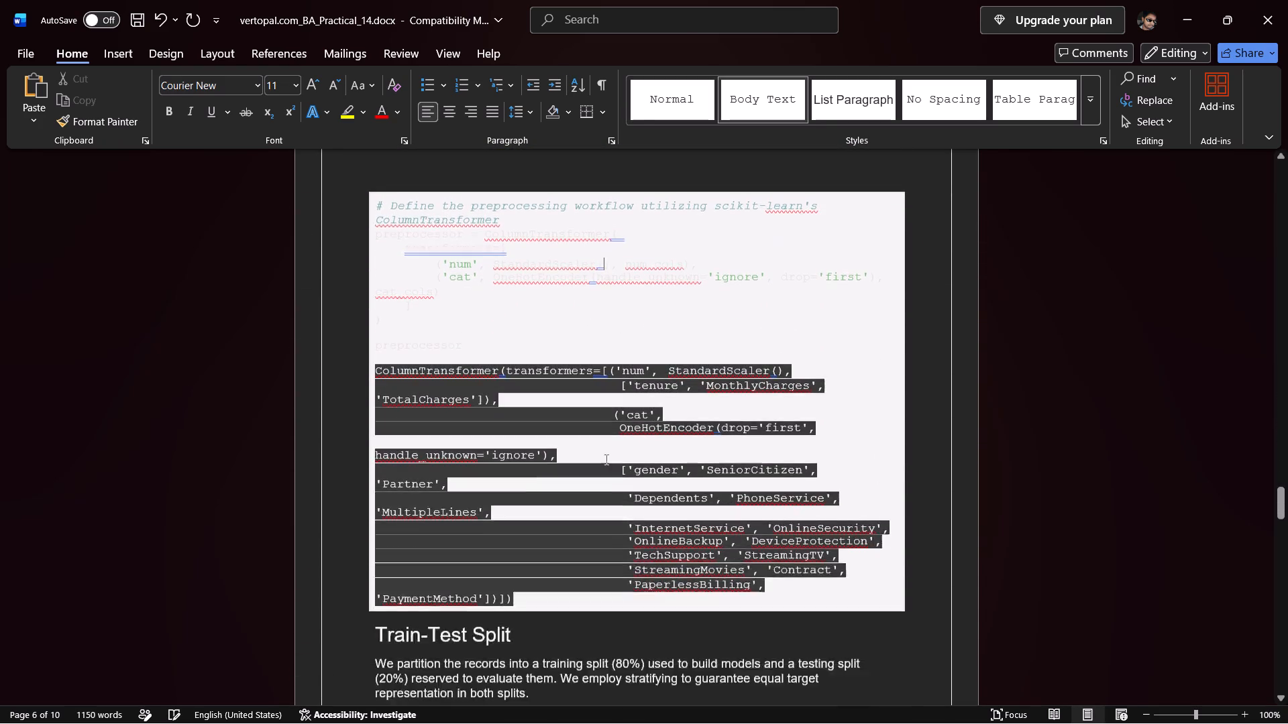
pyautogui.scroll(-3, 607, 458)
pyautogui.scroll(1, 607, 458)
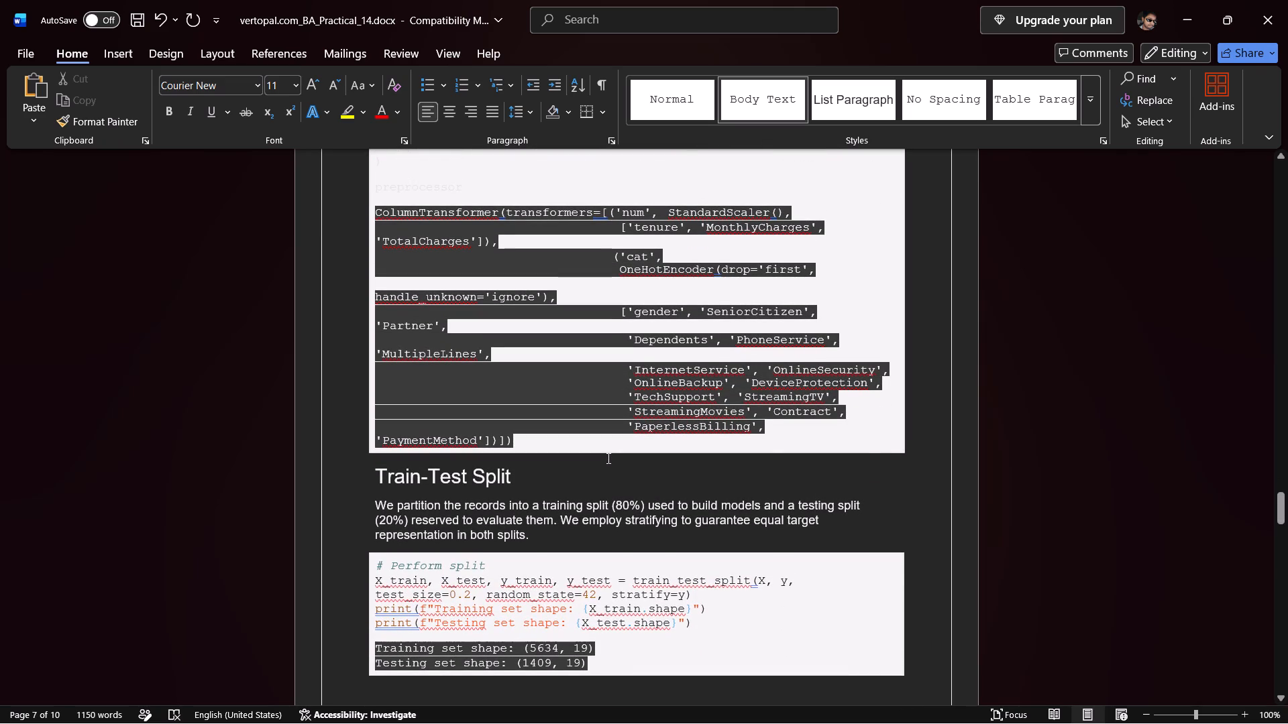
pyautogui.scroll(-8, 607, 458)
pyautogui.scroll(-18, 607, 458)
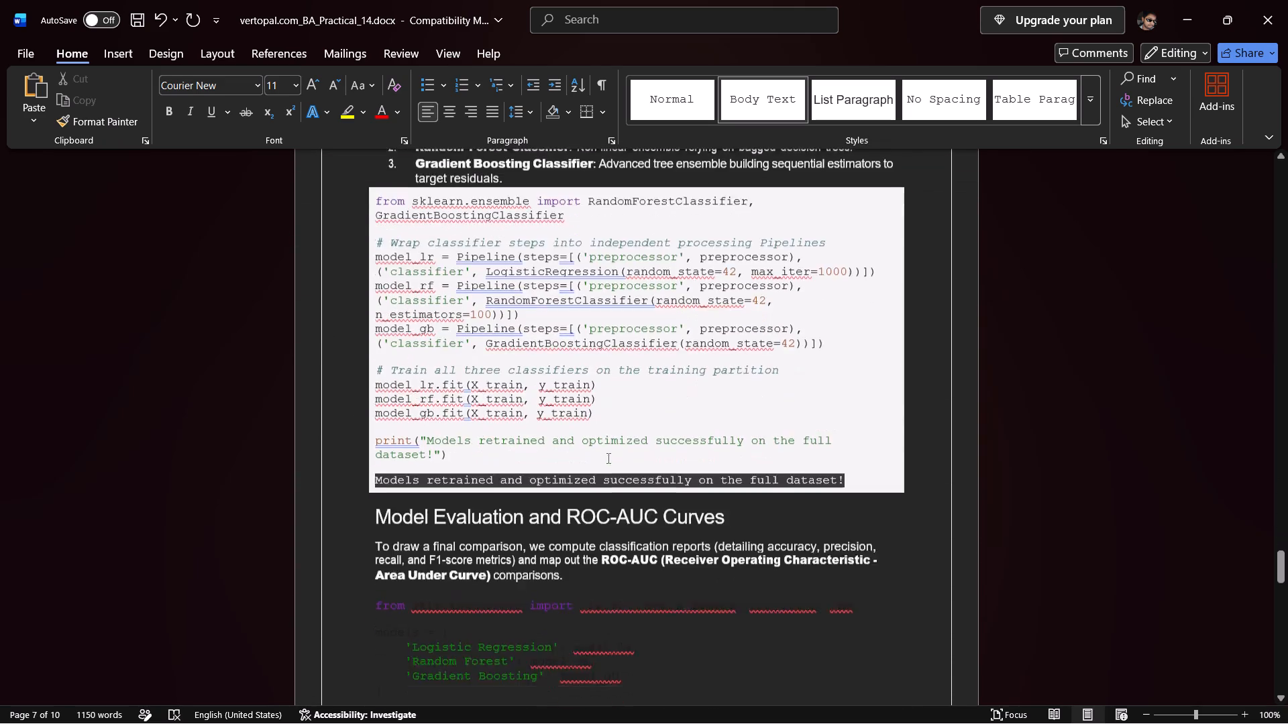
# Prepare to save a copy of the report in PDF format in the D: > CLG > BA > Main Assignment folder.
pyautogui.scroll(-15, 607, 458)
pyautogui.scroll(-8, 607, 458)
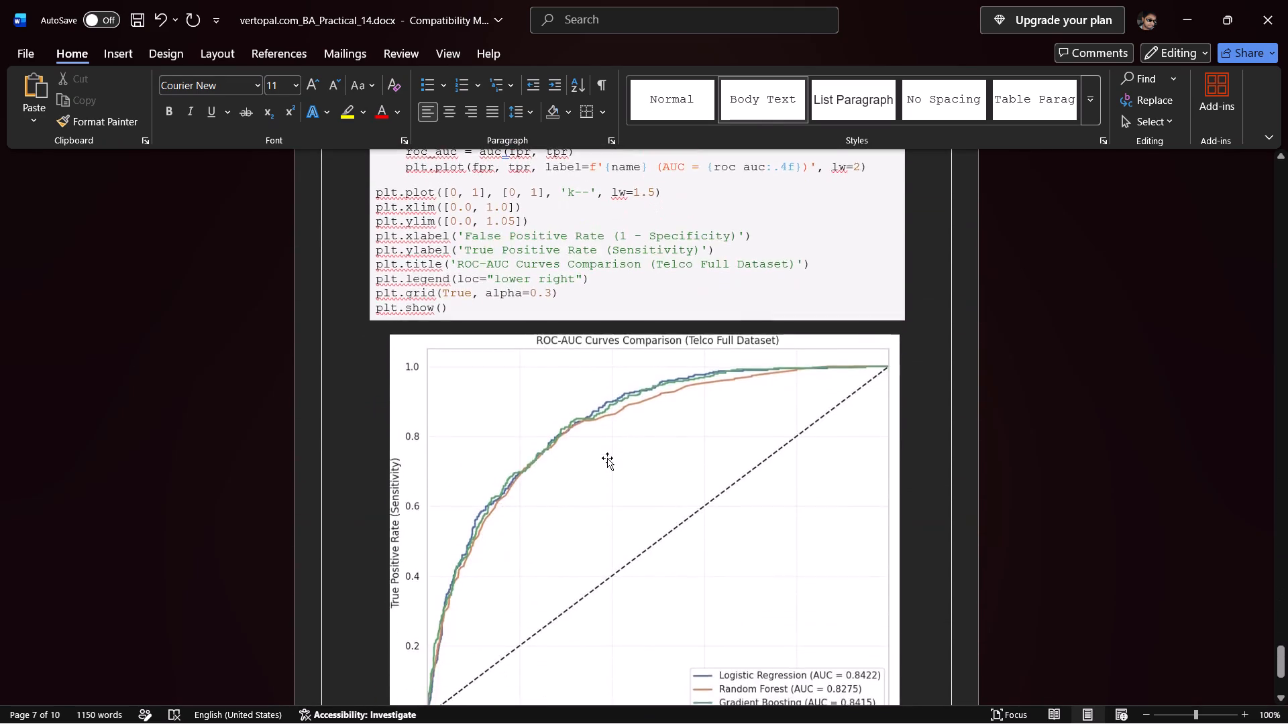
pyautogui.scroll(3, 607, 458)
pyautogui.click(21, 50)
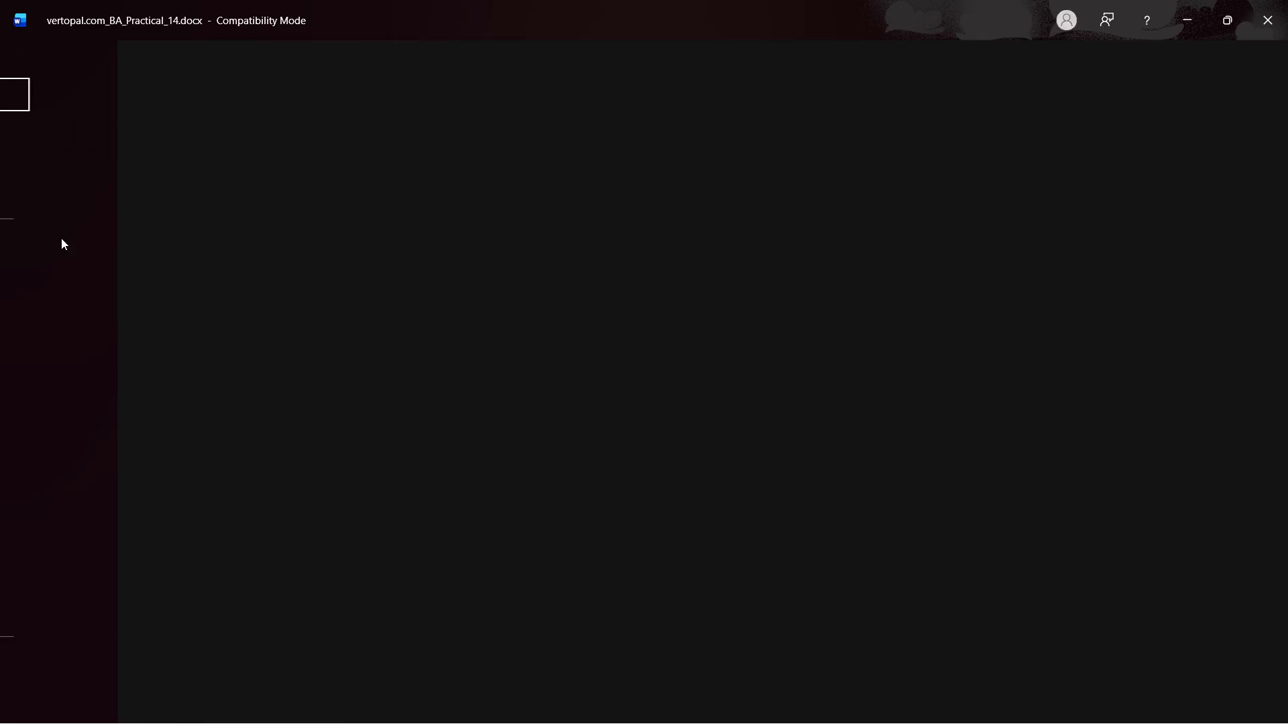
pyautogui.click(59, 317)
pyautogui.click(481, 174)
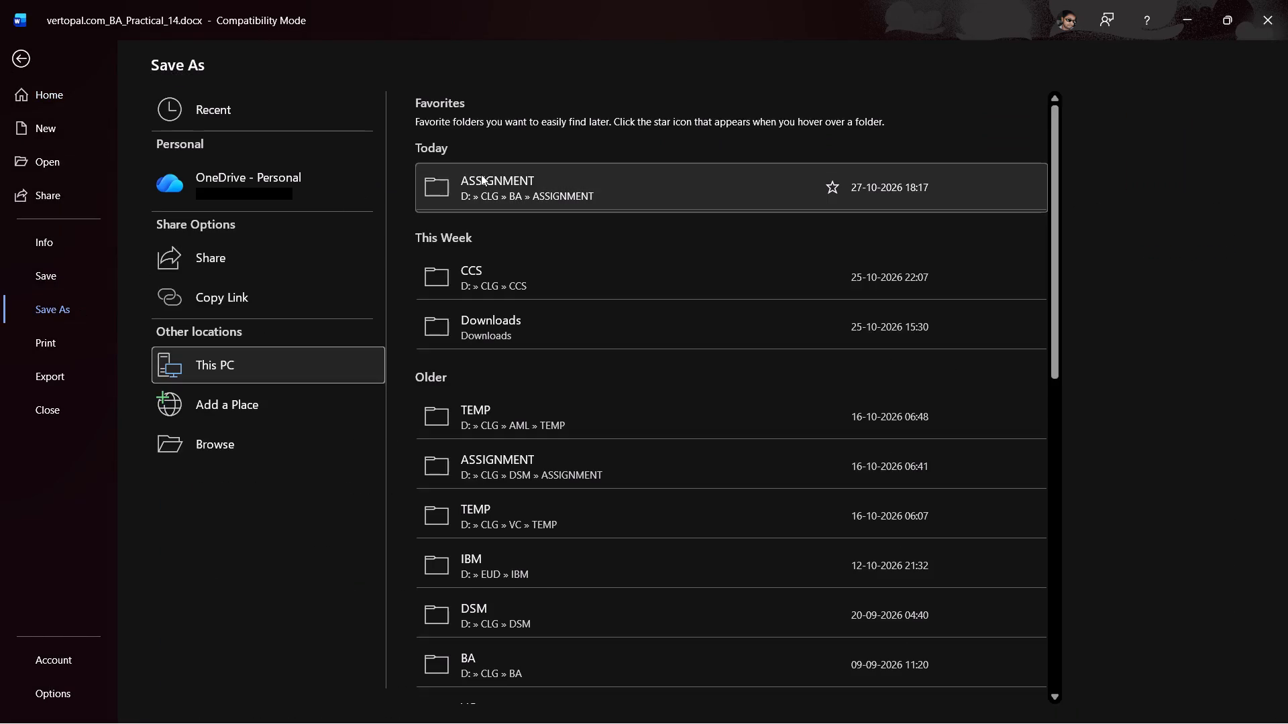
pyautogui.click(263, 38)
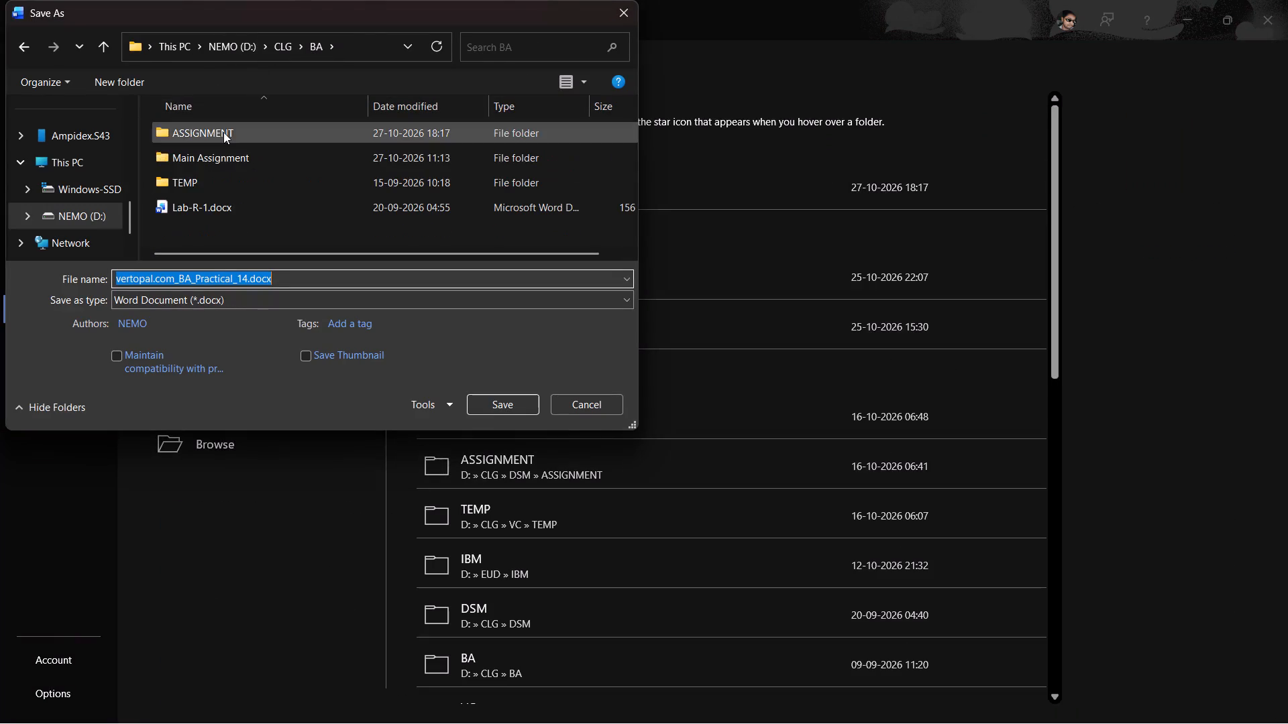
pyautogui.doubleClick(217, 147)
pyautogui.click(266, 307)
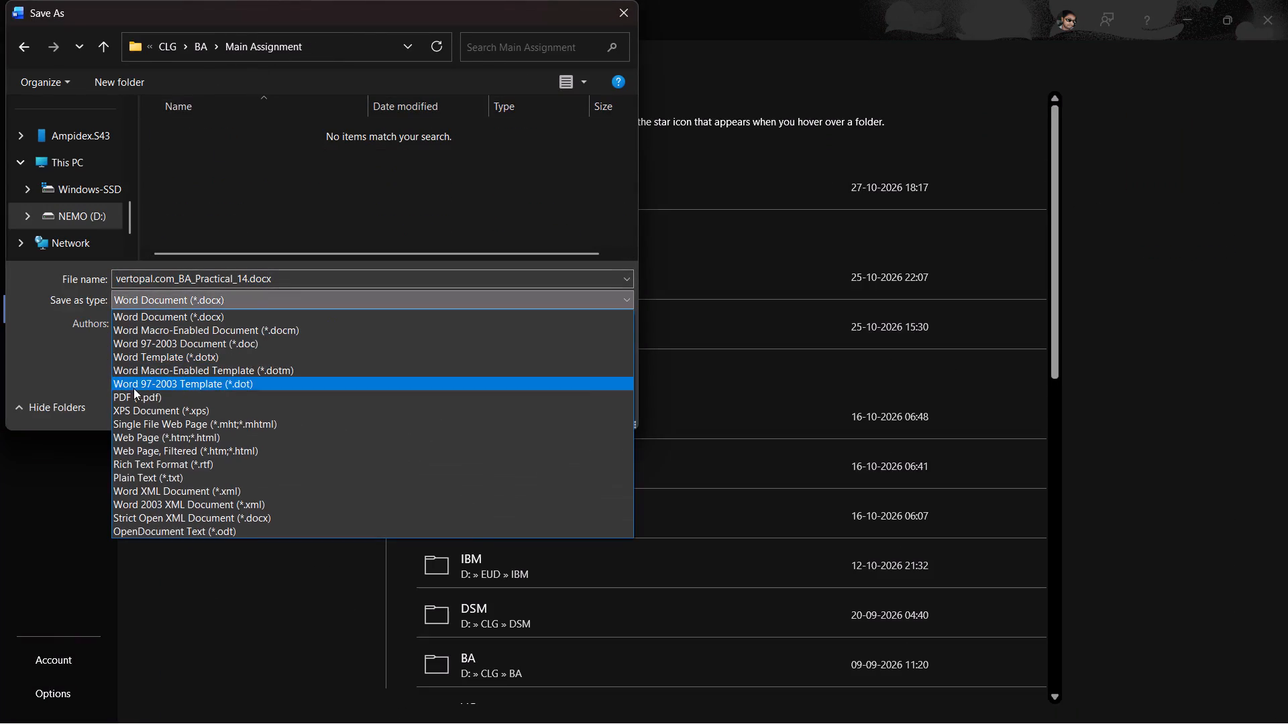
pyautogui.click(133, 394)
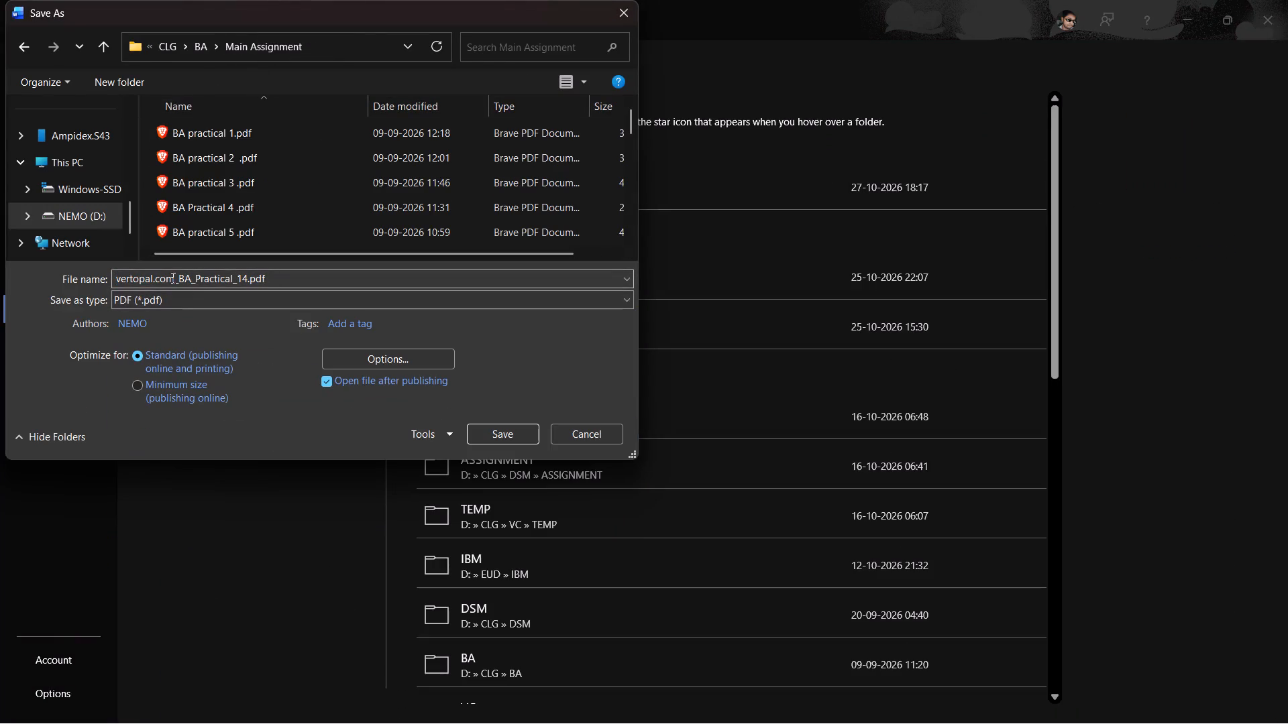
# Remove the "vertopal.com_" prefix to name the PDF BA_Practical_14.pdf, and save it.
pyautogui.moveTo(176, 278); pyautogui.dragTo(109, 273)
pyautogui.click(180, 279)
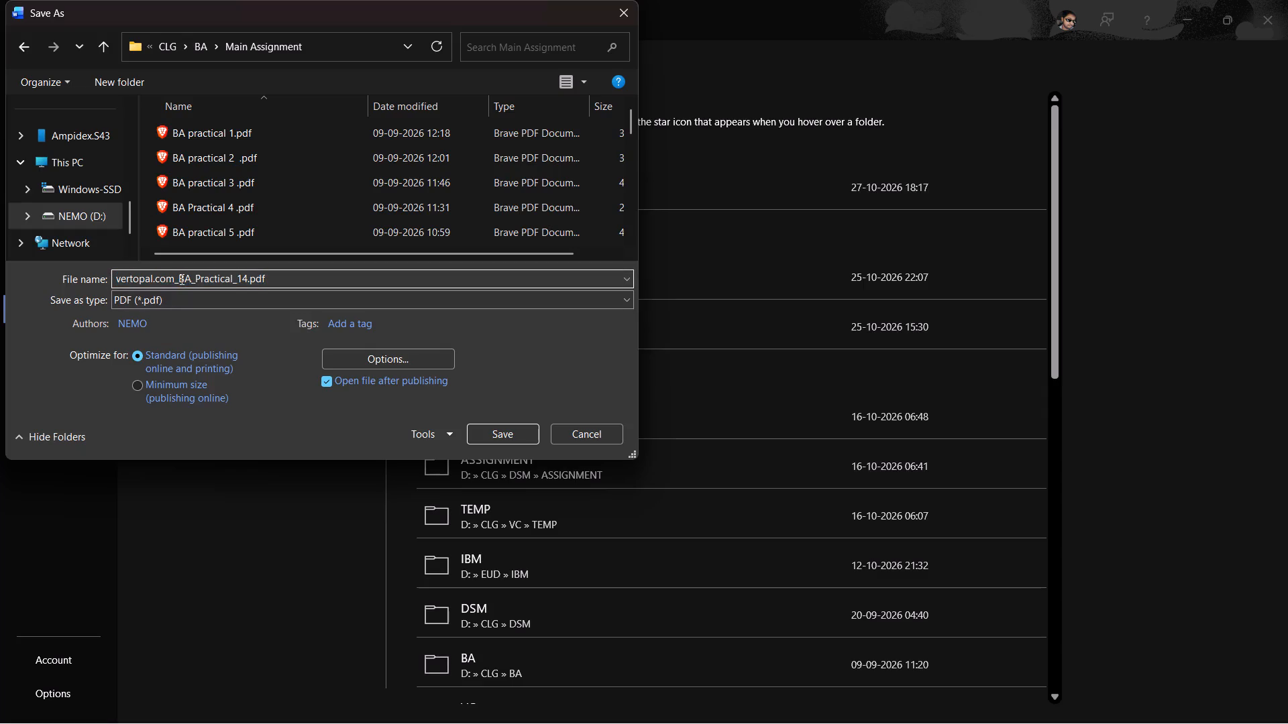
pyautogui.press('BackSpace')
pyautogui.press('BackSpace')
pyautogui.press('BackSpace')
pyautogui.press('BackSpace')
pyautogui.press('BackSpace')
pyautogui.press('BackSpace')
pyautogui.press('BackSpace')
pyautogui.press('BackSpace')
pyautogui.press('BackSpace')
pyautogui.press('BackSpace')
pyautogui.press('BackSpace')
pyautogui.press('BackSpace')
pyautogui.press('BackSpace')
pyautogui.press('BackSpace')
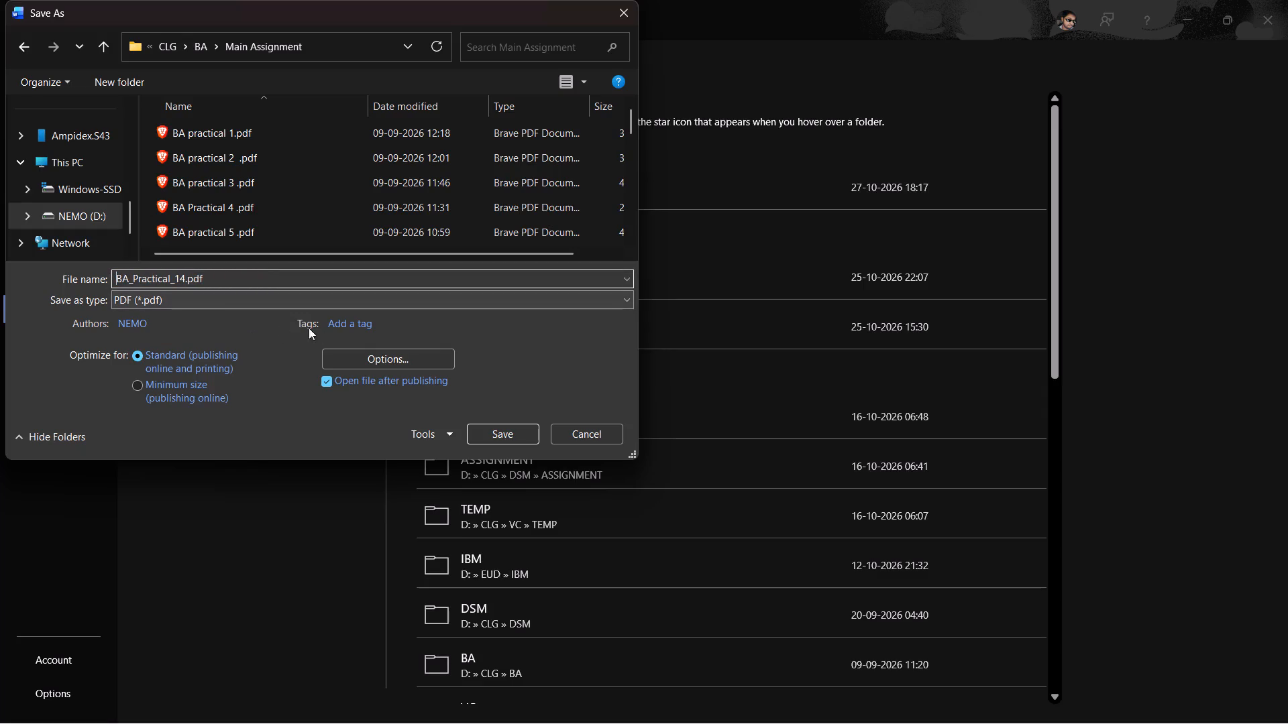
pyautogui.press('BackSpace')
pyautogui.click(487, 433)
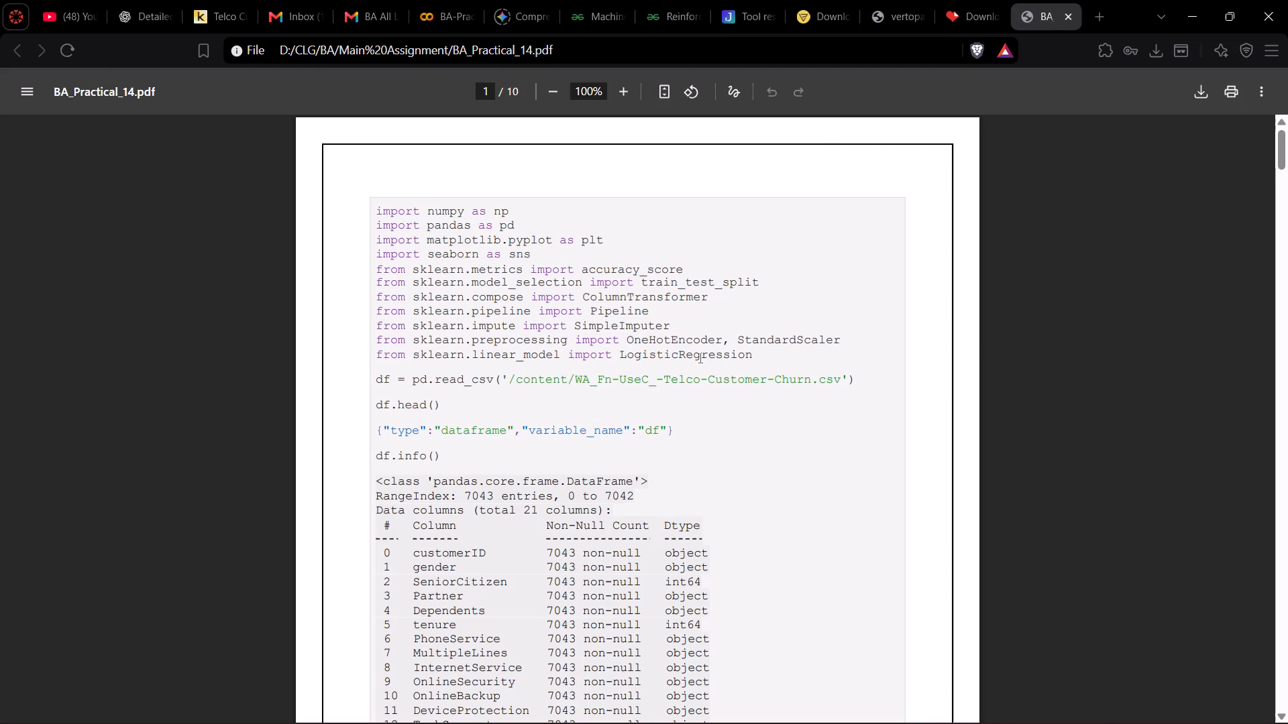
# Look through the first three pages of the exported BA_Practical_14.pdf, checking the page border, code blocks and Distribution of Churn chart.
pyautogui.scroll(5, 699, 359)
pyautogui.scroll(-8, 699, 359)
pyautogui.scroll(-16, 702, 357)
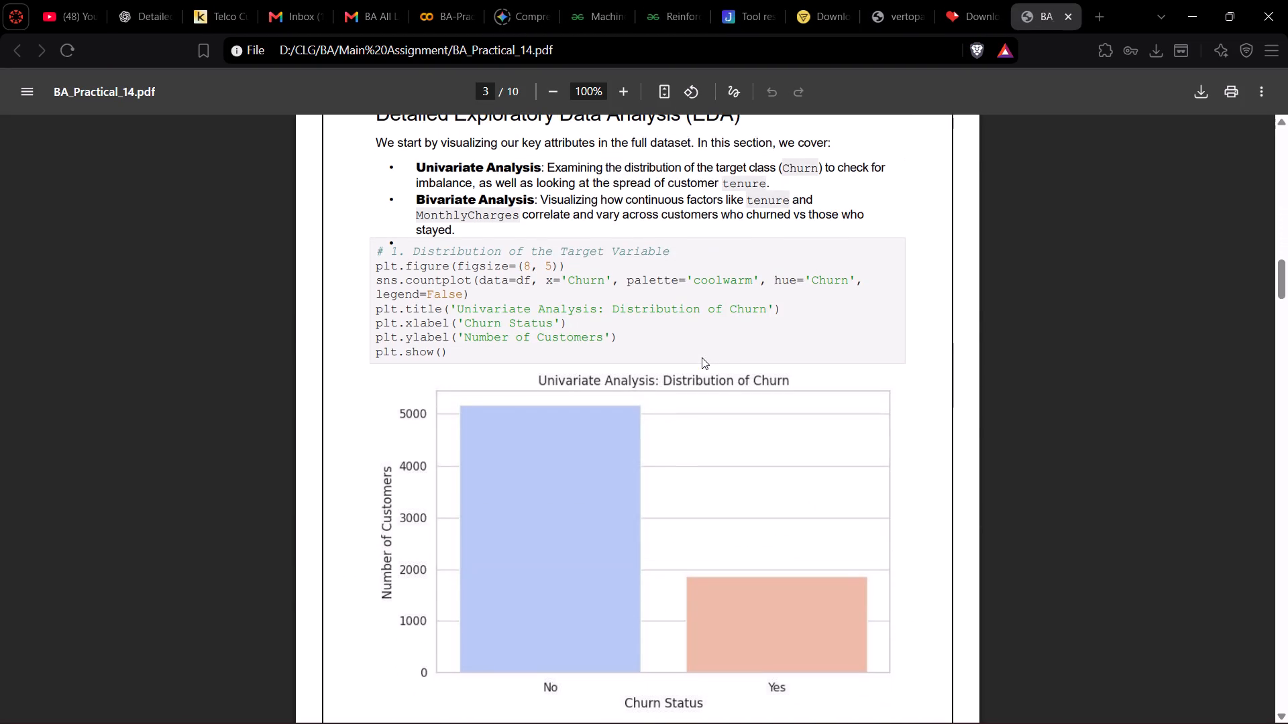
pyautogui.scroll(12, 702, 357)
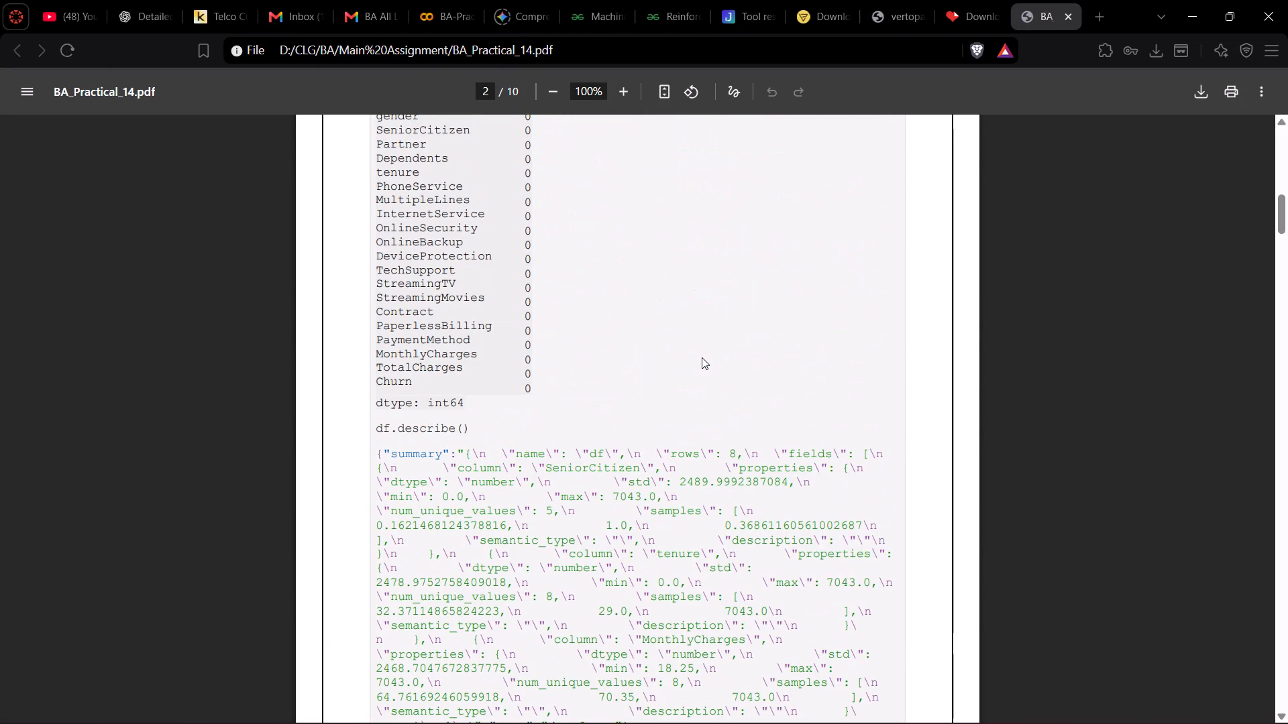
pyautogui.scroll(4, 702, 357)
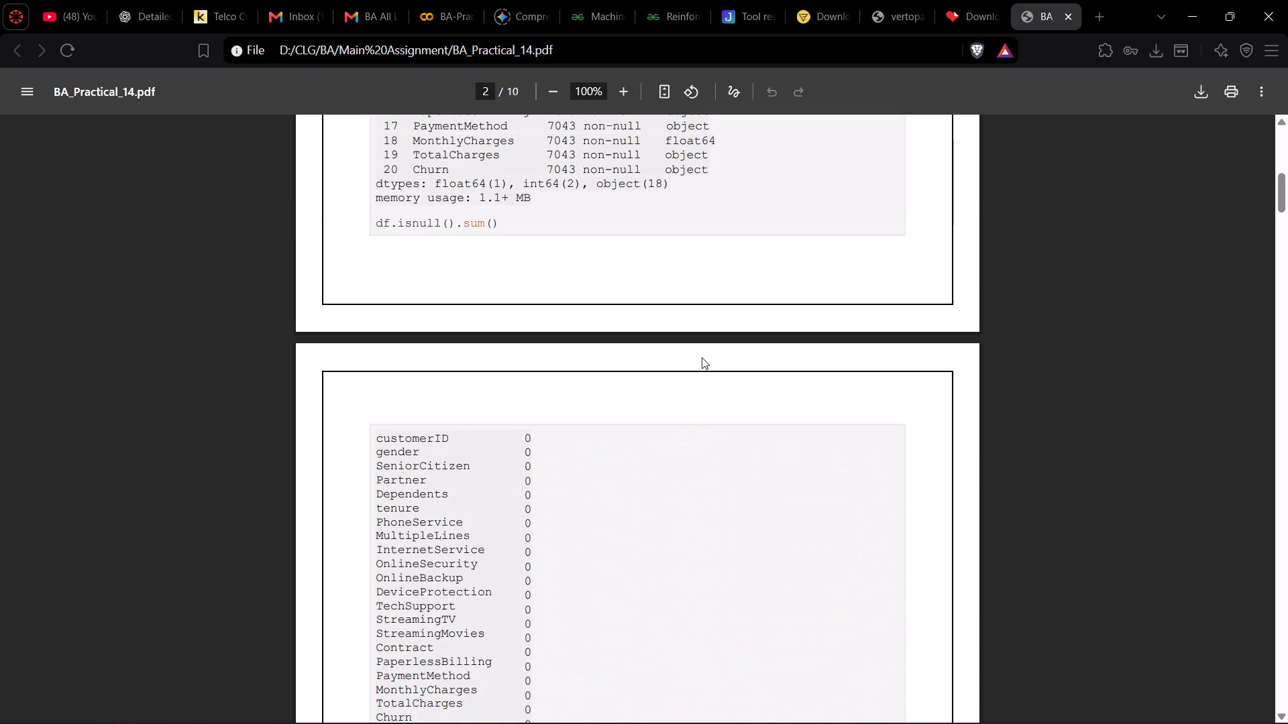
pyautogui.scroll(1, 702, 357)
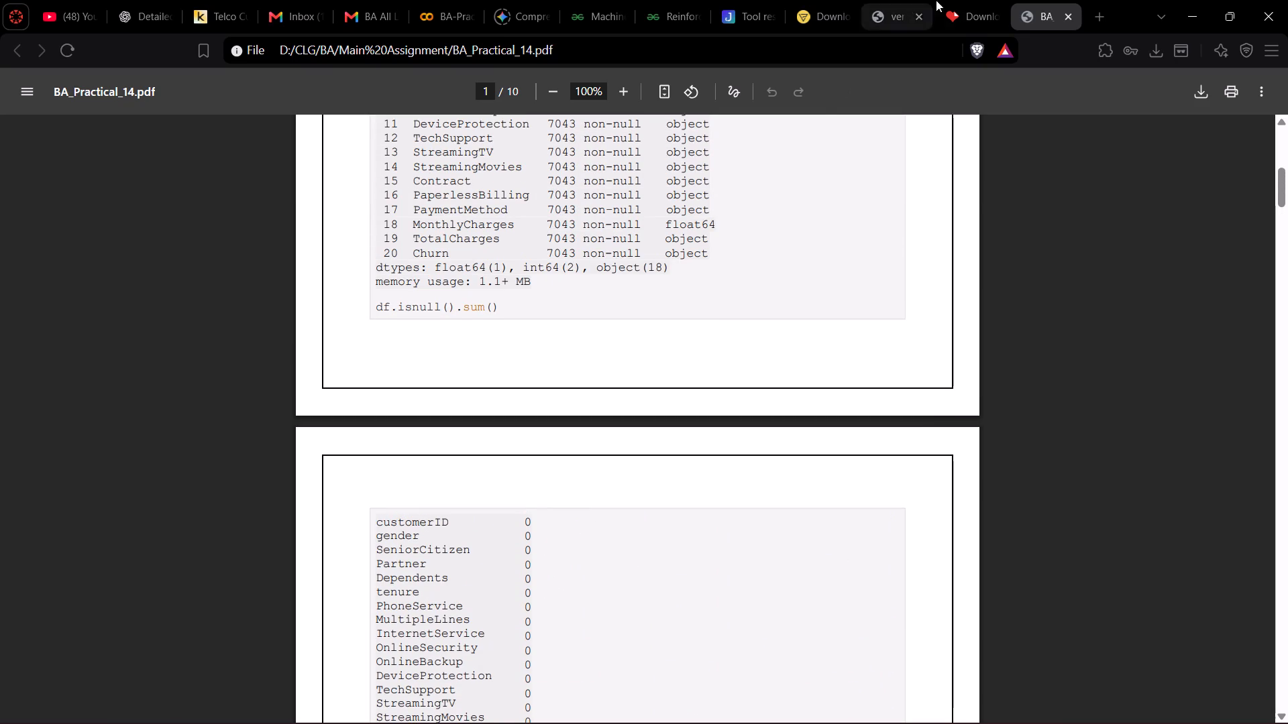
# Switch to the original vertopal.com_BA_Practical_14.pdf and examine the layout from the imports to the Monthly Charges vs Churn code block.
pyautogui.click(881, 0)
pyautogui.scroll(-5, 698, 316)
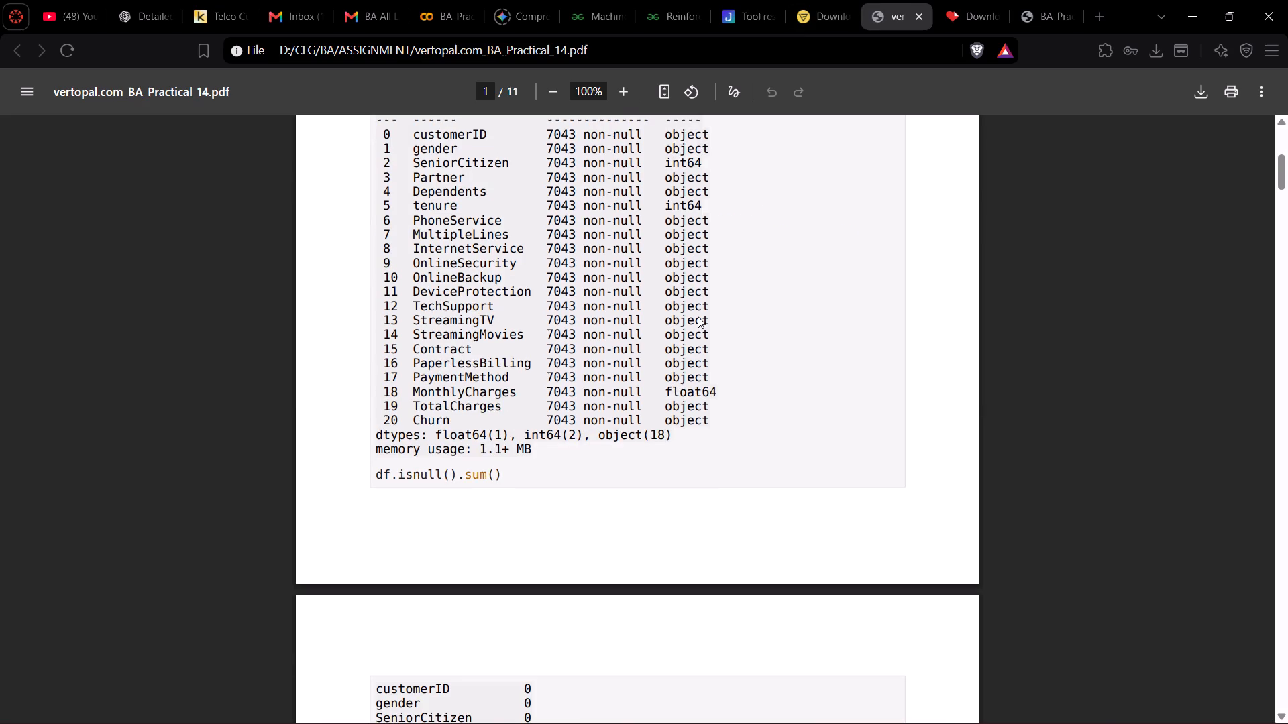
pyautogui.scroll(3, 698, 316)
pyautogui.scroll(-6, 698, 316)
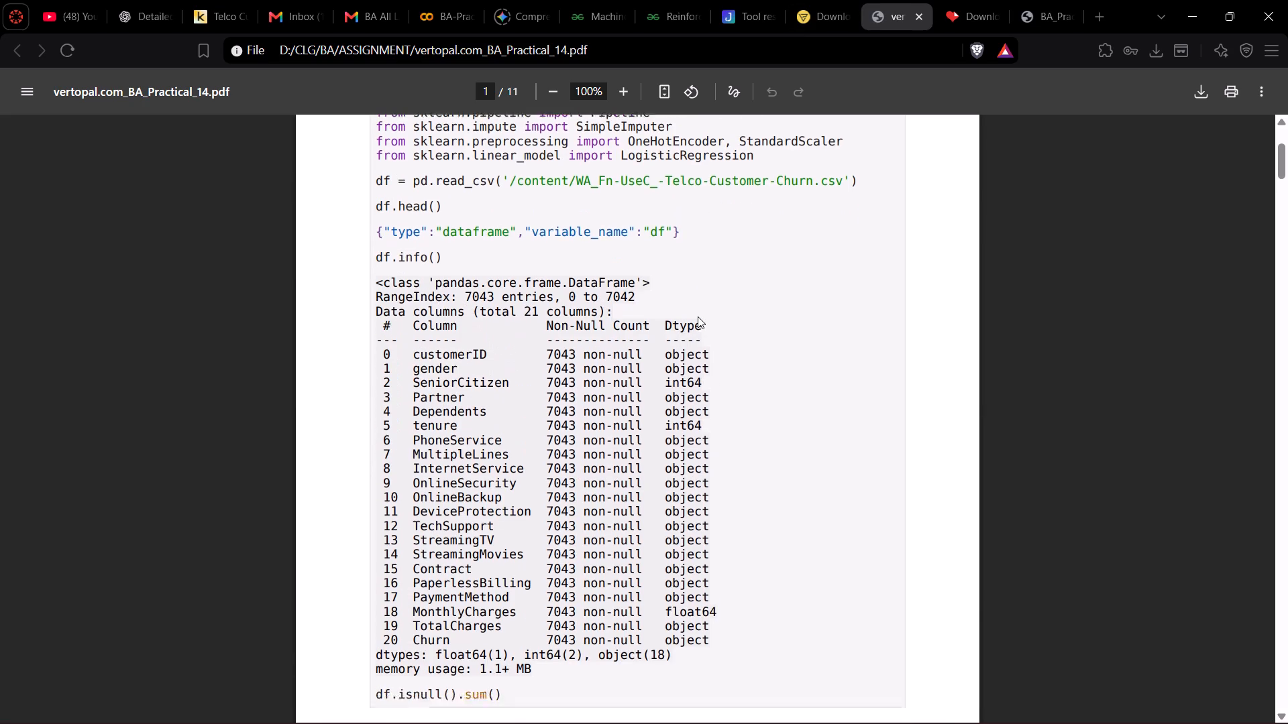
pyautogui.scroll(-4, 698, 316)
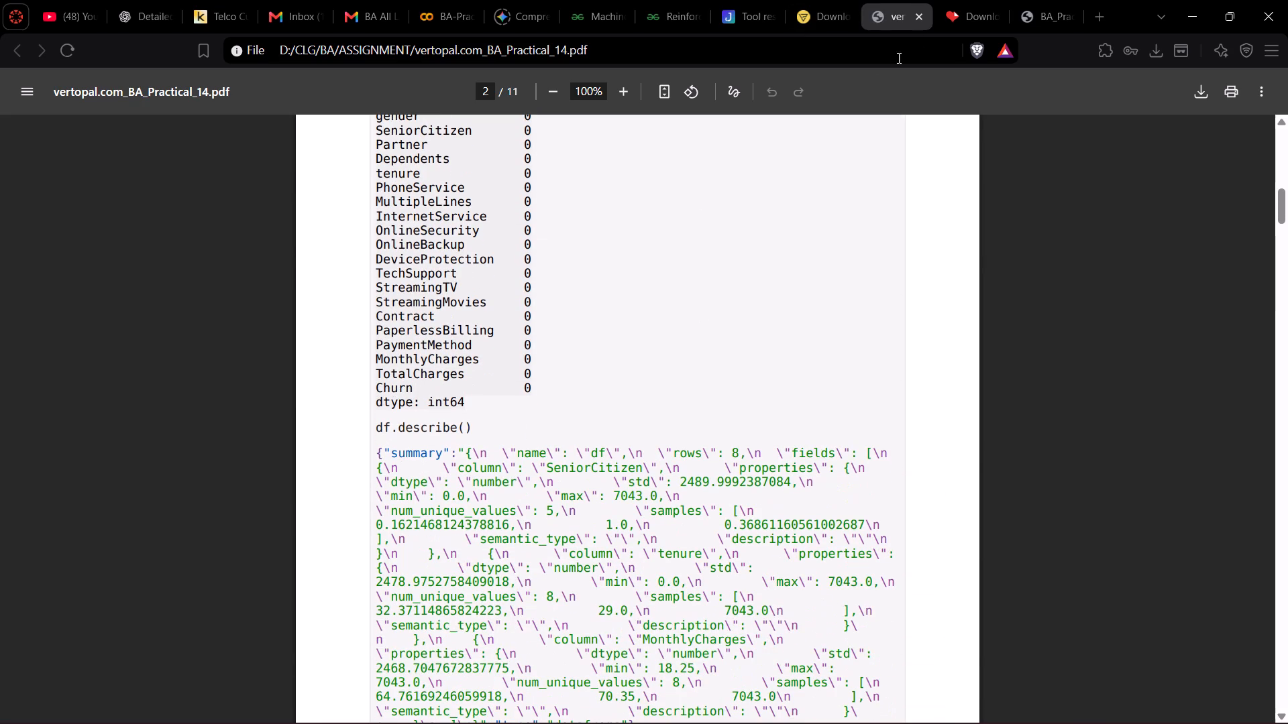
pyautogui.scroll(-5, 623, 669)
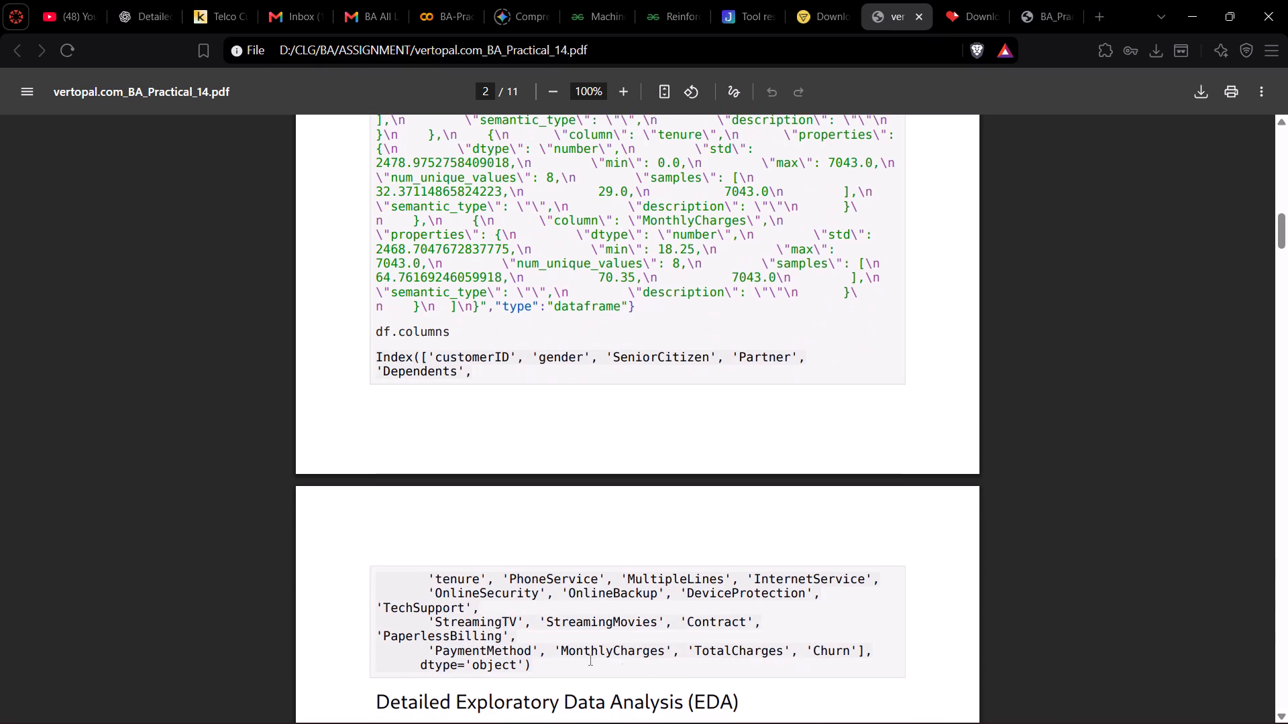
pyautogui.scroll(-5, 523, 644)
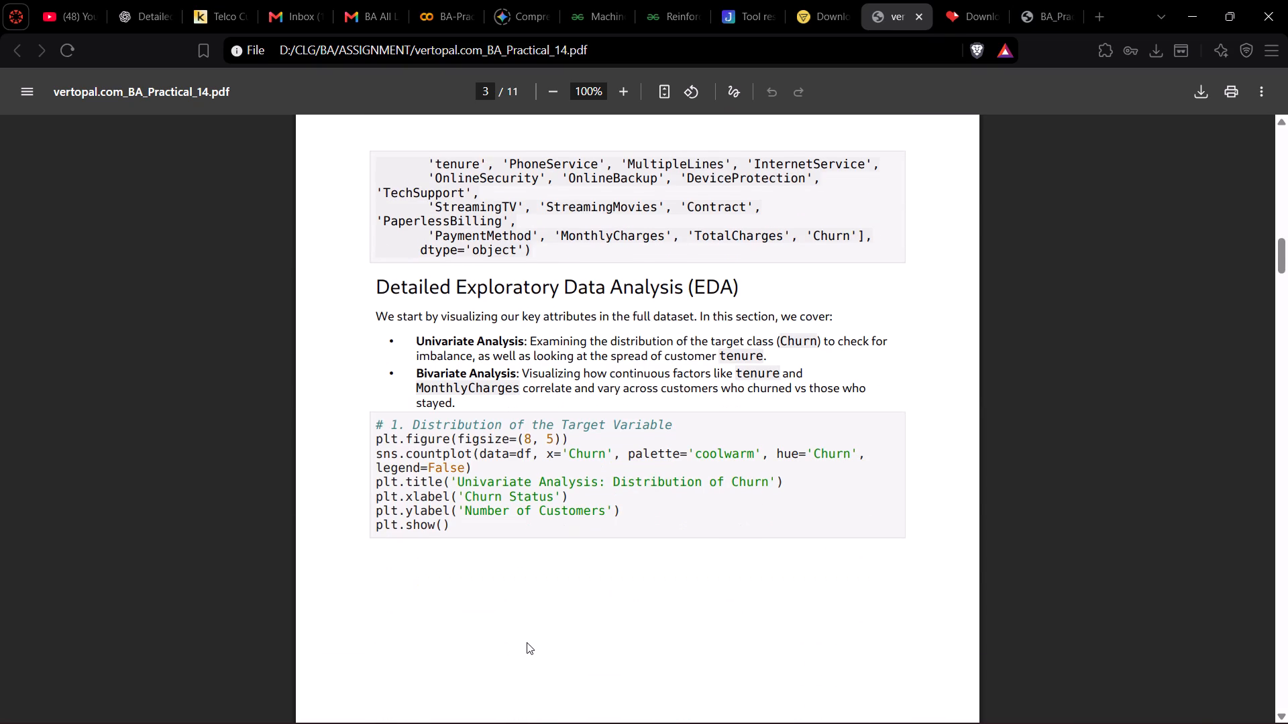
pyautogui.scroll(4, 527, 642)
pyautogui.scroll(-13, 527, 642)
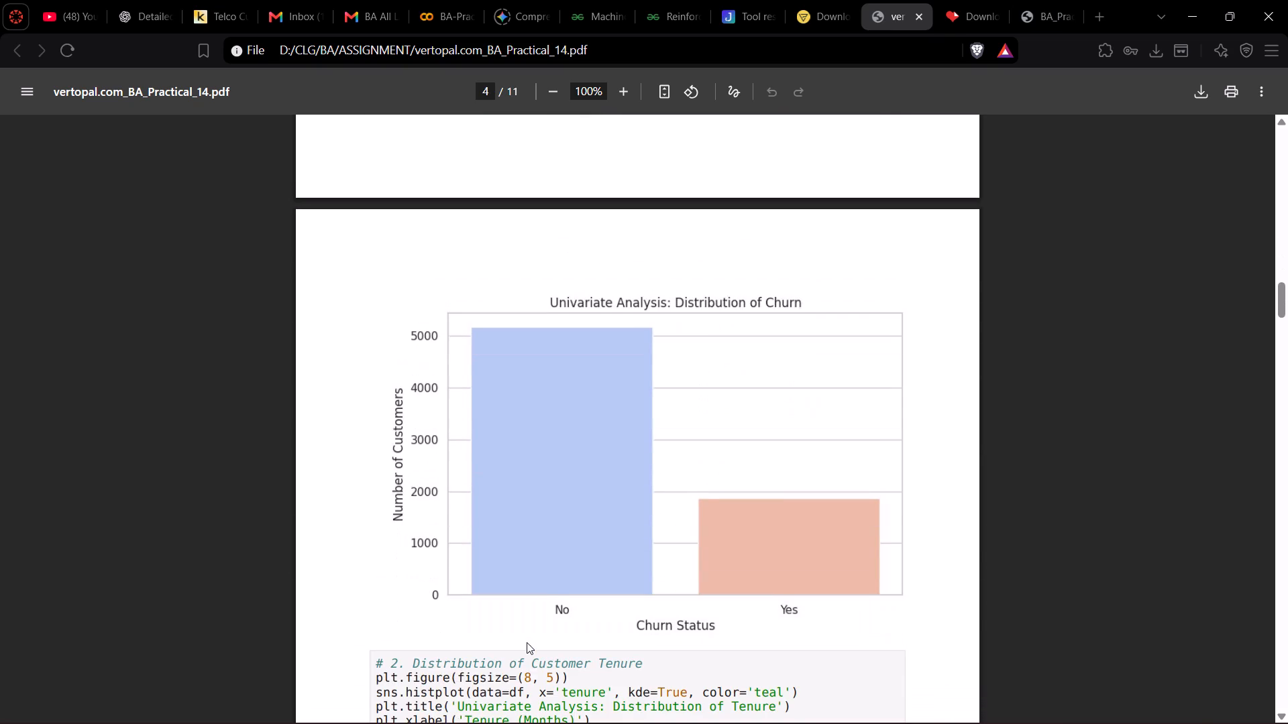
pyautogui.scroll(-20, 527, 642)
pyautogui.scroll(-7, 527, 642)
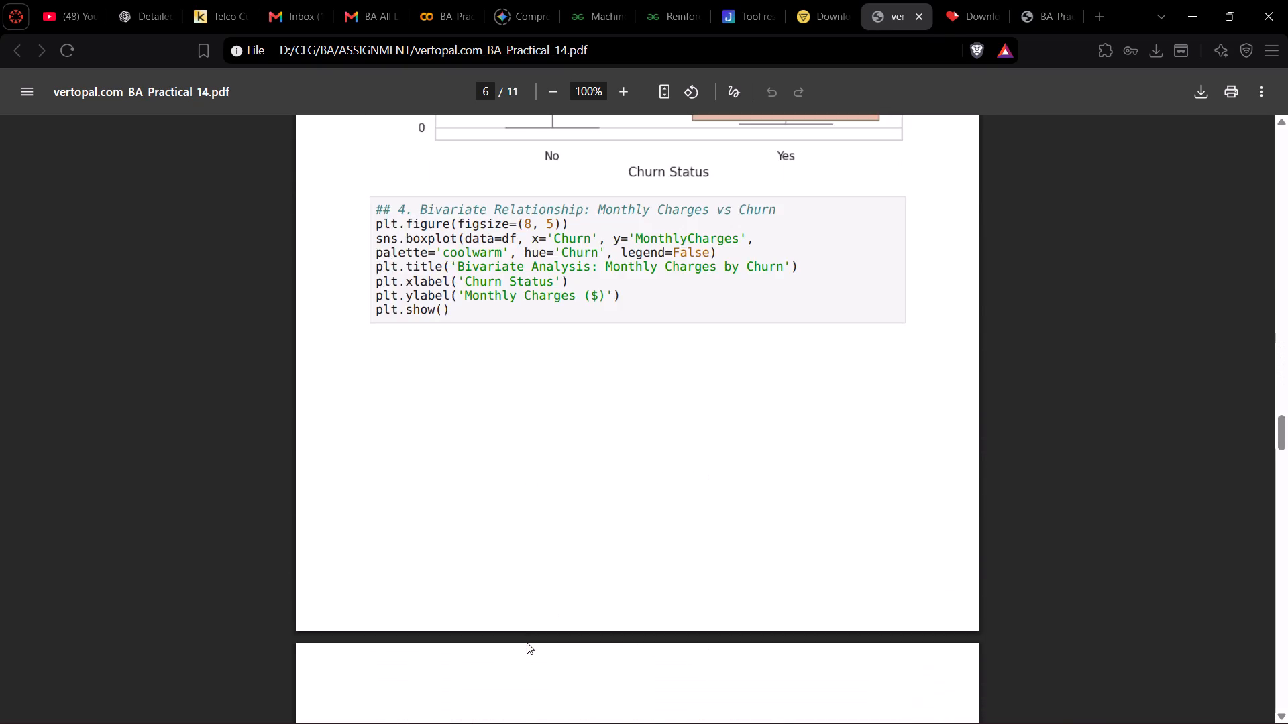
# Examine the rest of the original PDF, from the preprocessing and Train-Test Split pages to the classification reports.
pyautogui.scroll(-20, 527, 642)
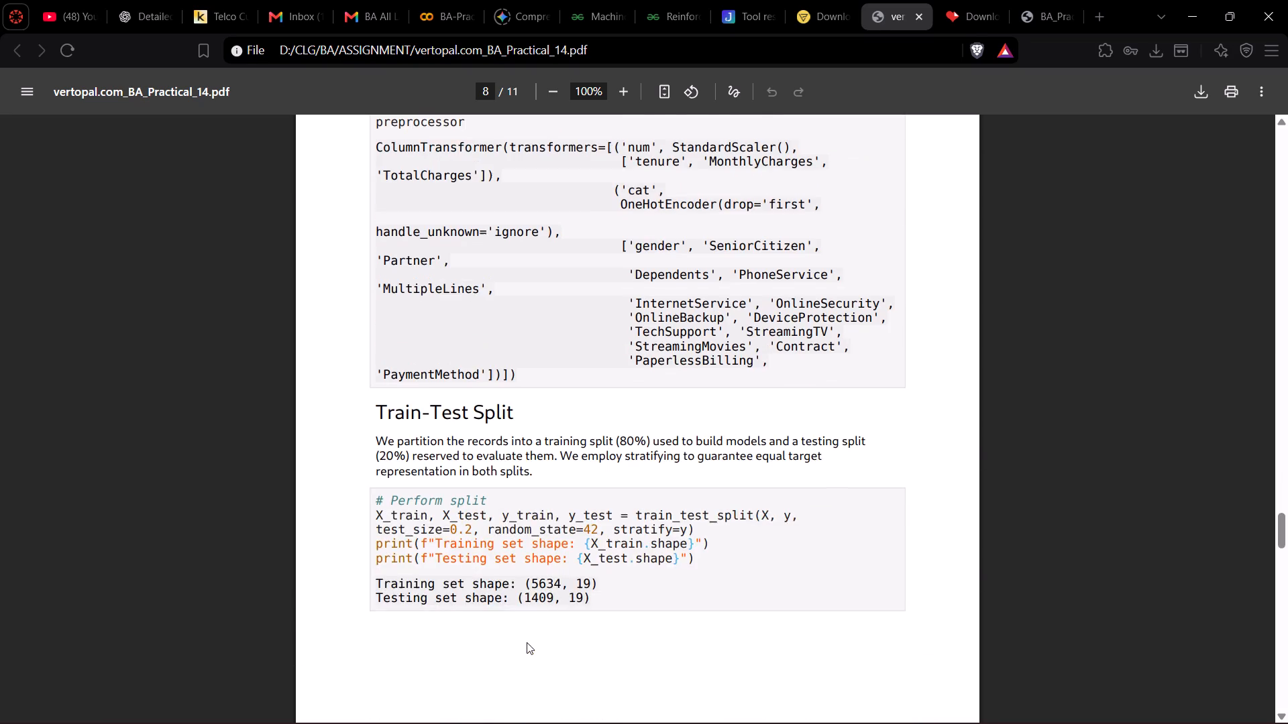
pyautogui.scroll(3, 527, 642)
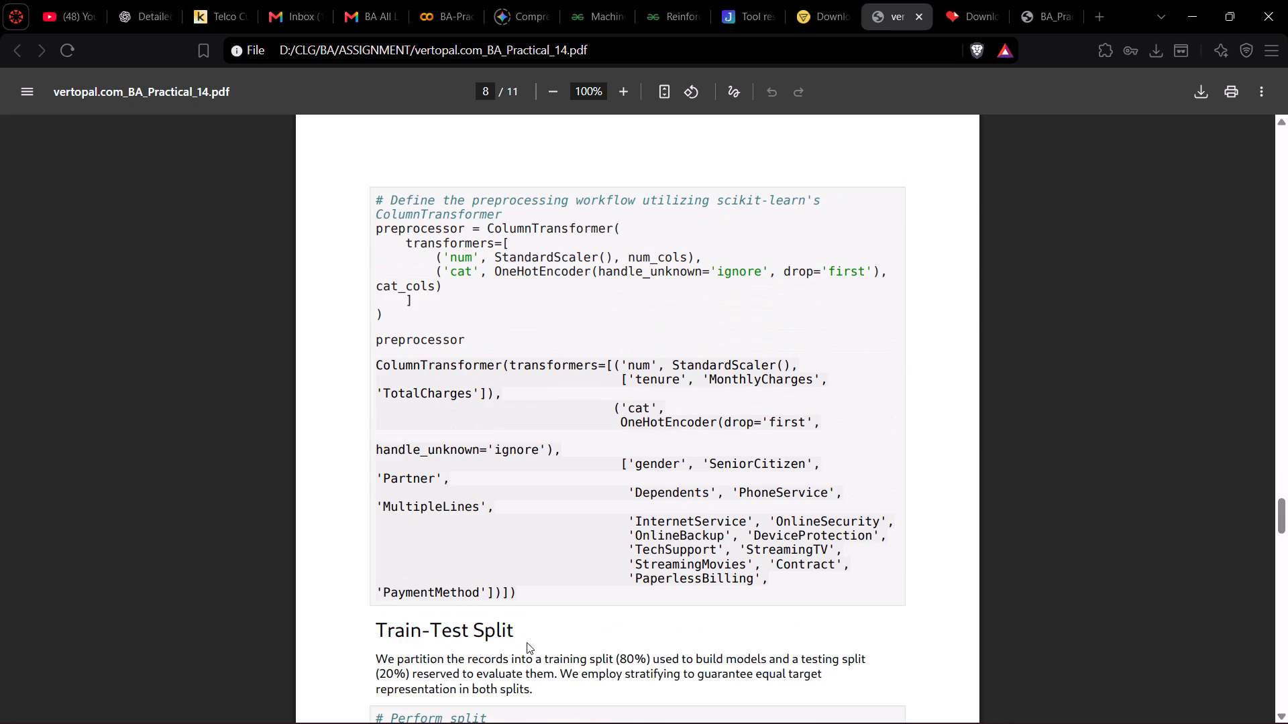
pyautogui.scroll(-8, 527, 642)
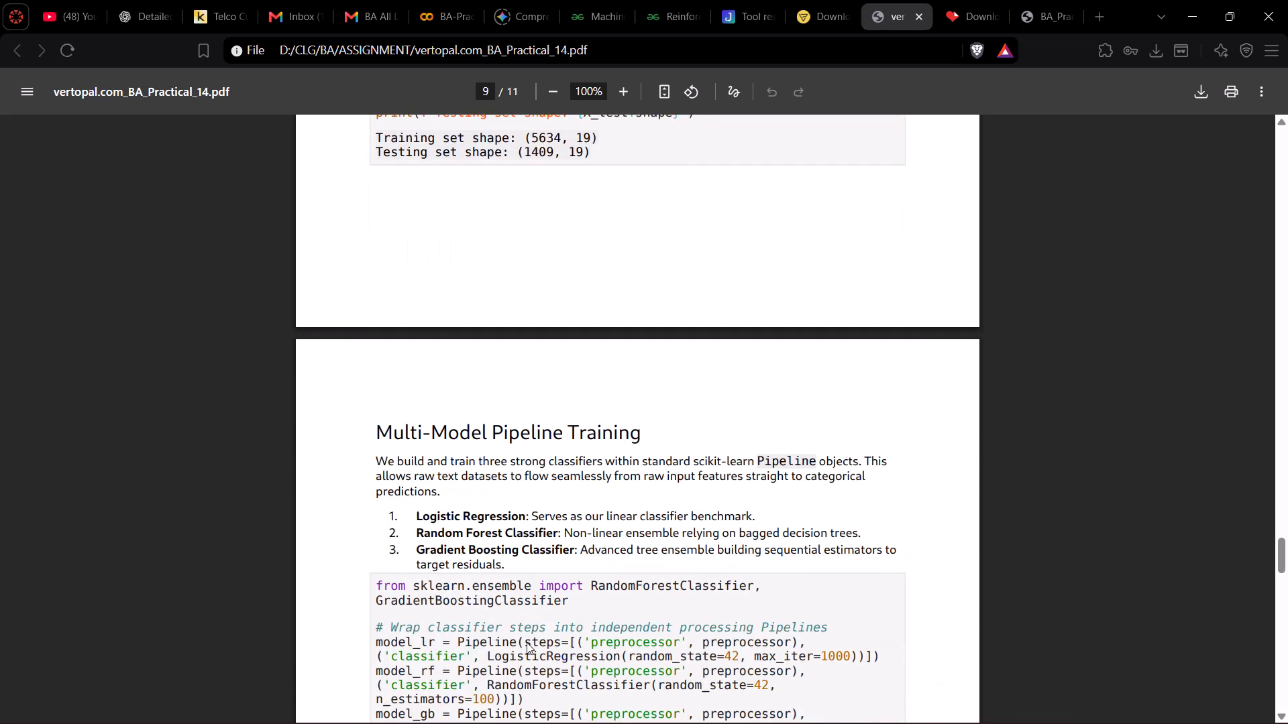
pyautogui.scroll(4, 527, 642)
pyautogui.scroll(-6, 527, 642)
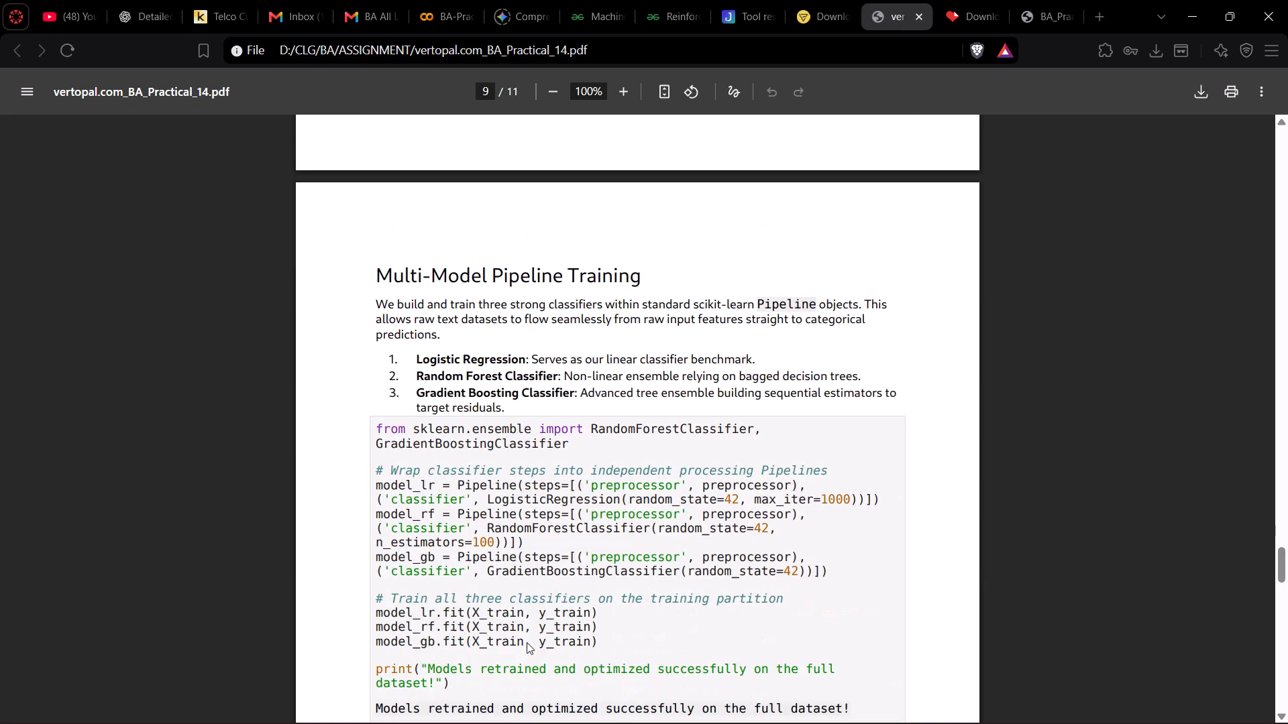
pyautogui.scroll(-13, 527, 642)
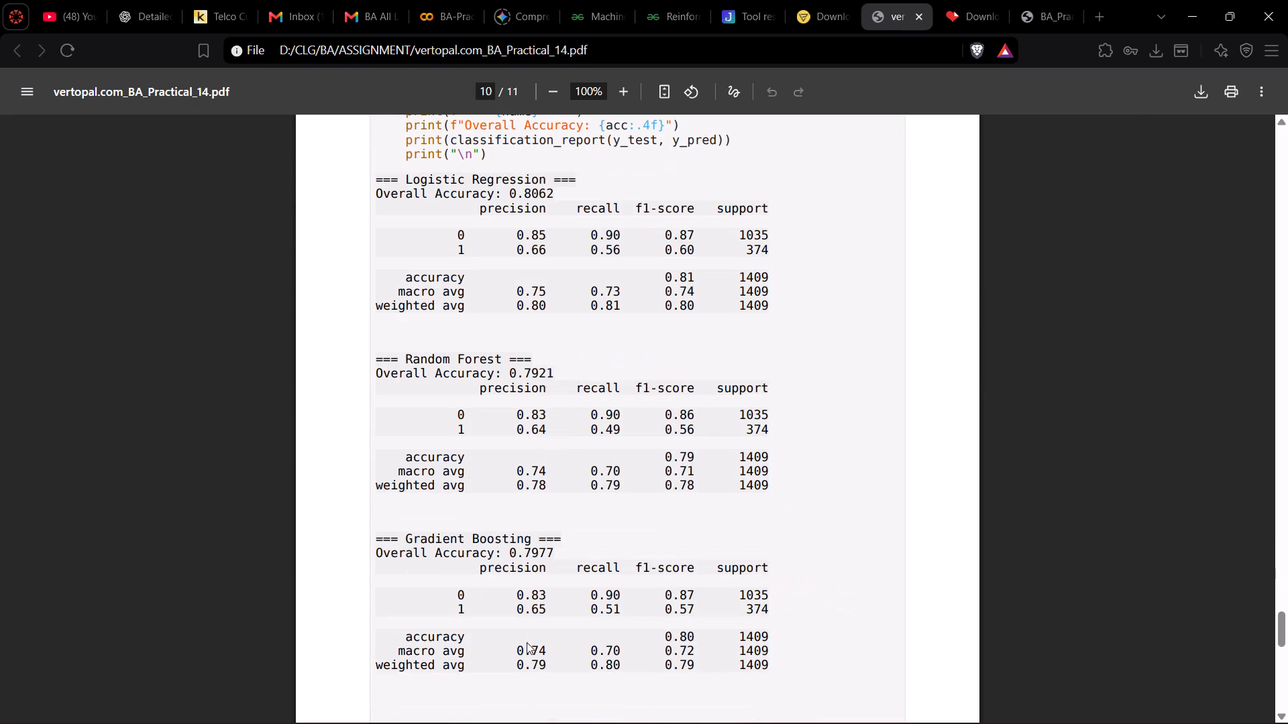
# Return to the Word document and review the pages from Data Preprocessing & Feature Engineering to the ROC-AUC Curves chart.
pyautogui.hotkey('alt', 'Tab')
pyautogui.scroll(14, 504, 619)
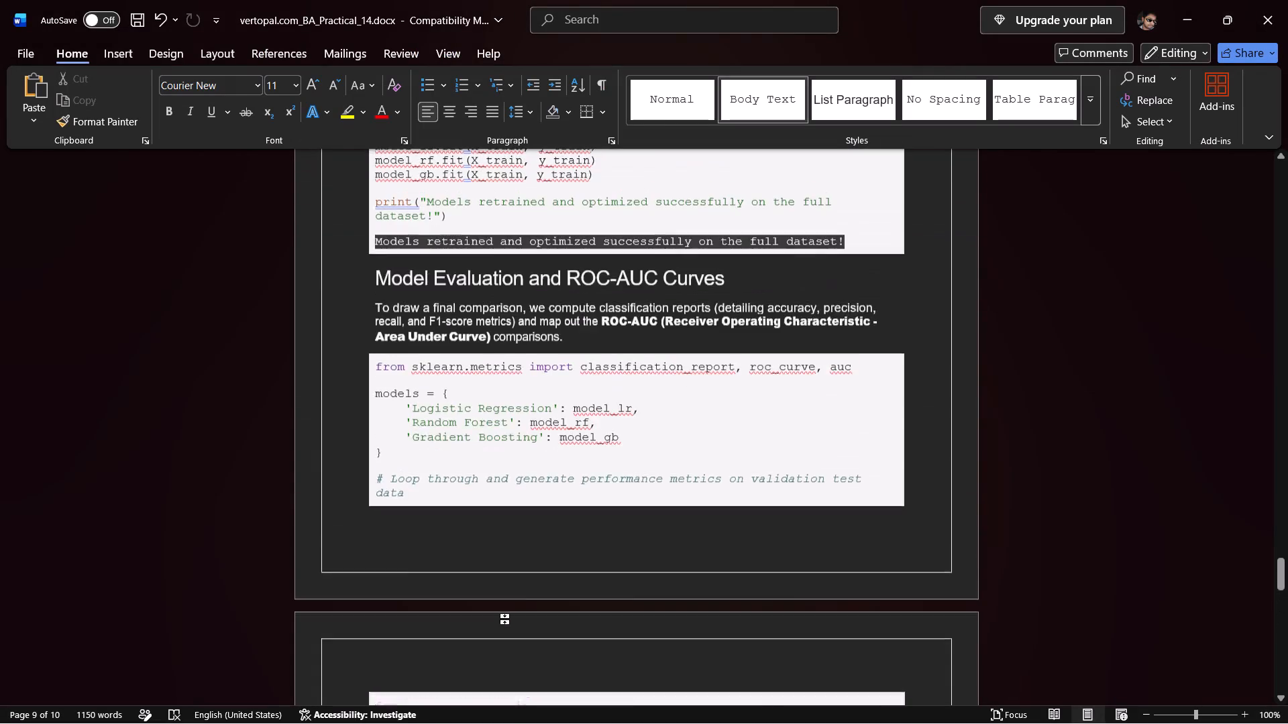
pyautogui.scroll(19, 504, 619)
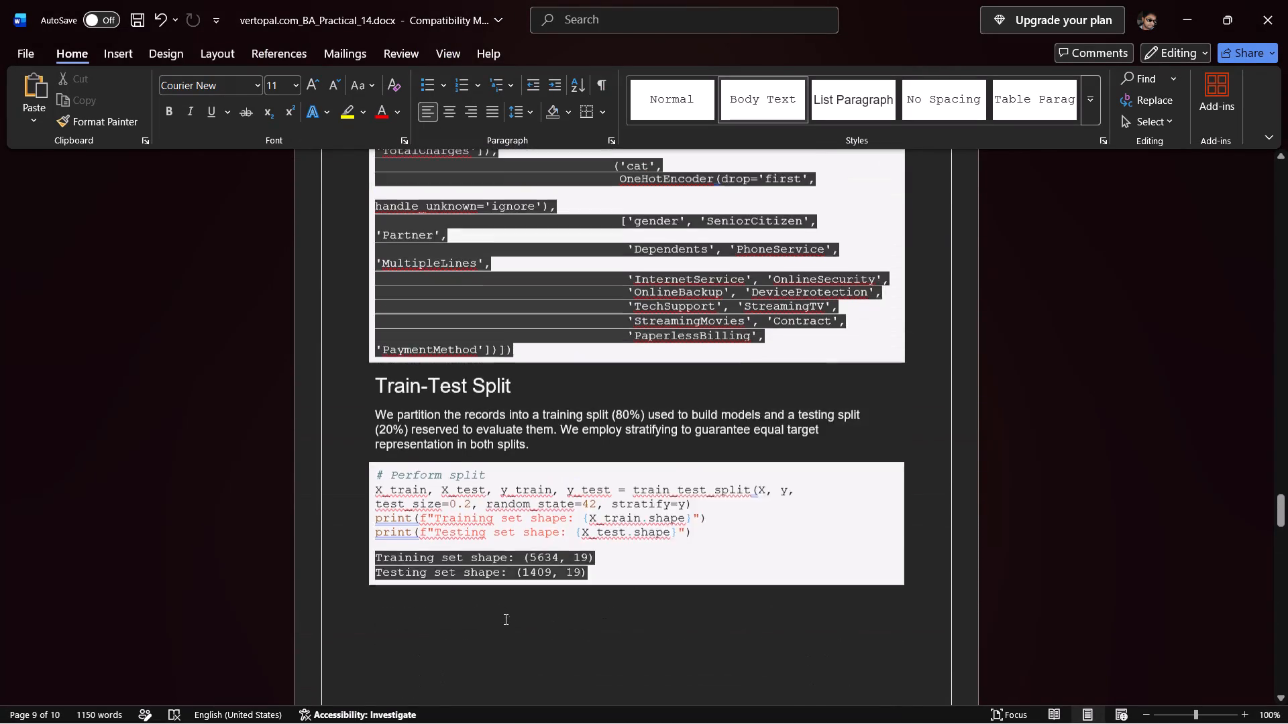
pyautogui.scroll(4, 504, 619)
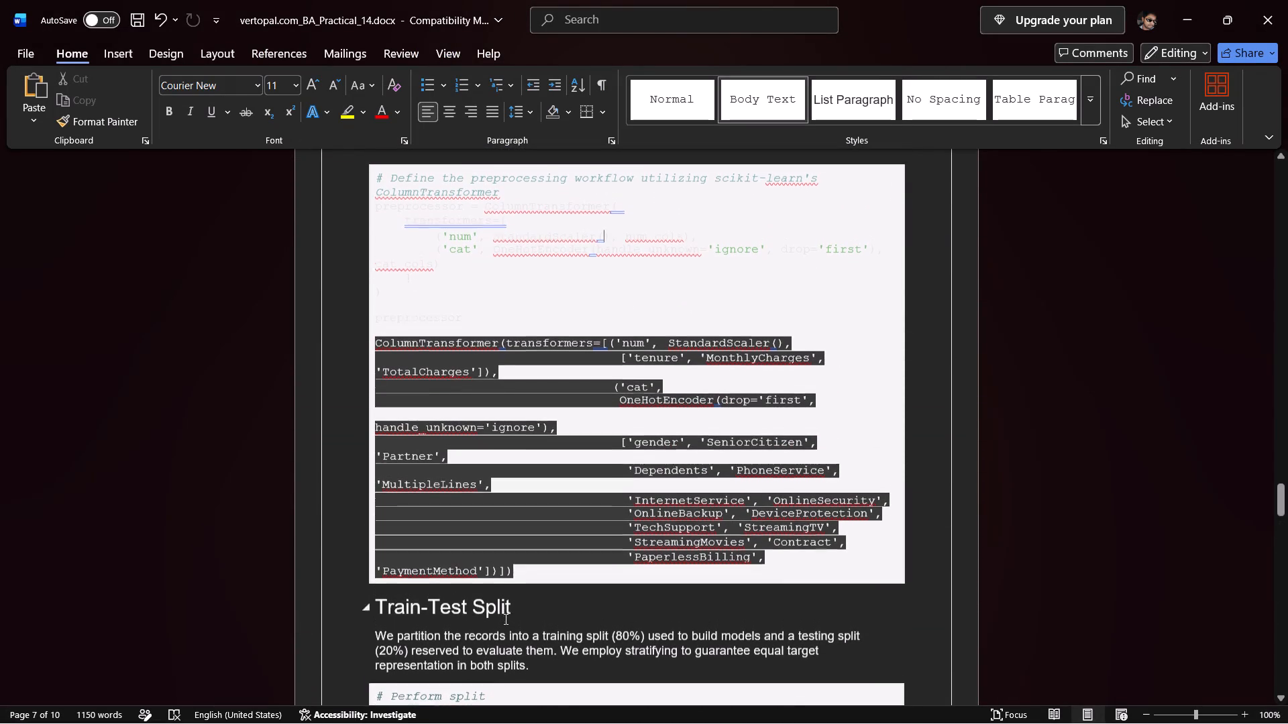
pyautogui.scroll(6, 504, 619)
pyautogui.hscroll(-1, 504, 619)
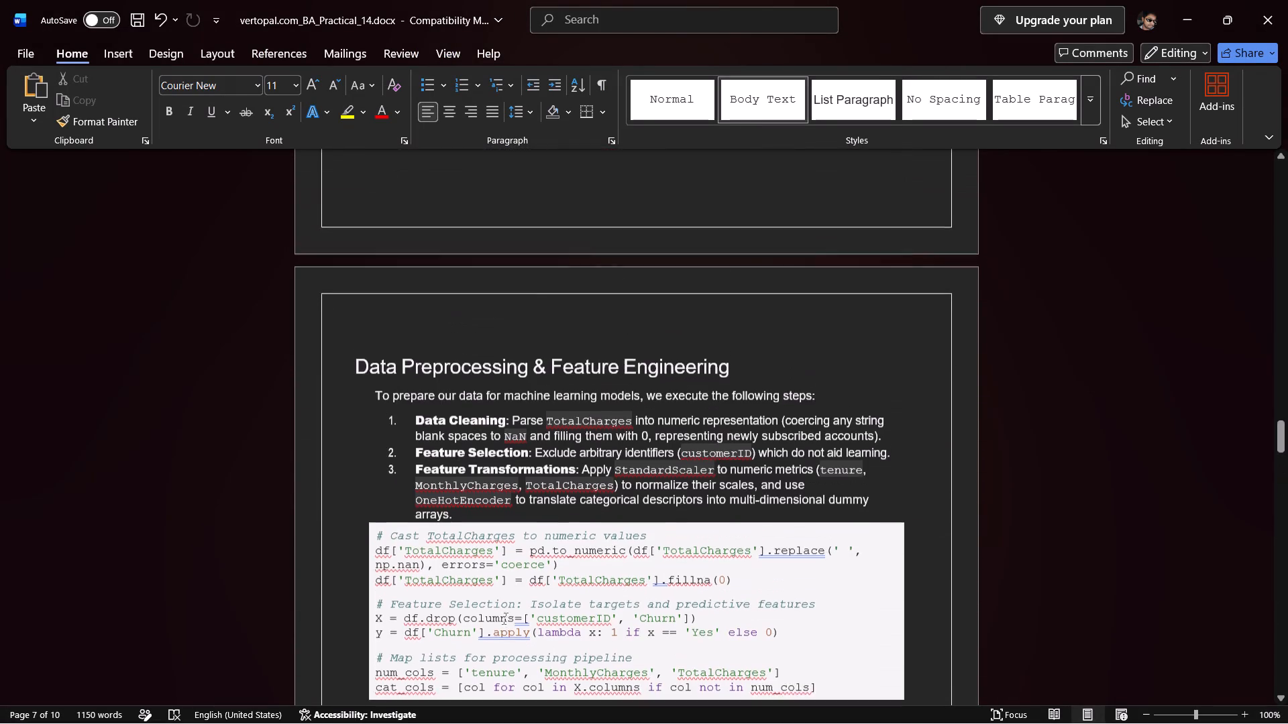
pyautogui.hscroll(-1, 504, 619)
pyautogui.scroll(-1, 504, 619)
pyautogui.hscroll(-1, 504, 619)
pyautogui.scroll(-1, 504, 619)
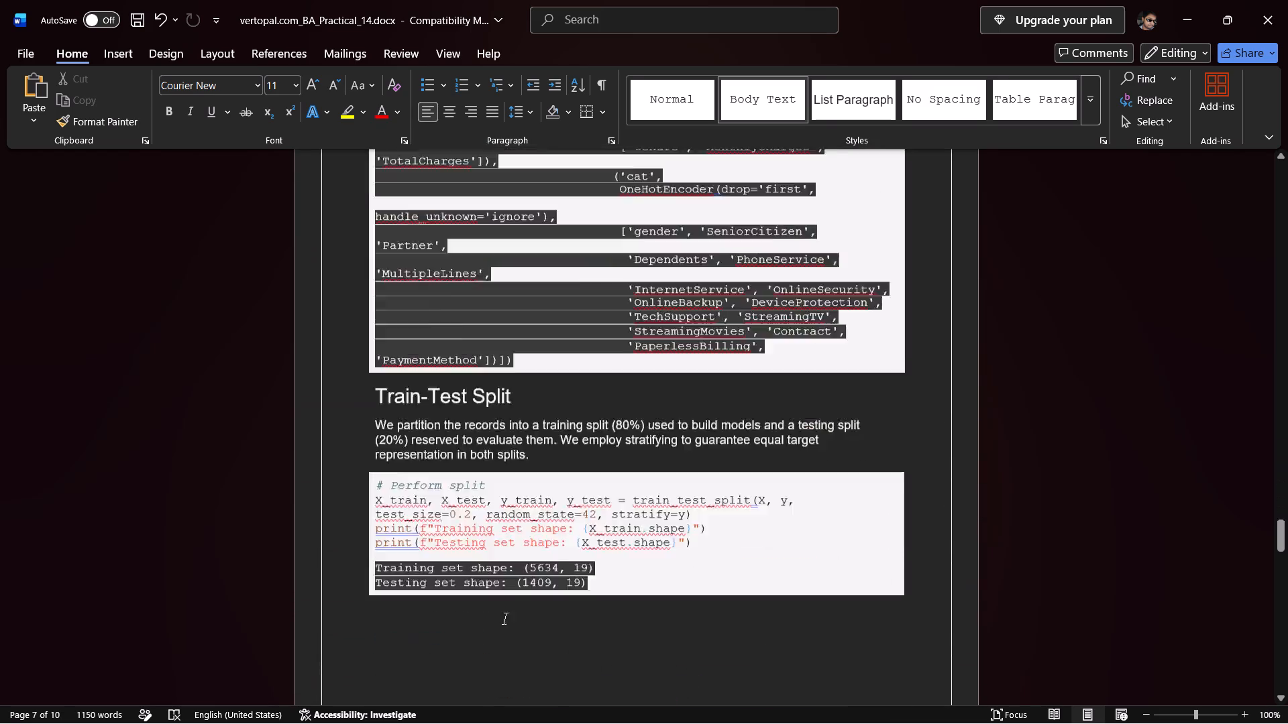
pyautogui.scroll(-1, 504, 619)
pyautogui.scroll(12, 504, 619)
pyautogui.scroll(-10, 504, 619)
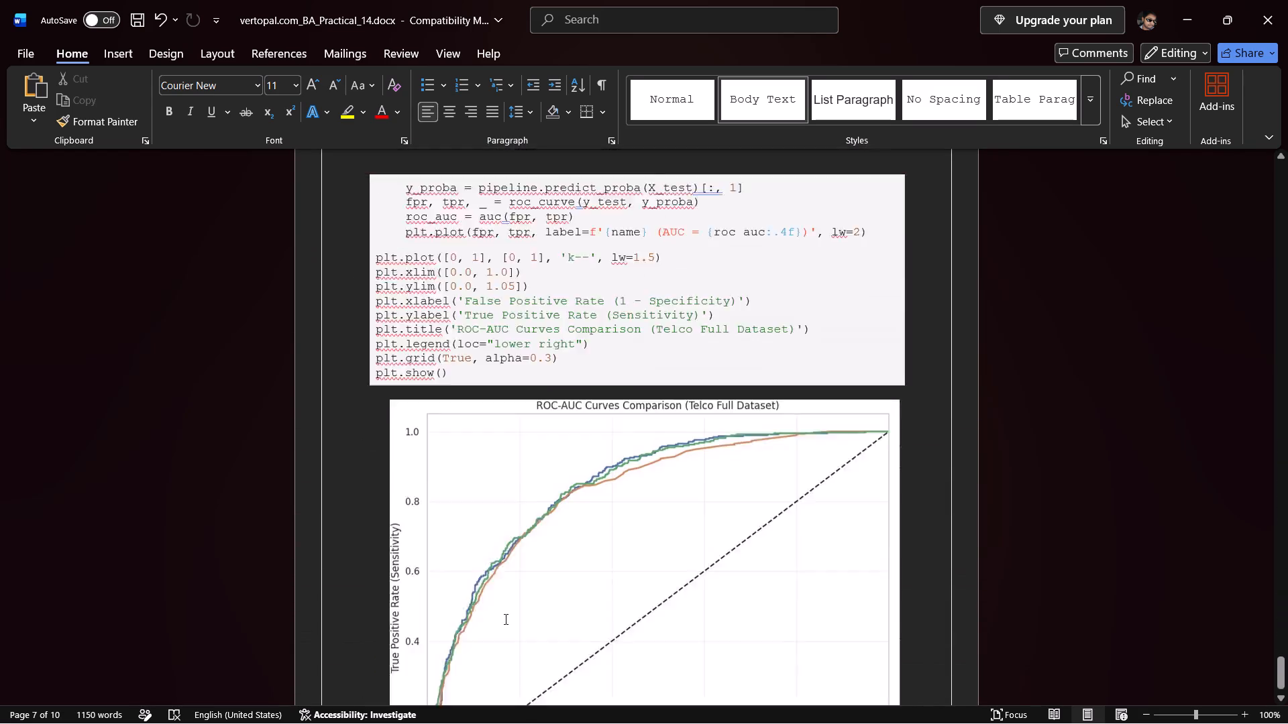
pyautogui.scroll(-9, 504, 619)
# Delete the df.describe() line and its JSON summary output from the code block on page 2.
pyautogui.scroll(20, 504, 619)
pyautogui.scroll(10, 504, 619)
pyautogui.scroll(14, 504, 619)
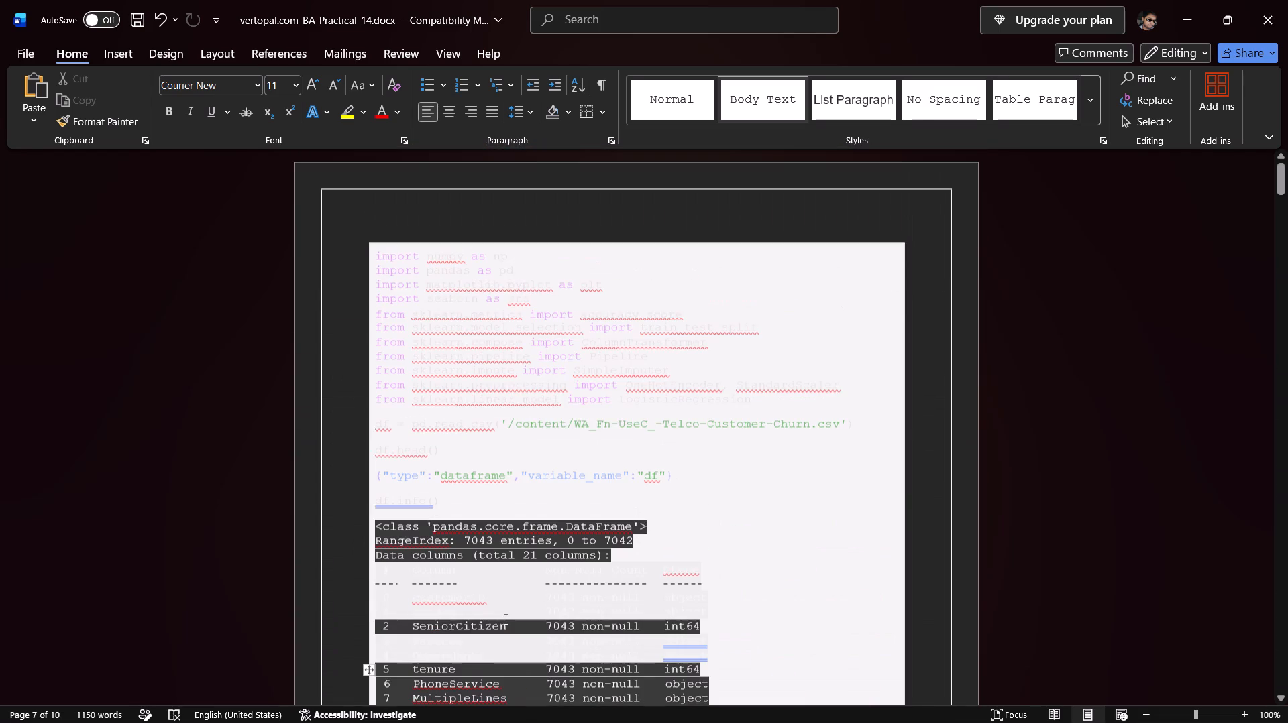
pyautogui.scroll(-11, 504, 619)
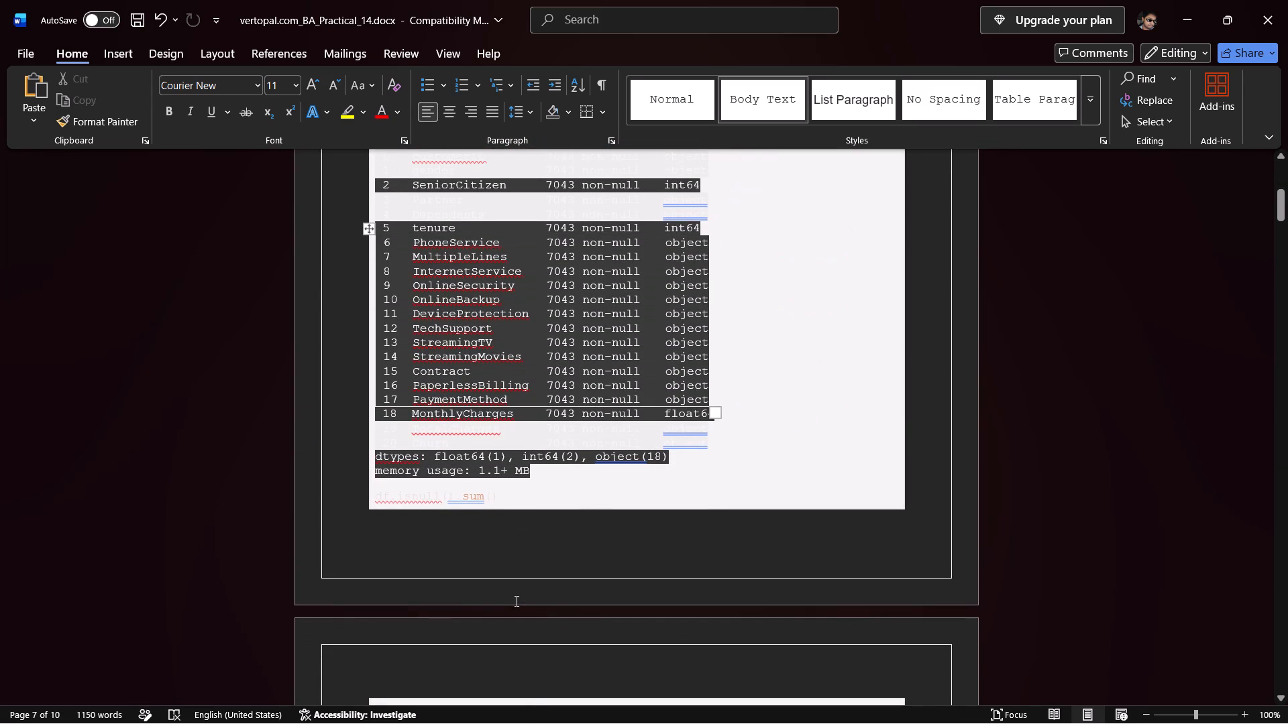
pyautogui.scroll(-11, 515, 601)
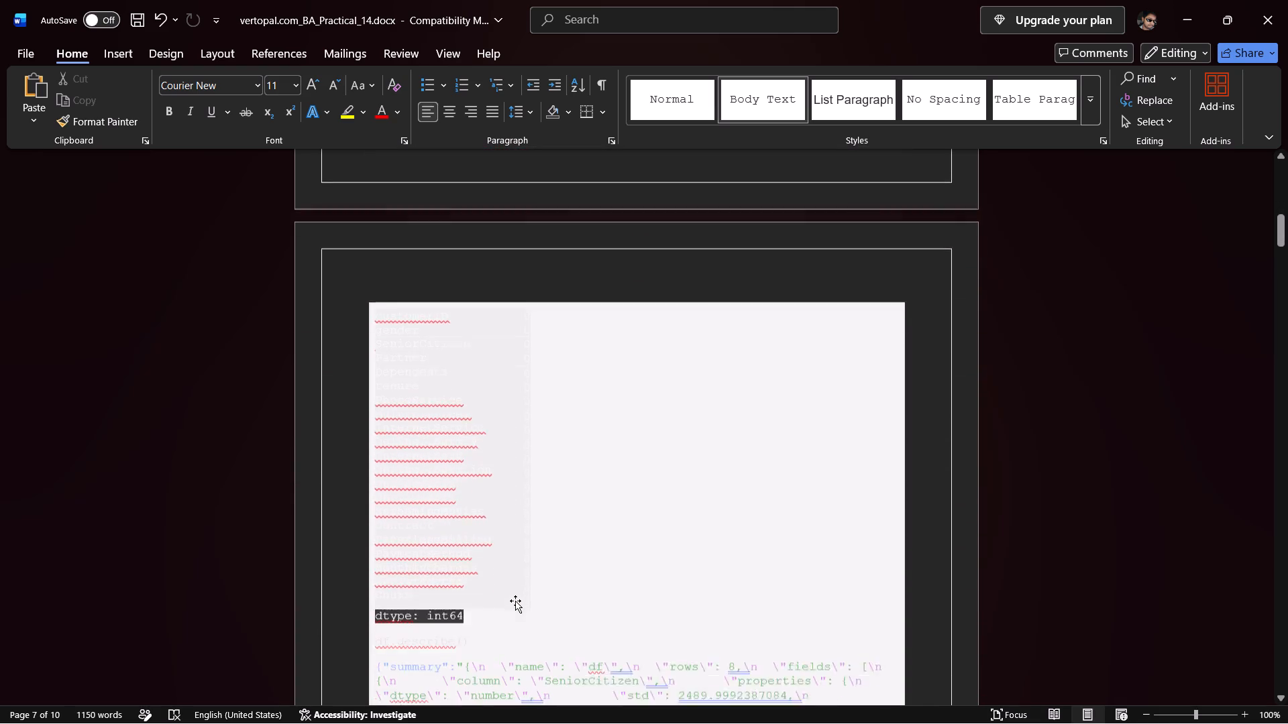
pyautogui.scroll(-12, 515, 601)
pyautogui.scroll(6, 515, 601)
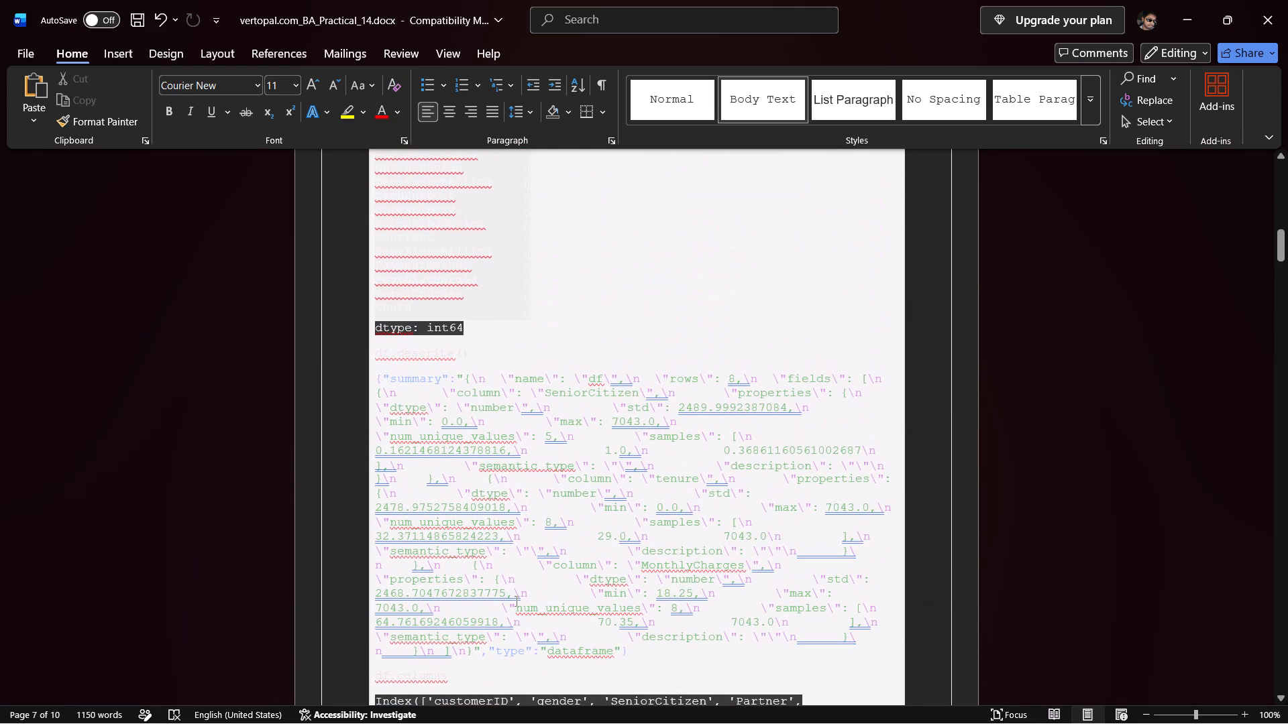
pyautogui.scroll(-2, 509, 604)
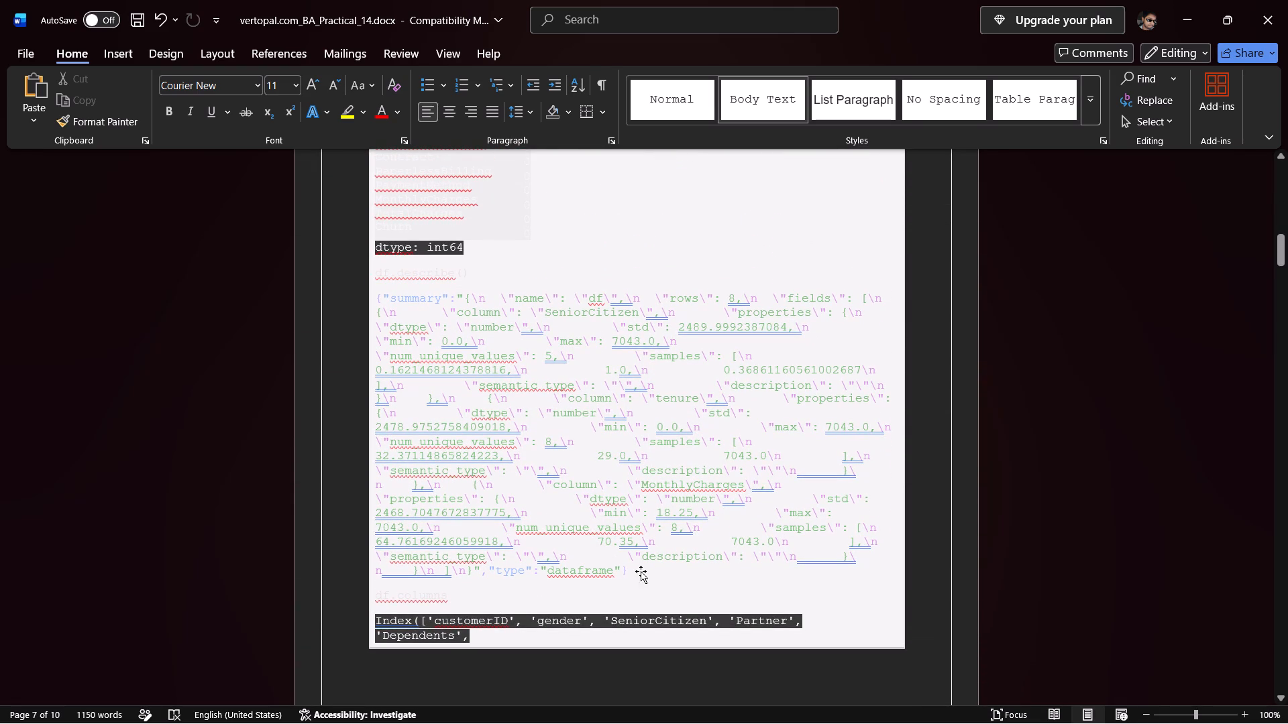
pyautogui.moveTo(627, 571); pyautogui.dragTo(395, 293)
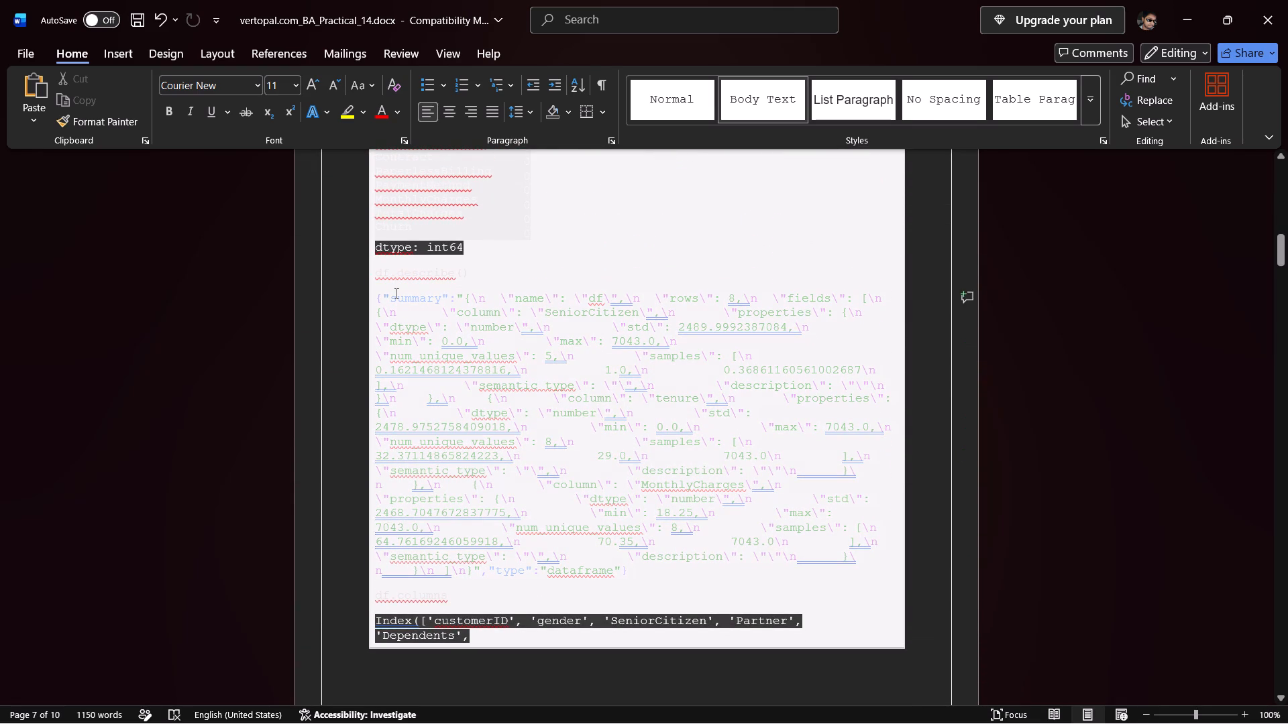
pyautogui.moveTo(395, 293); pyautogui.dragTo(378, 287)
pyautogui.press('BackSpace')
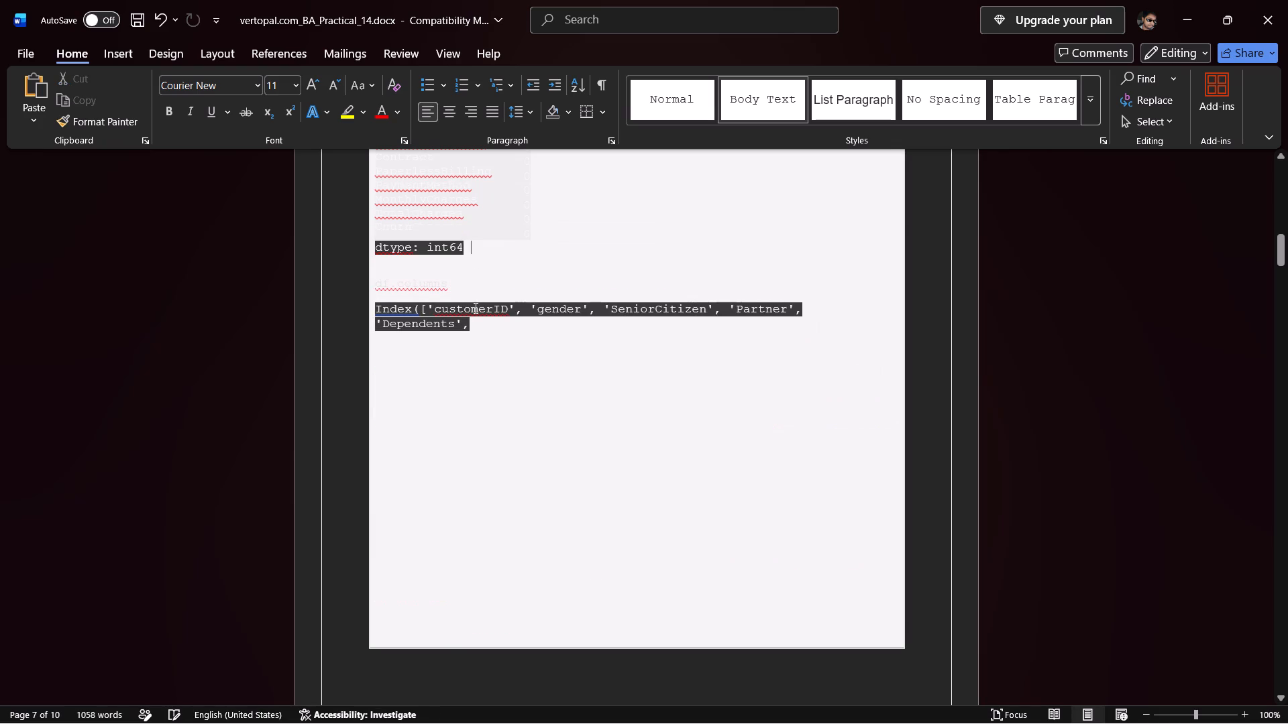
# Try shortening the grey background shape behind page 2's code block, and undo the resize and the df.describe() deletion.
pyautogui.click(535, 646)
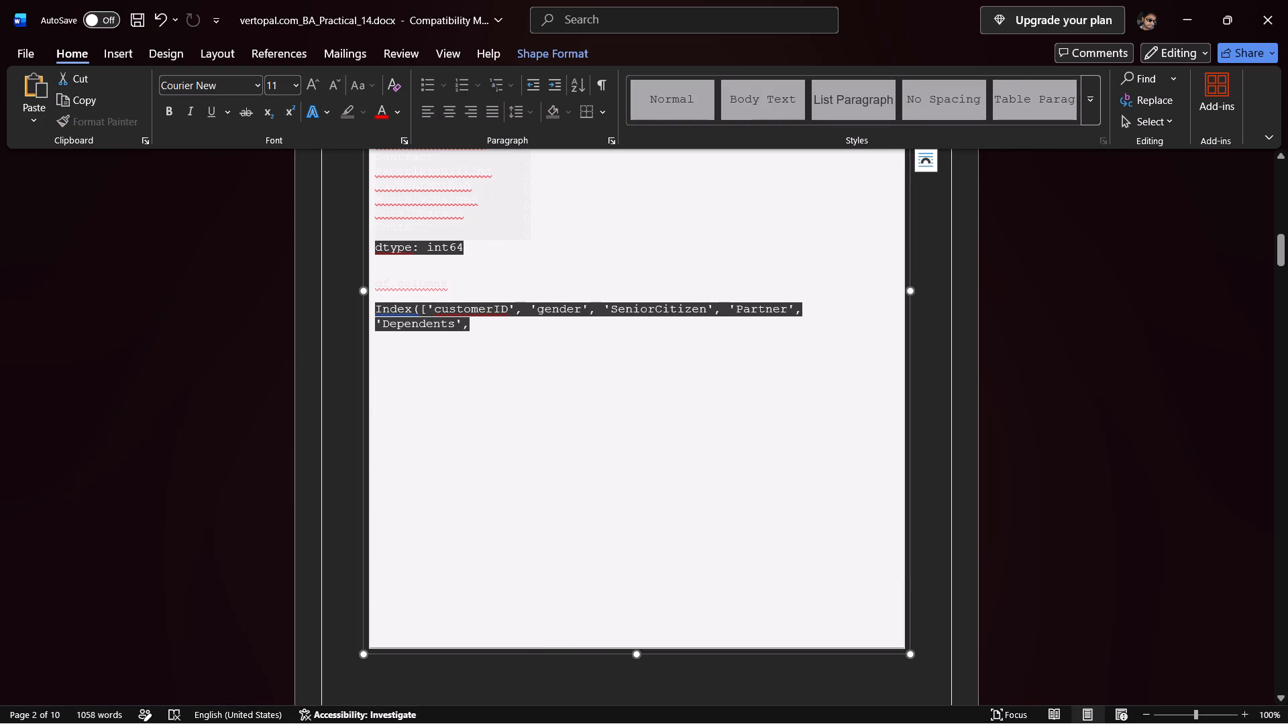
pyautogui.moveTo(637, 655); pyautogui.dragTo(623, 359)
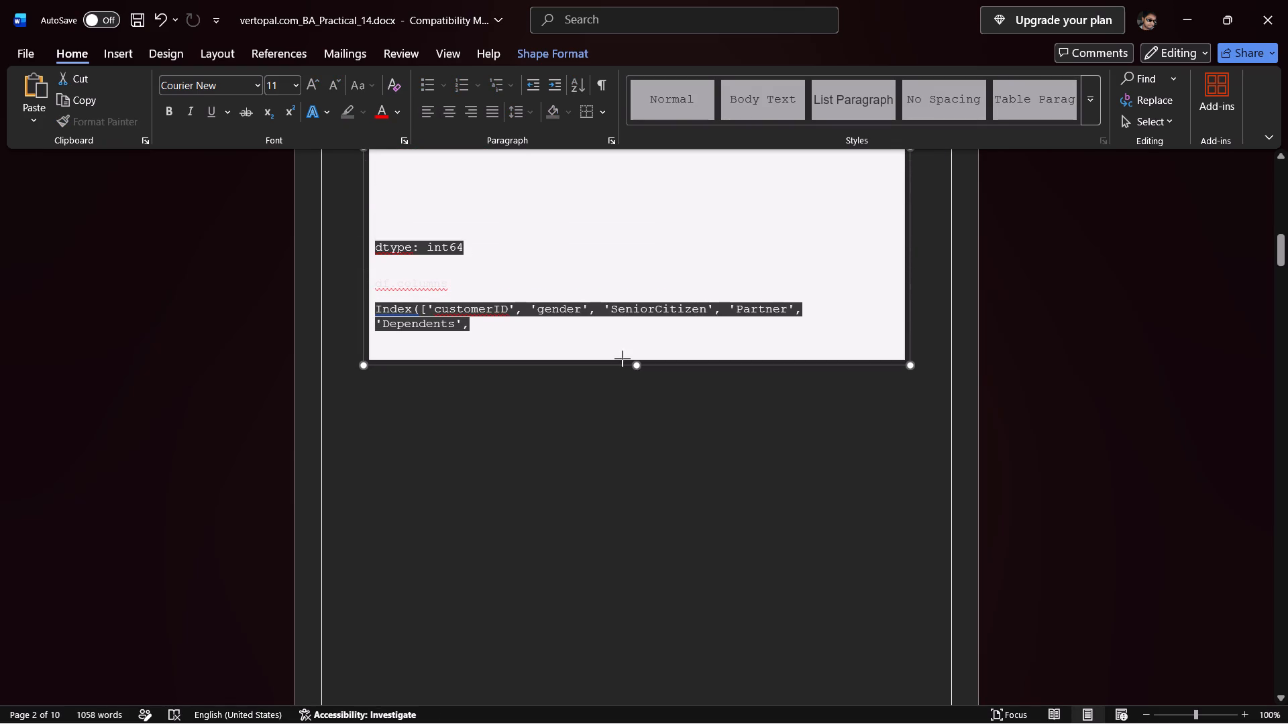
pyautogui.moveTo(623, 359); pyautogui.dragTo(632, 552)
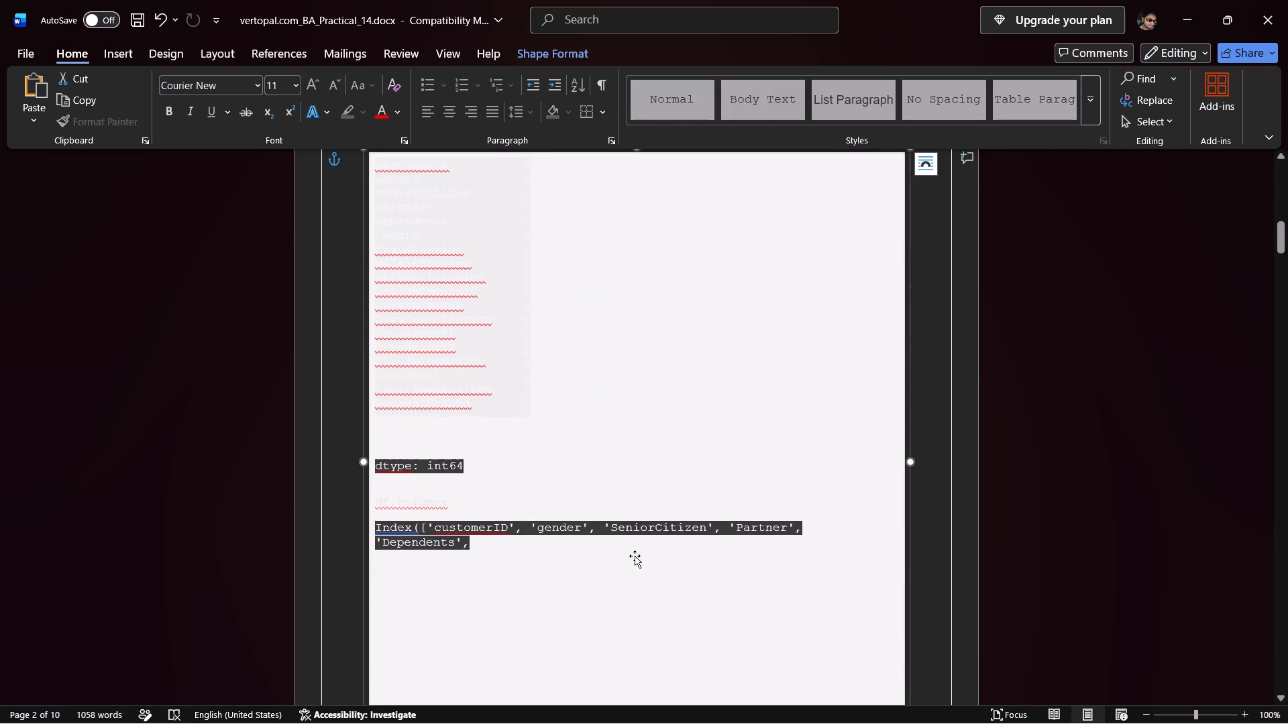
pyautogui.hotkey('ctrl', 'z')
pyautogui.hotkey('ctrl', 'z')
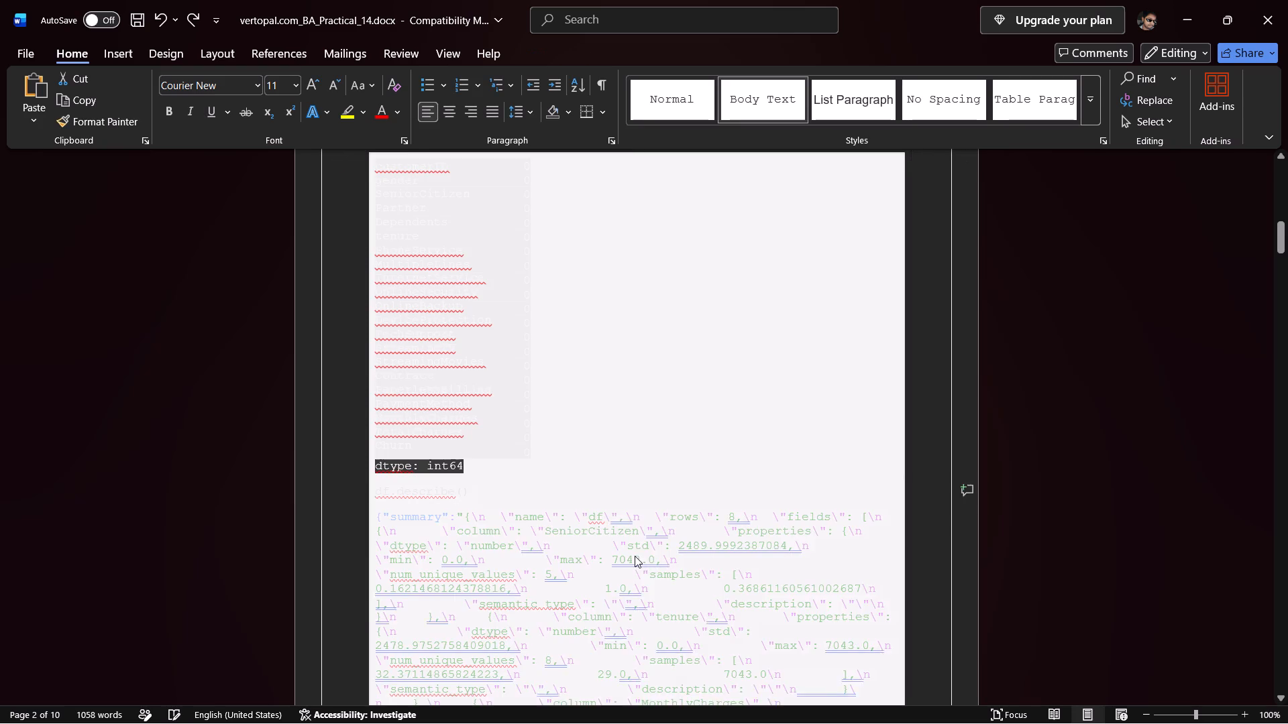
# Delete the df.describe() summary output on page 2 from its end back to the "std" value 2468.7.
pyautogui.scroll(-5, 635, 556)
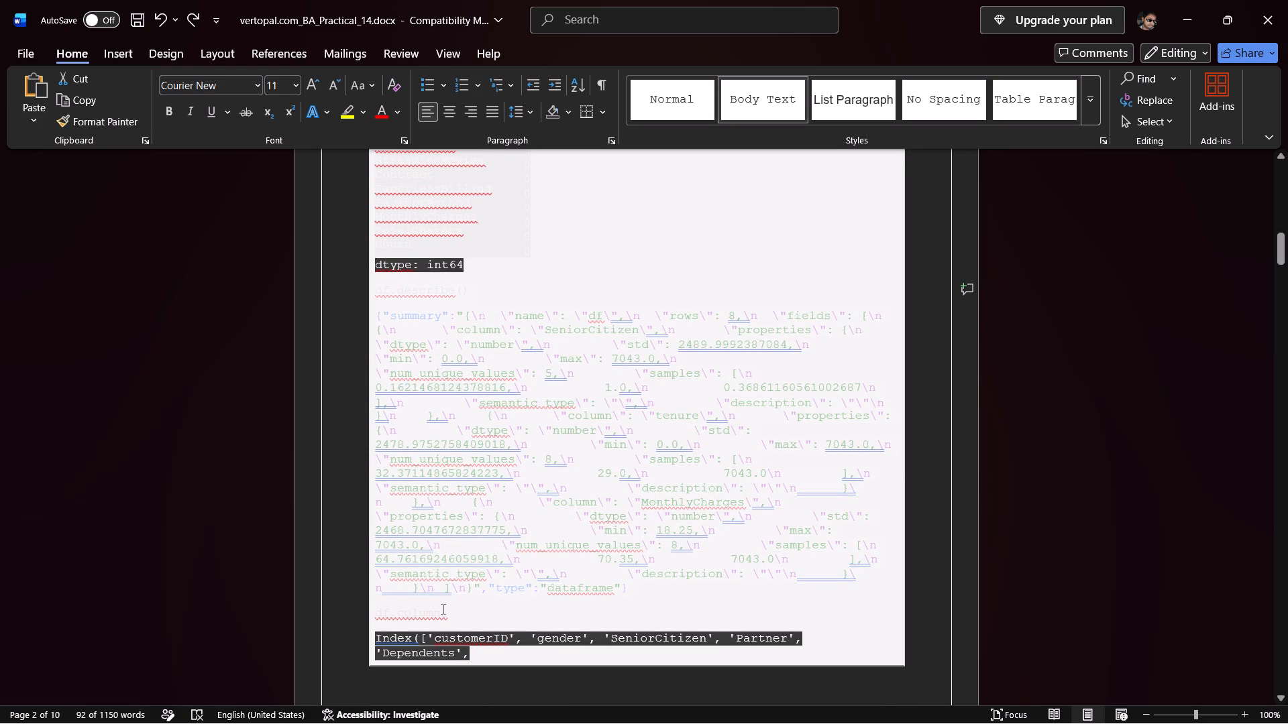
pyautogui.click(445, 613)
pyautogui.click(633, 589)
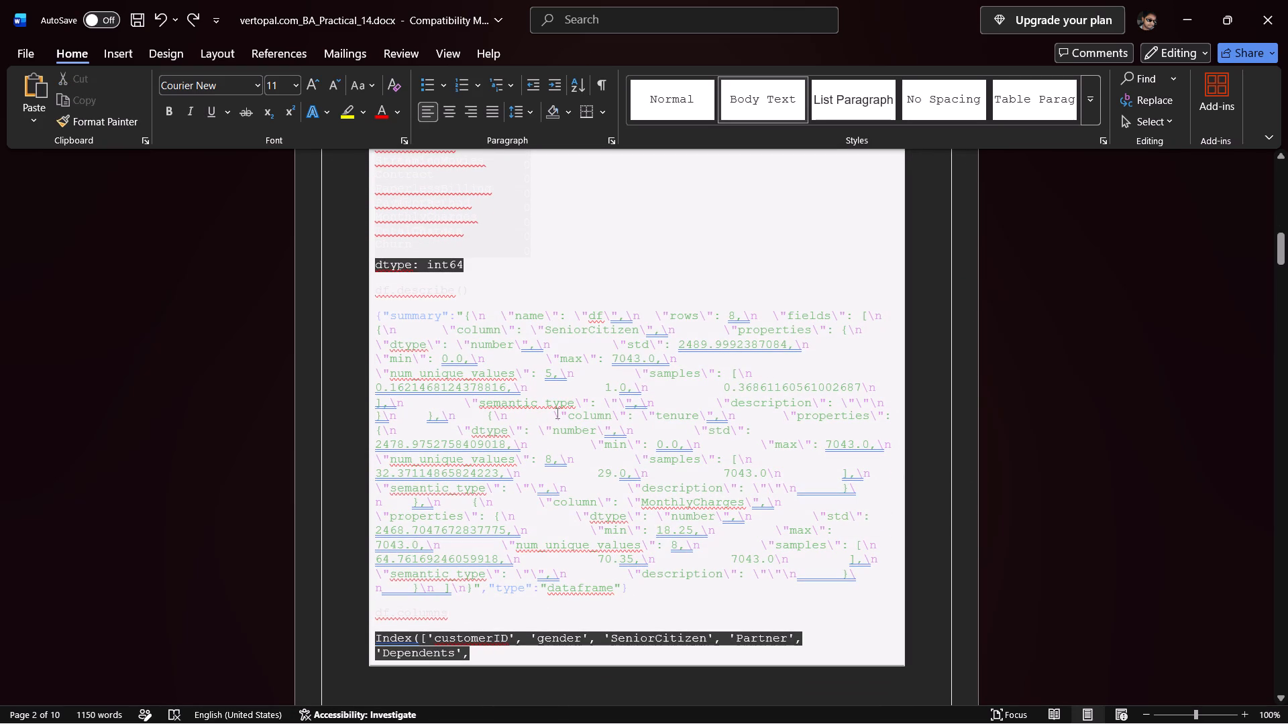
pyautogui.press('BackSpace')
pyautogui.press('BackSpace')
pyautogui.press('BackSpace')
pyautogui.press('BackSpace')
pyautogui.press('BackSpace')
pyautogui.press('BackSpace')
pyautogui.press('BackSpace')
pyautogui.press('BackSpace')
pyautogui.press('BackSpace')
pyautogui.press('BackSpace')
pyautogui.press('BackSpace')
pyautogui.press('BackSpace')
pyautogui.press('BackSpace')
pyautogui.press('BackSpace')
pyautogui.press('BackSpace')
pyautogui.press('BackSpace')
pyautogui.press('BackSpace')
pyautogui.press('BackSpace')
pyautogui.press('BackSpace')
pyautogui.press('BackSpace')
pyautogui.press('BackSpace')
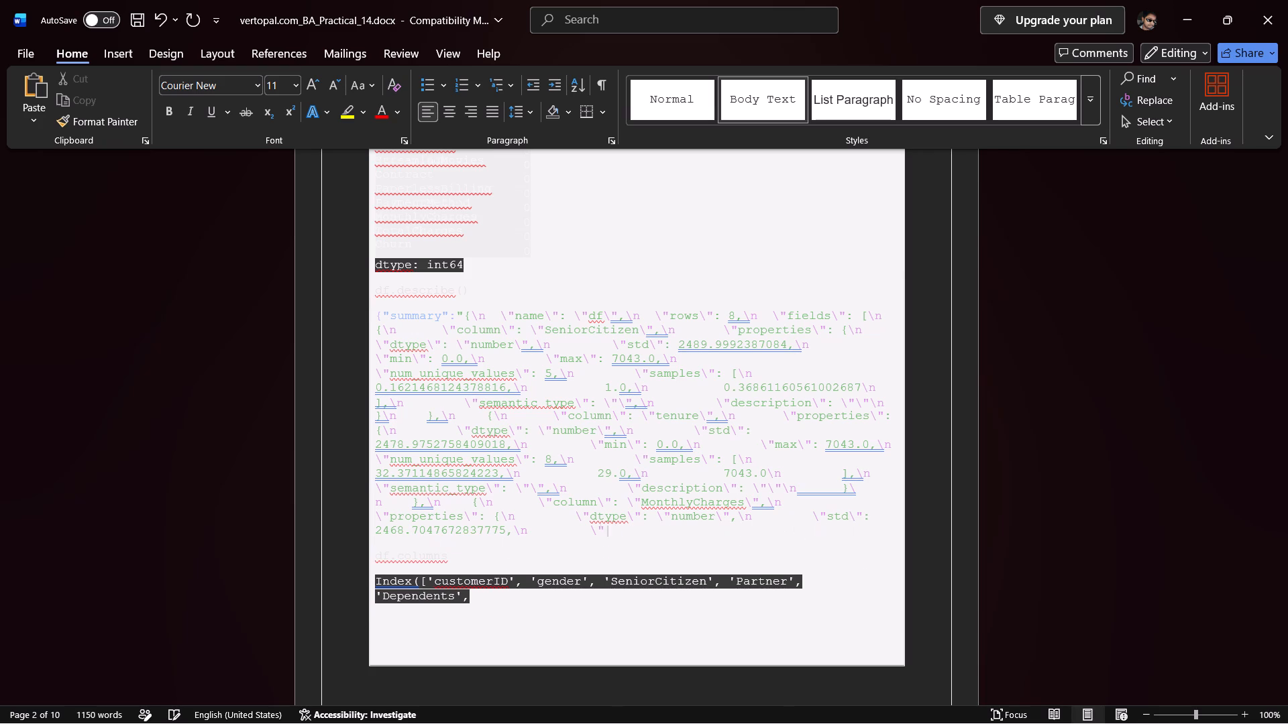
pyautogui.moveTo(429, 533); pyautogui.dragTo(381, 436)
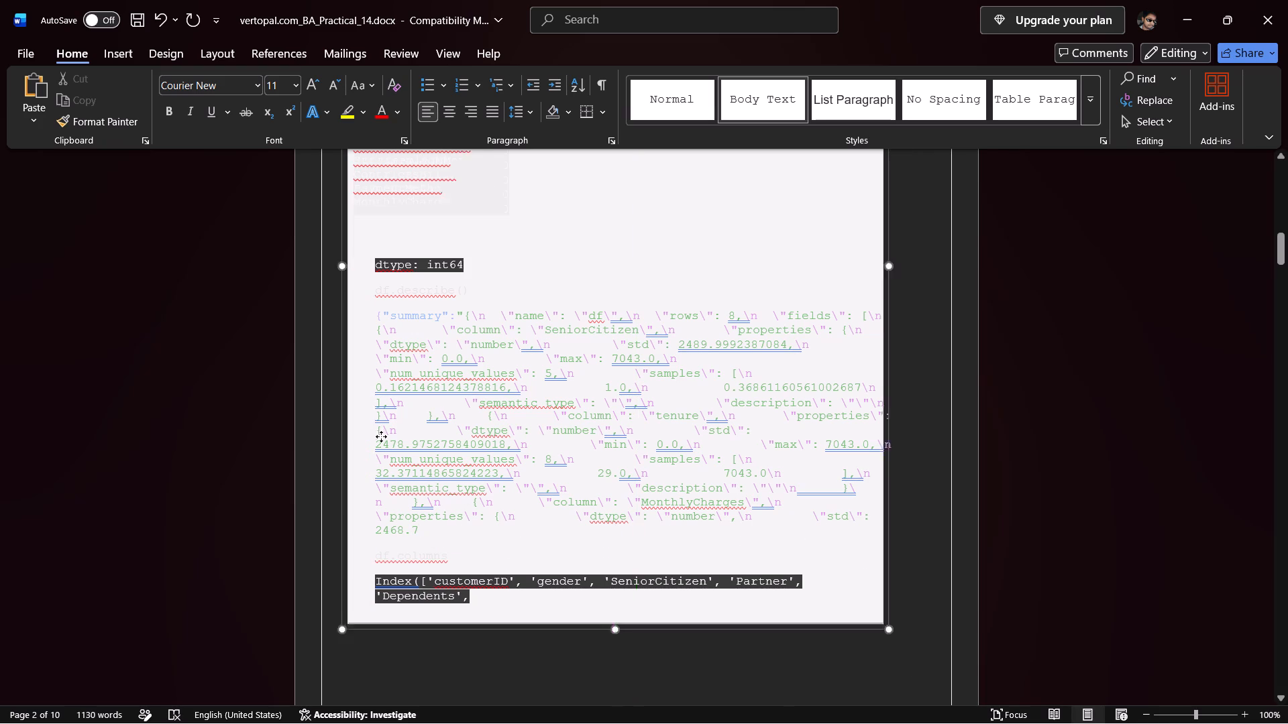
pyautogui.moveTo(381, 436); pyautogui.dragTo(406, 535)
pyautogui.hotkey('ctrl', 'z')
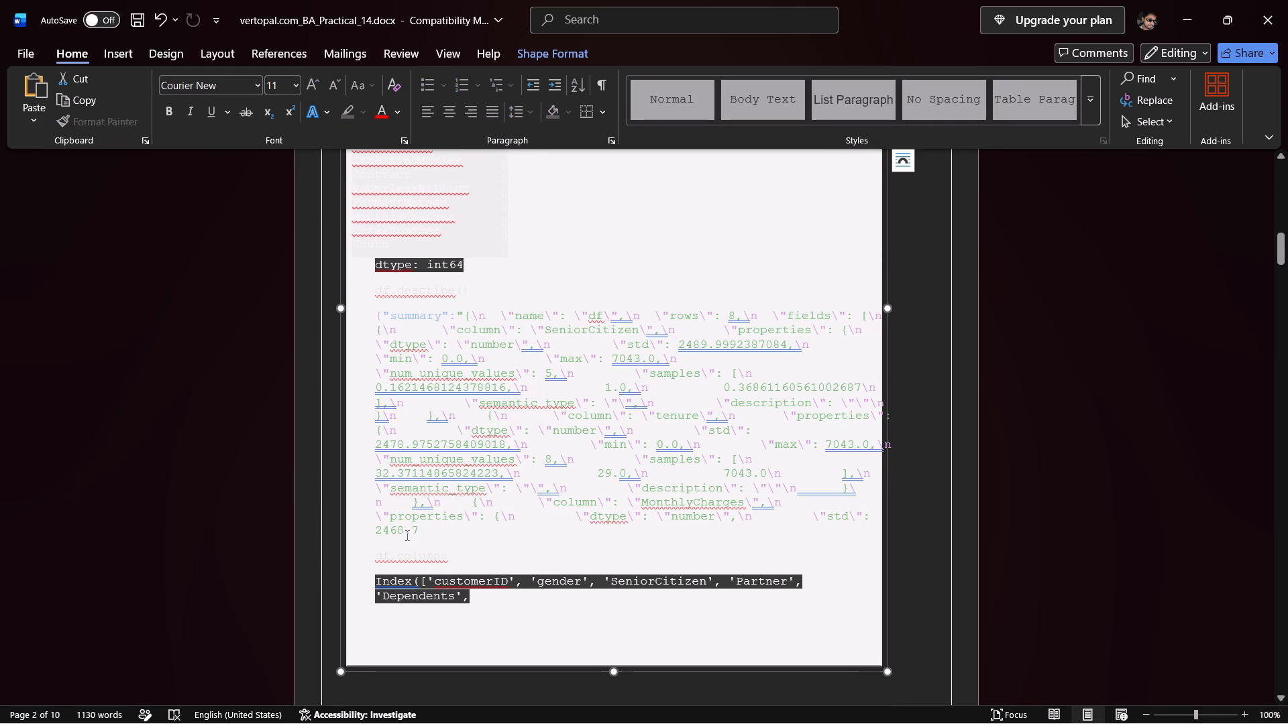
# Delete the remaining JSON summary output together with the df.describe() line above it.
pyautogui.click(414, 532)
pyautogui.click(421, 531)
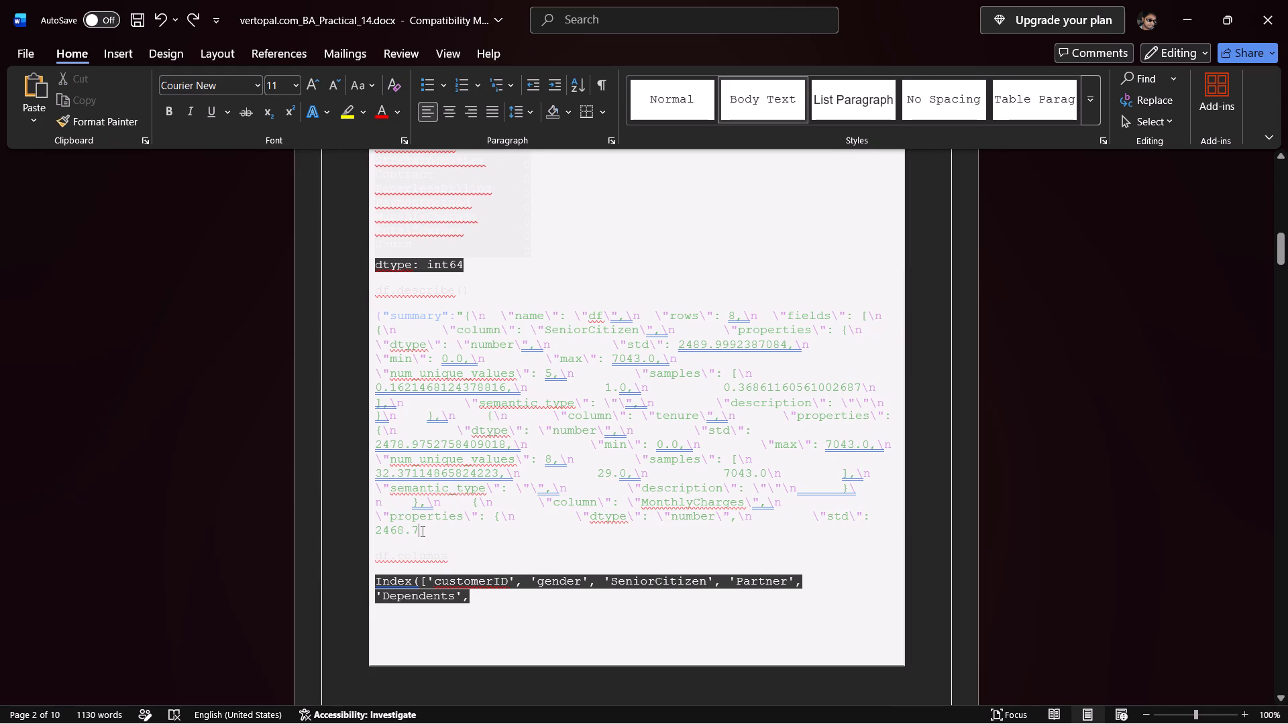
pyautogui.moveTo(421, 531); pyautogui.dragTo(376, 306)
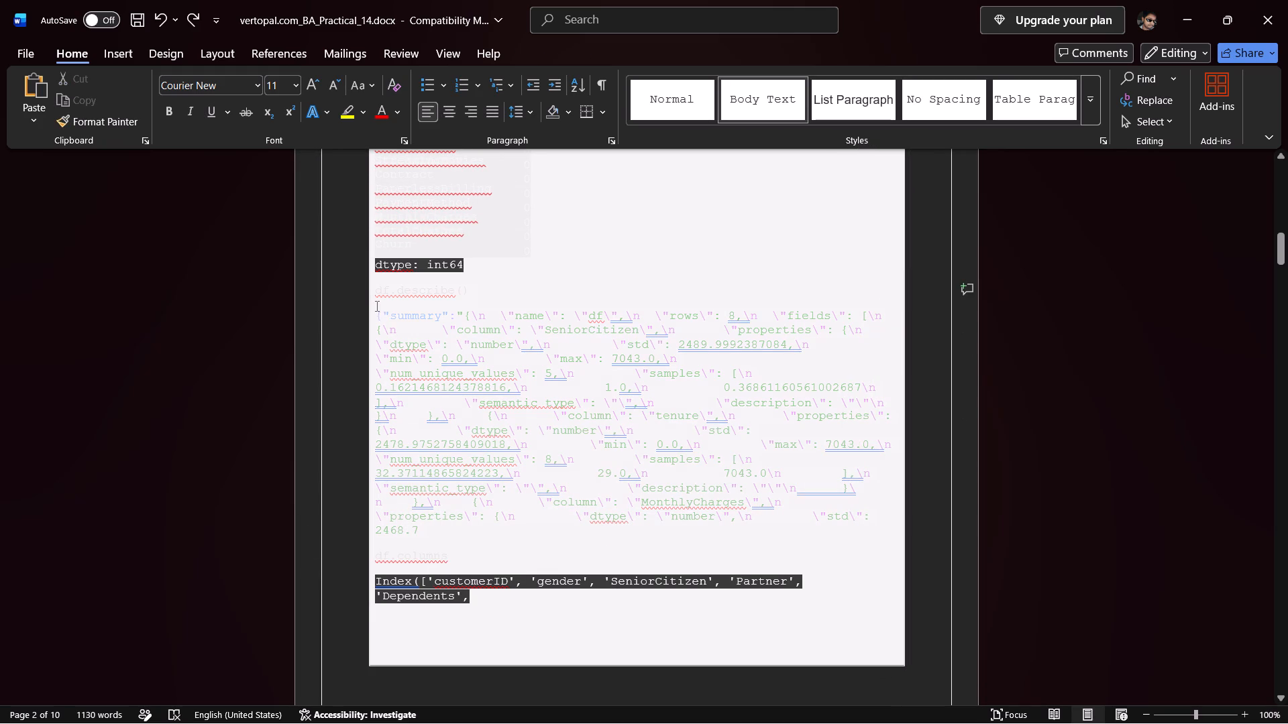
pyautogui.moveTo(376, 306); pyautogui.dragTo(372, 304)
pyautogui.press('BackSpace')
pyautogui.scroll(1, 624, 566)
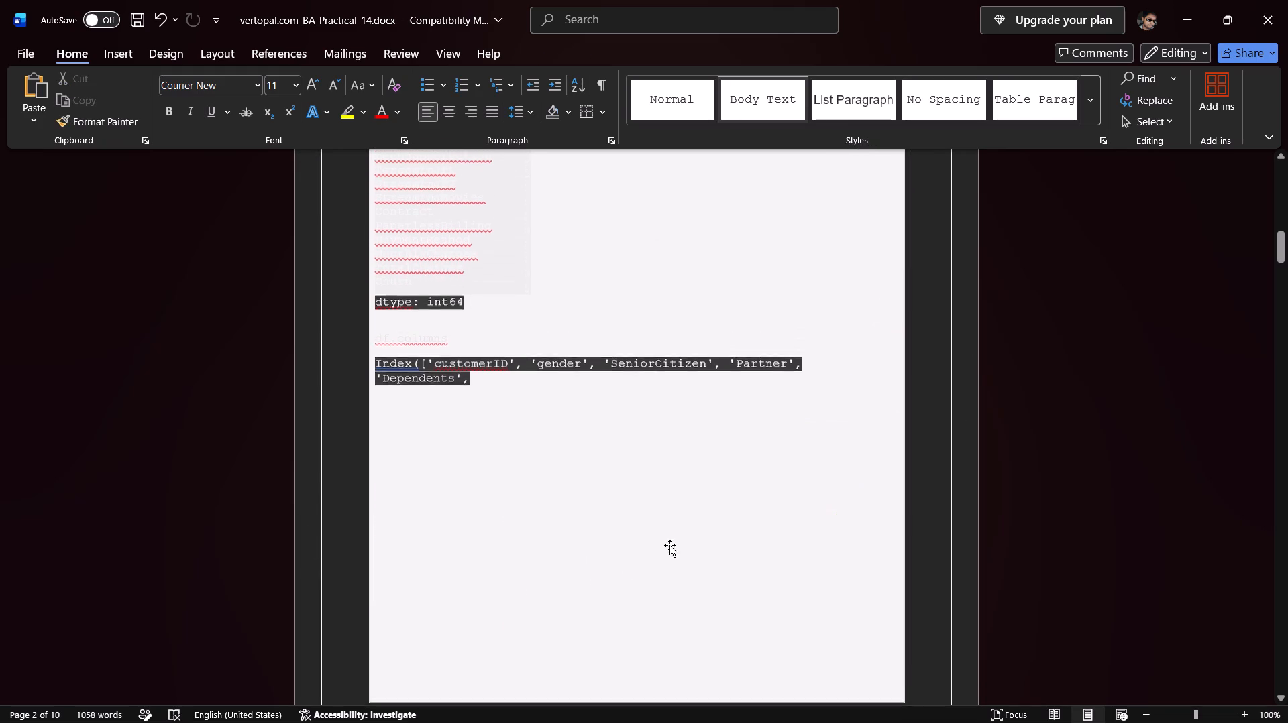
pyautogui.scroll(1, 684, 540)
pyautogui.click(930, 435)
# Start saving a copy of the document in the ASSIGNMENT folder with PDF as the file type.
pyautogui.click(30, 50)
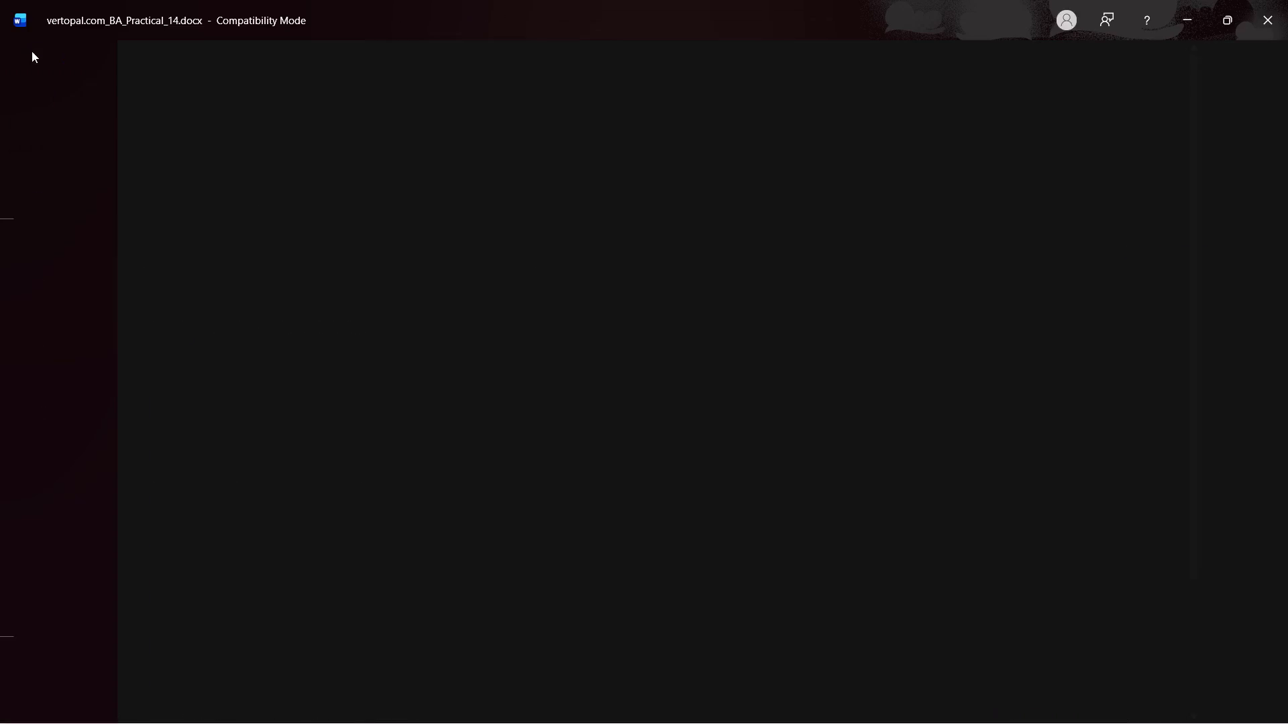
pyautogui.click(59, 303)
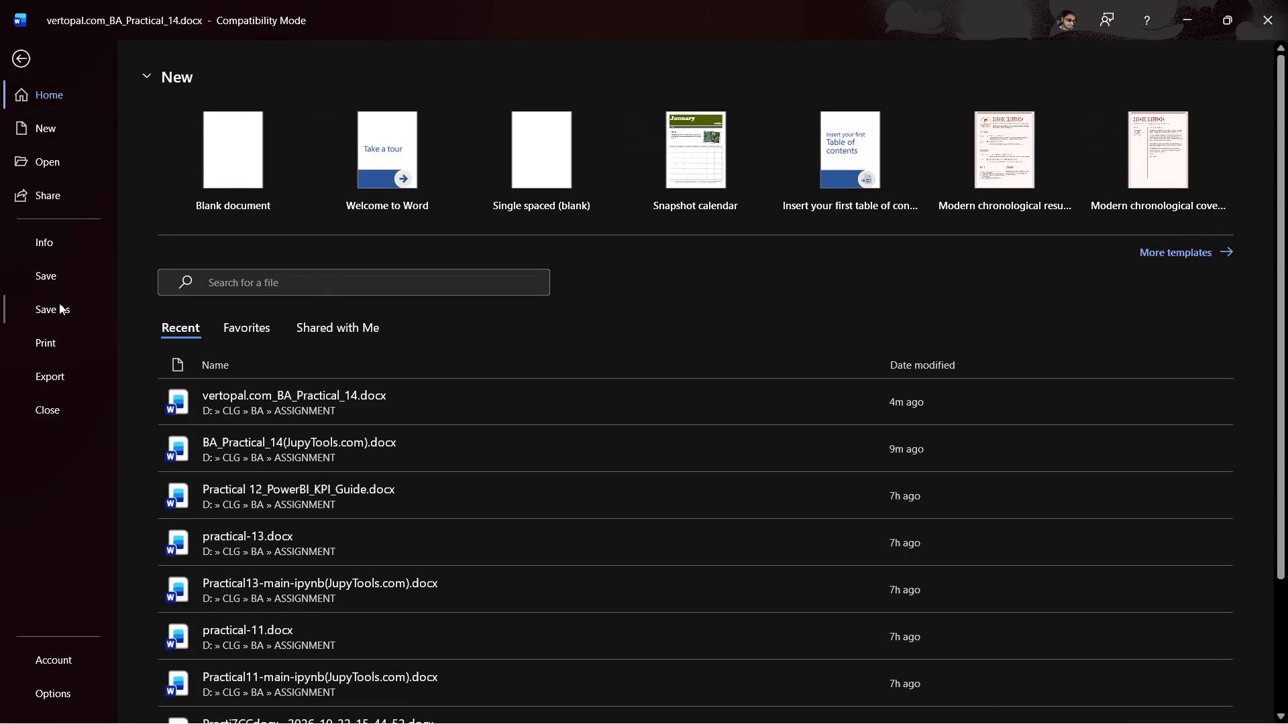
pyautogui.click(504, 196)
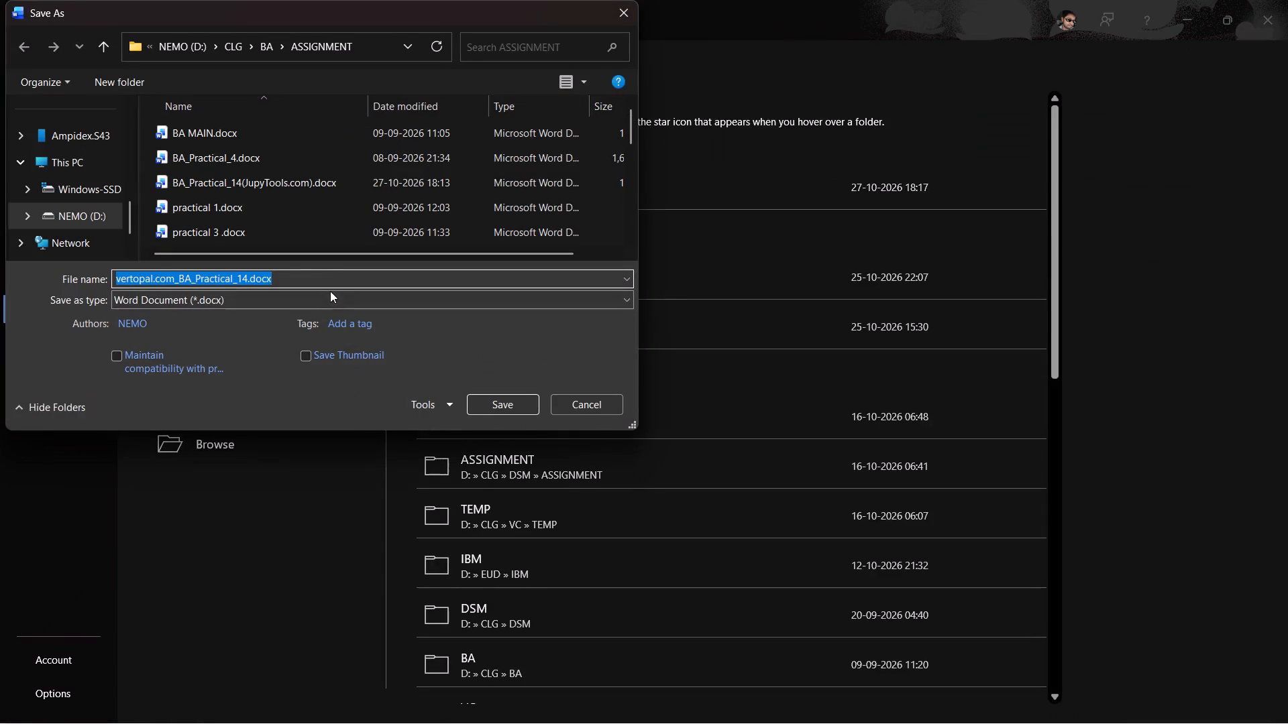
pyautogui.click(327, 290)
pyautogui.click(268, 294)
pyautogui.click(160, 386)
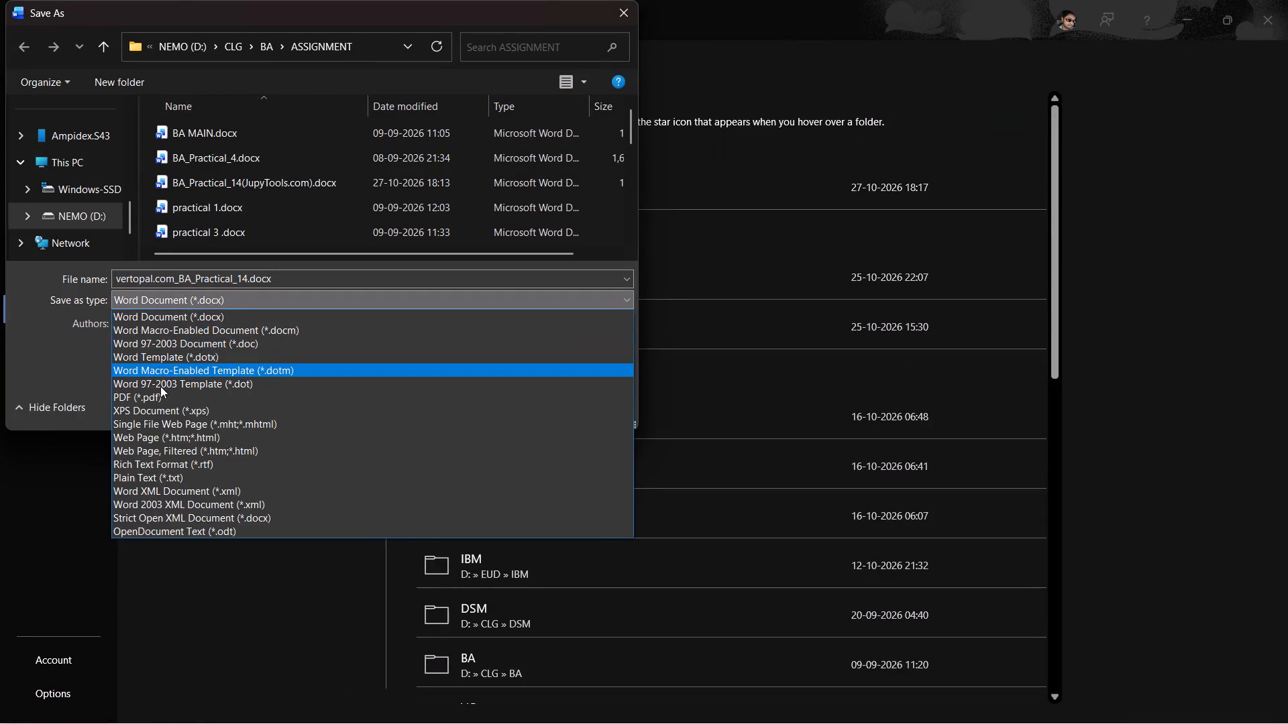
pyautogui.click(230, 300)
pyautogui.click(160, 396)
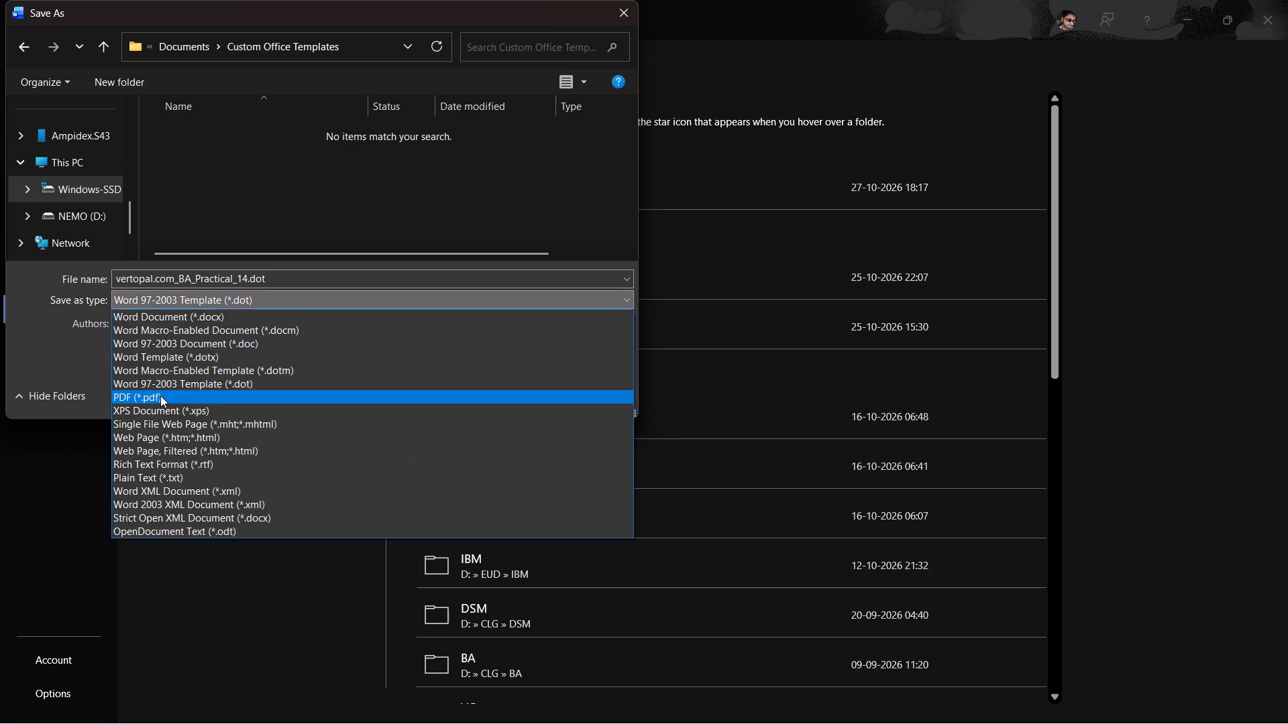
# Replace the file name's vertopal.com_ prefix with "Not " and save the PDF as Not BA_Practical_14.pdf.
pyautogui.click(176, 278)
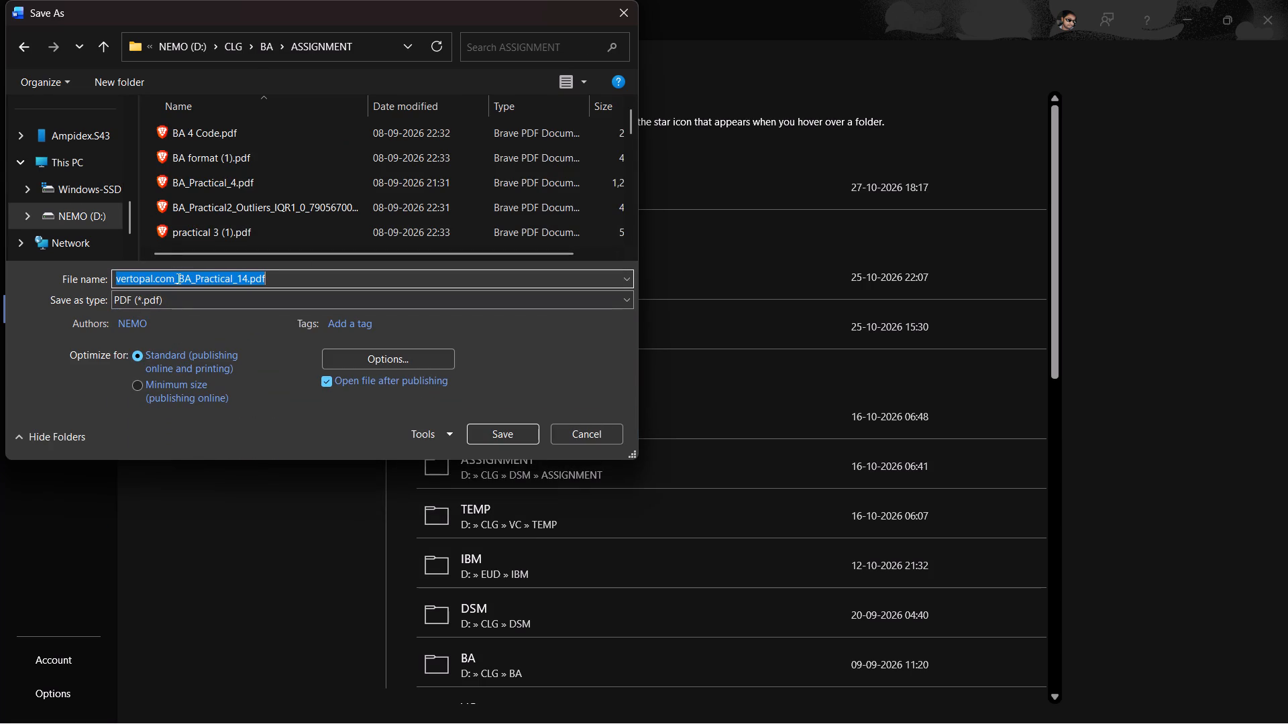
pyautogui.press('Left')
pyautogui.hotkey('ctrl', 'Delete')
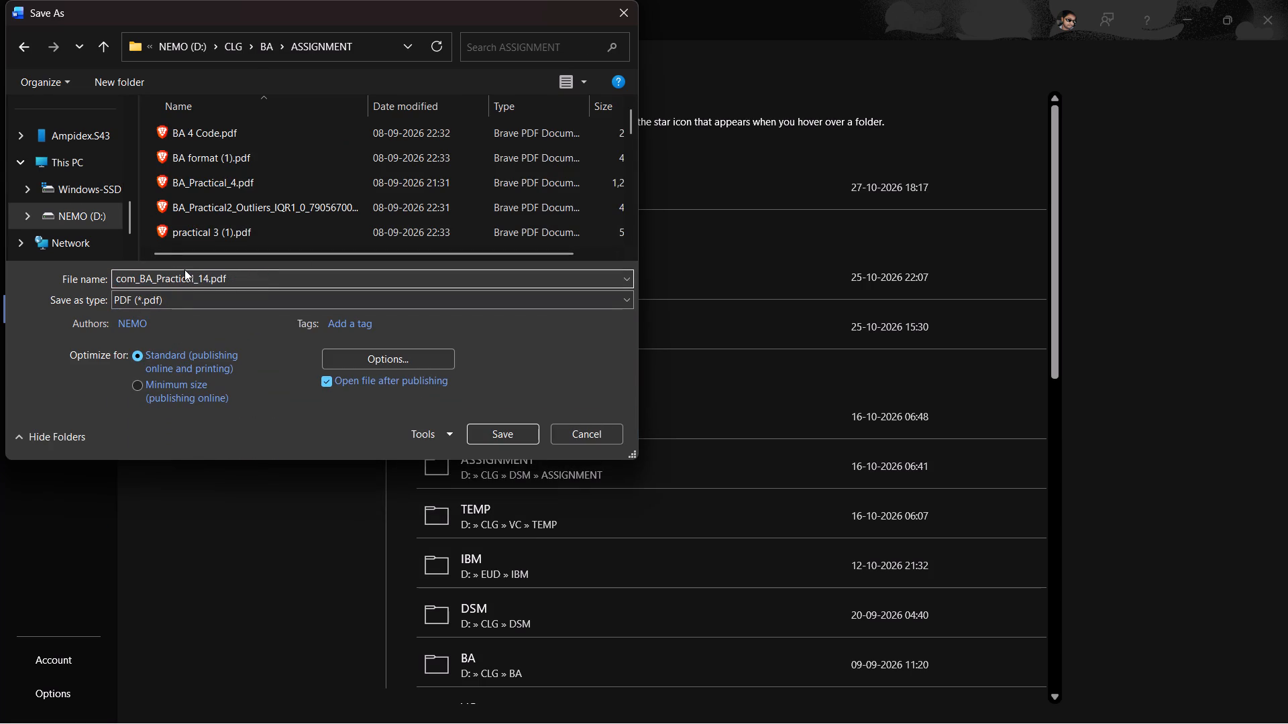
pyautogui.press('Delete')
pyautogui.hotkey('ctrl', 'Delete')
pyautogui.write('Not \\\\')
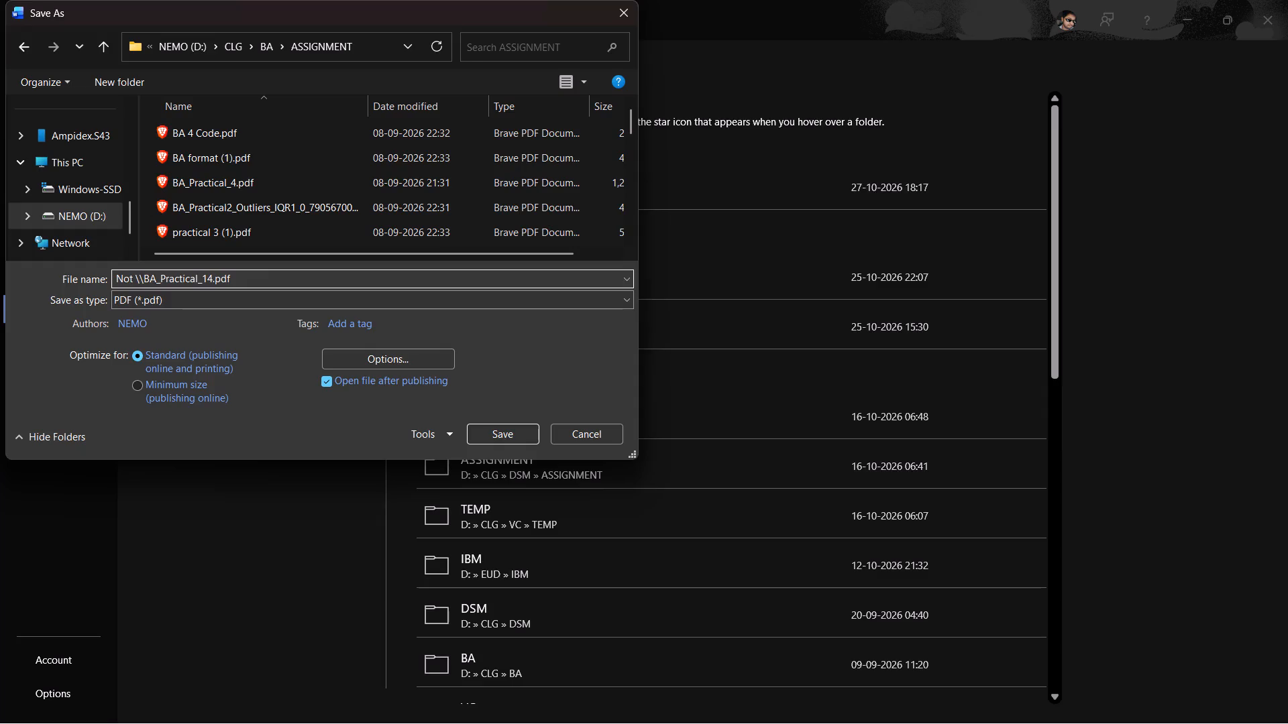
pyautogui.press('Return')
pyautogui.click(773, 297)
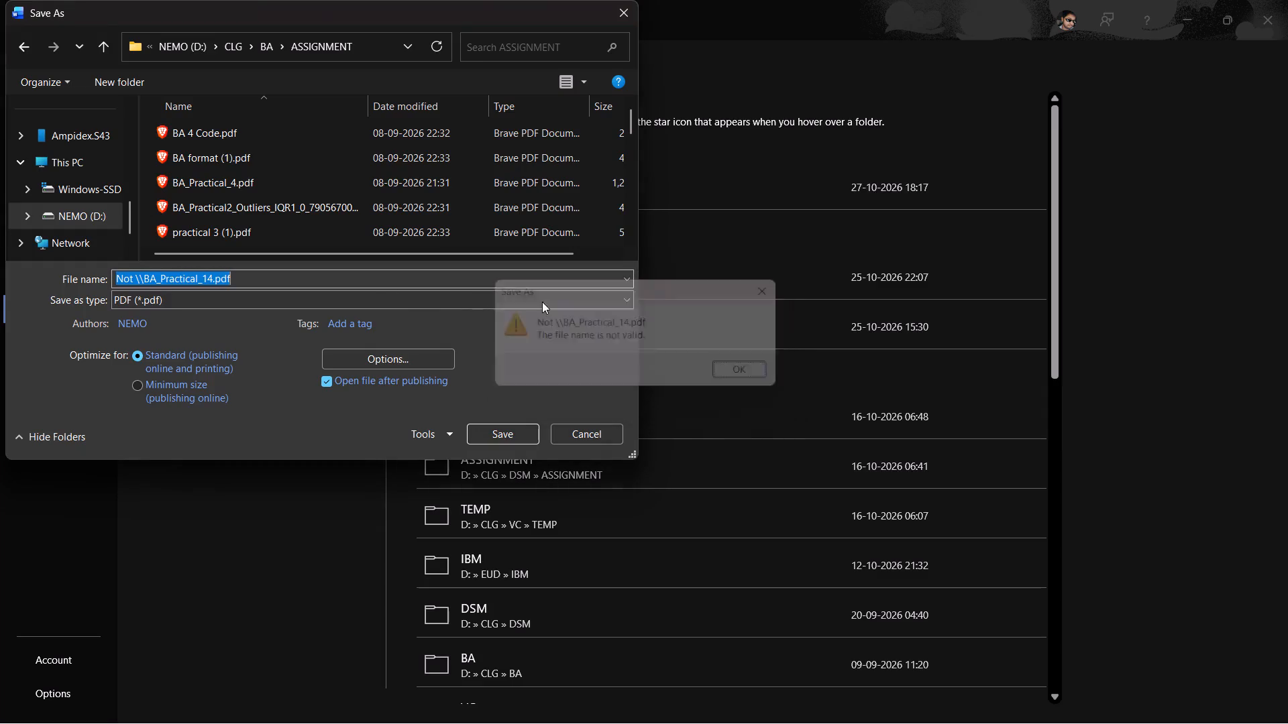
pyautogui.click(141, 280)
pyautogui.press('BackSpace')
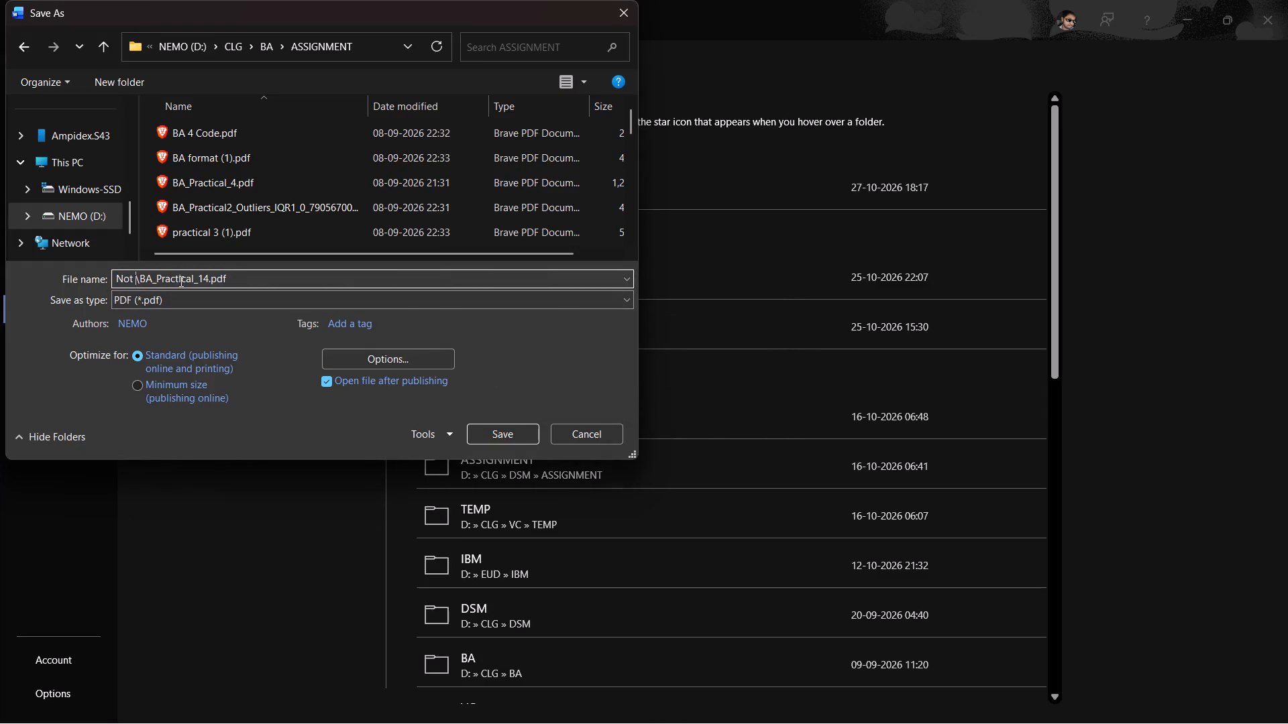
pyautogui.press('BackSpace')
pyautogui.press('Delete')
pyautogui.press('space')
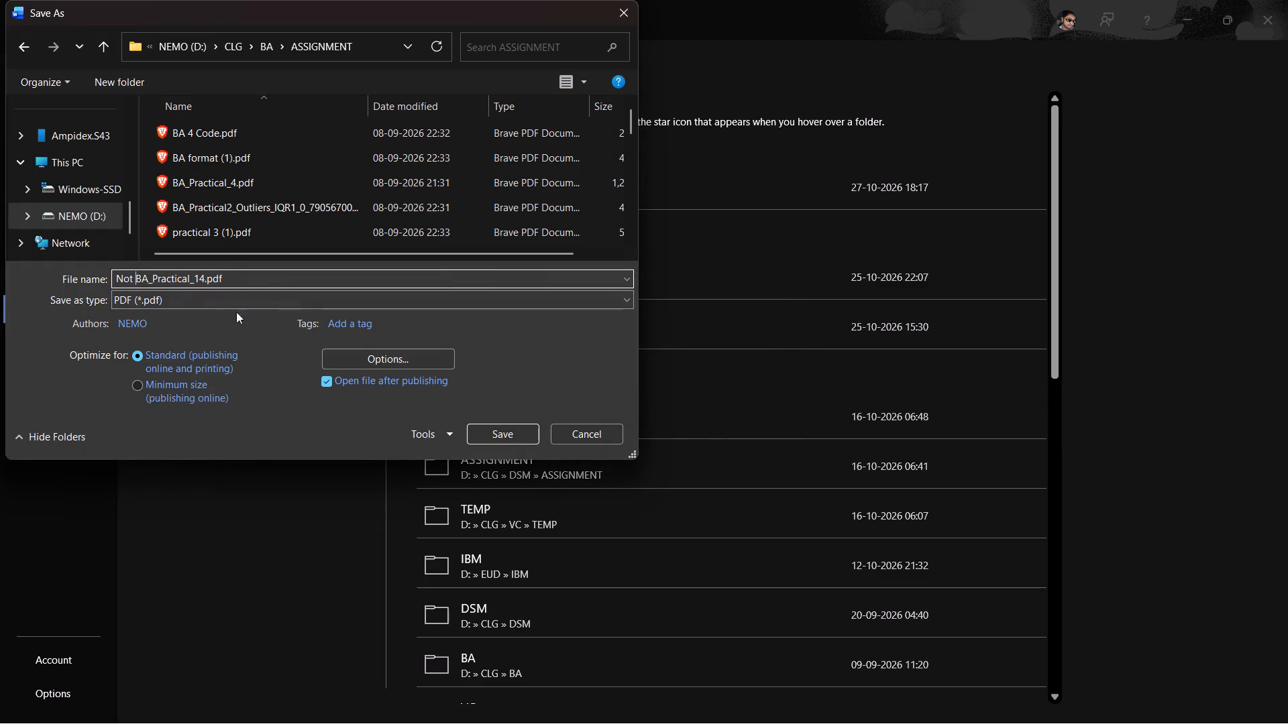
pyautogui.click(518, 436)
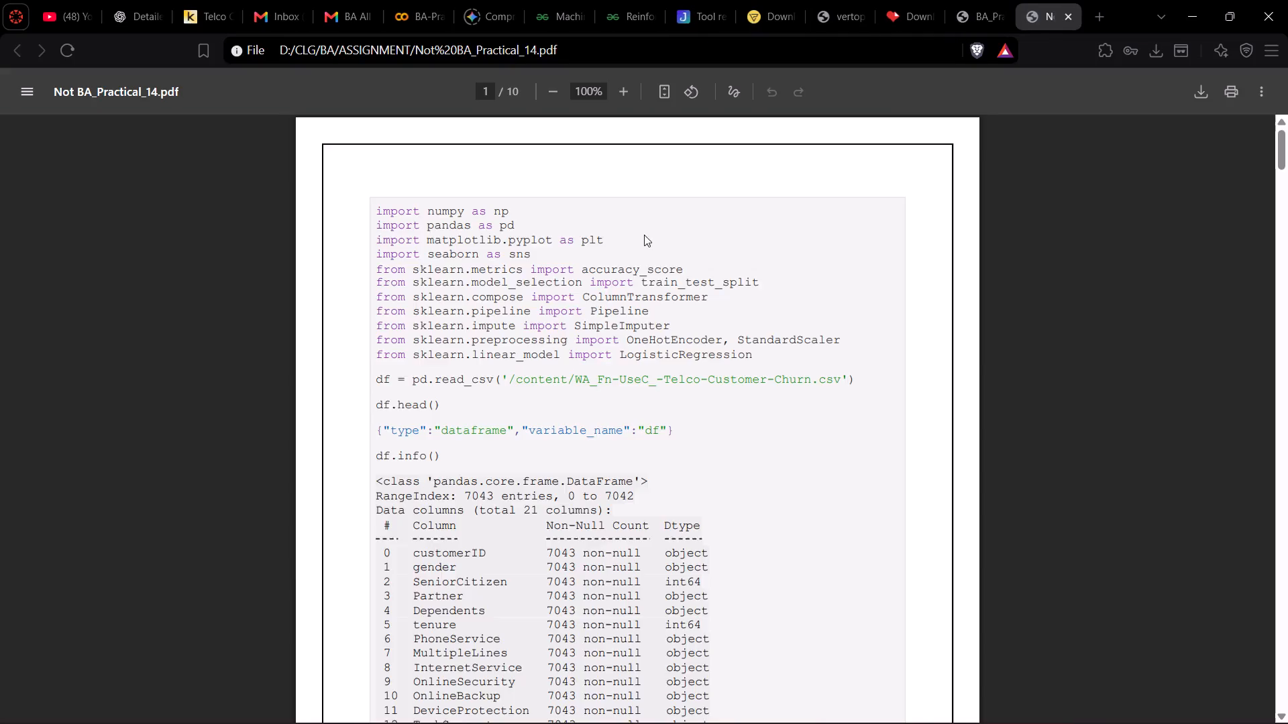
# Examine the first three pages of Not BA_Practical_14.pdf, especially the area around the df.columns output on page 2.
pyautogui.scroll(-18, 653, 283)
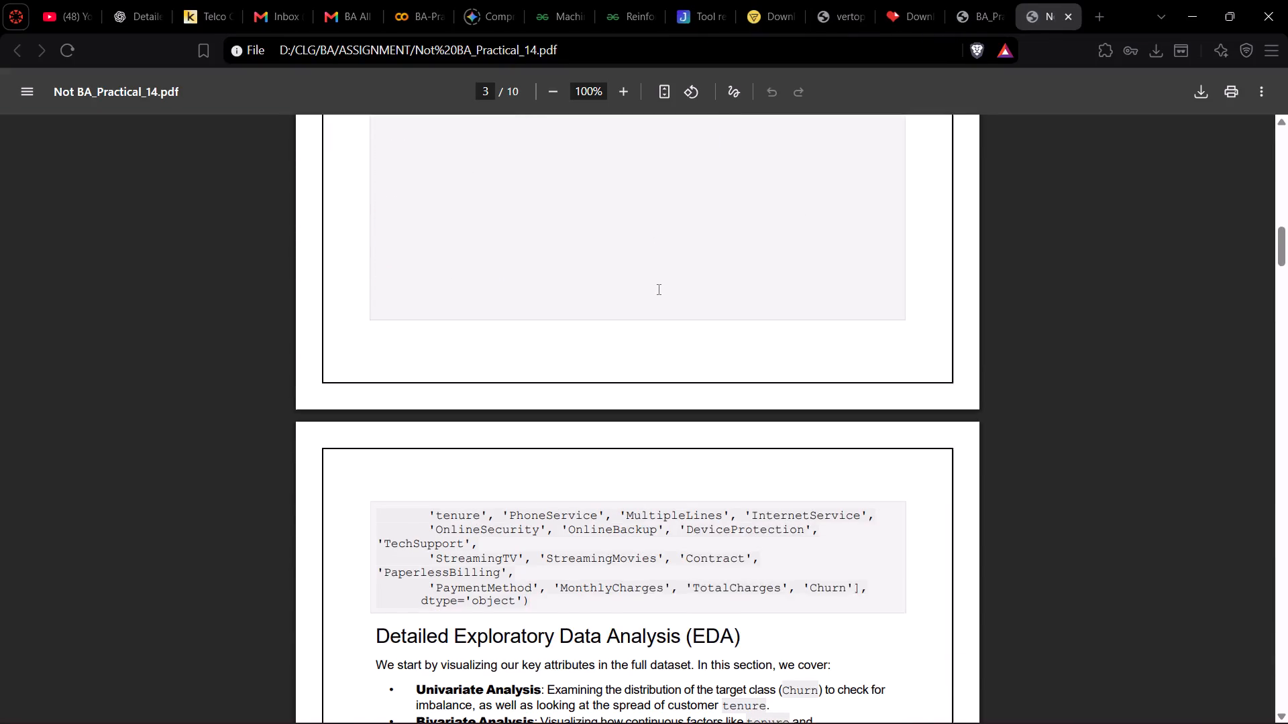
pyautogui.scroll(3, 657, 289)
pyautogui.scroll(-4, 657, 289)
pyautogui.scroll(4, 657, 289)
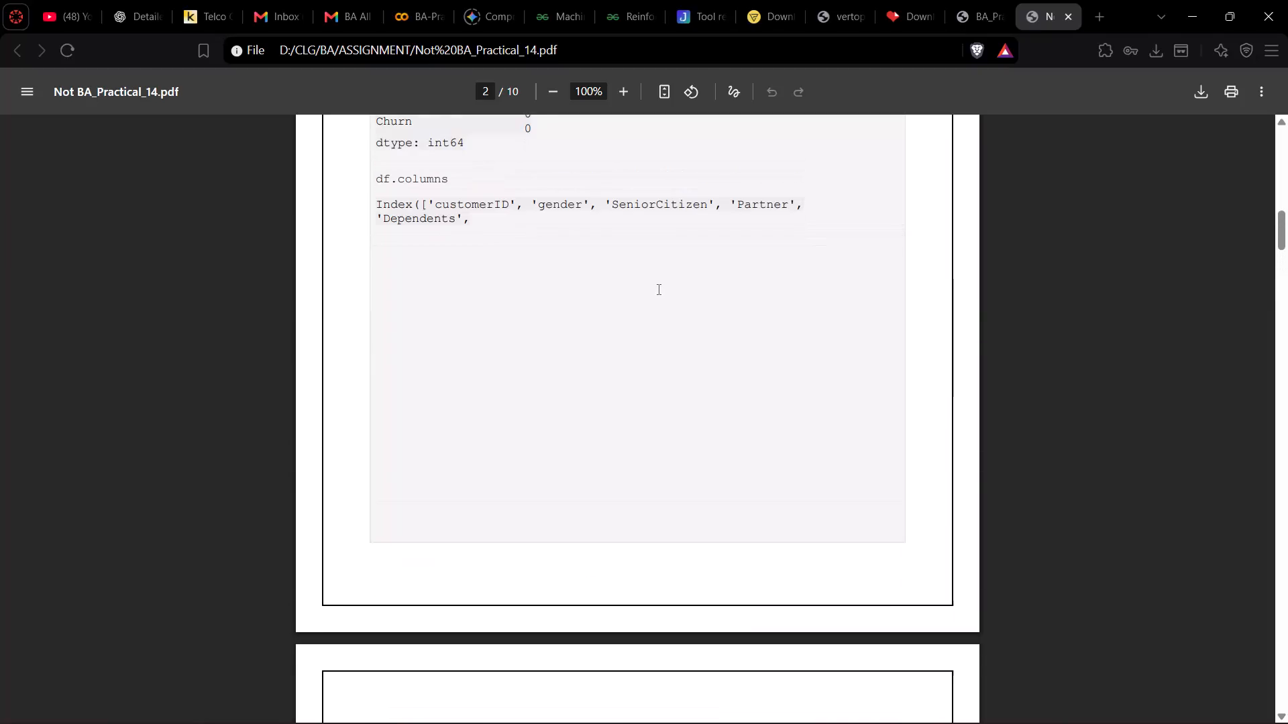
pyautogui.scroll(3, 657, 289)
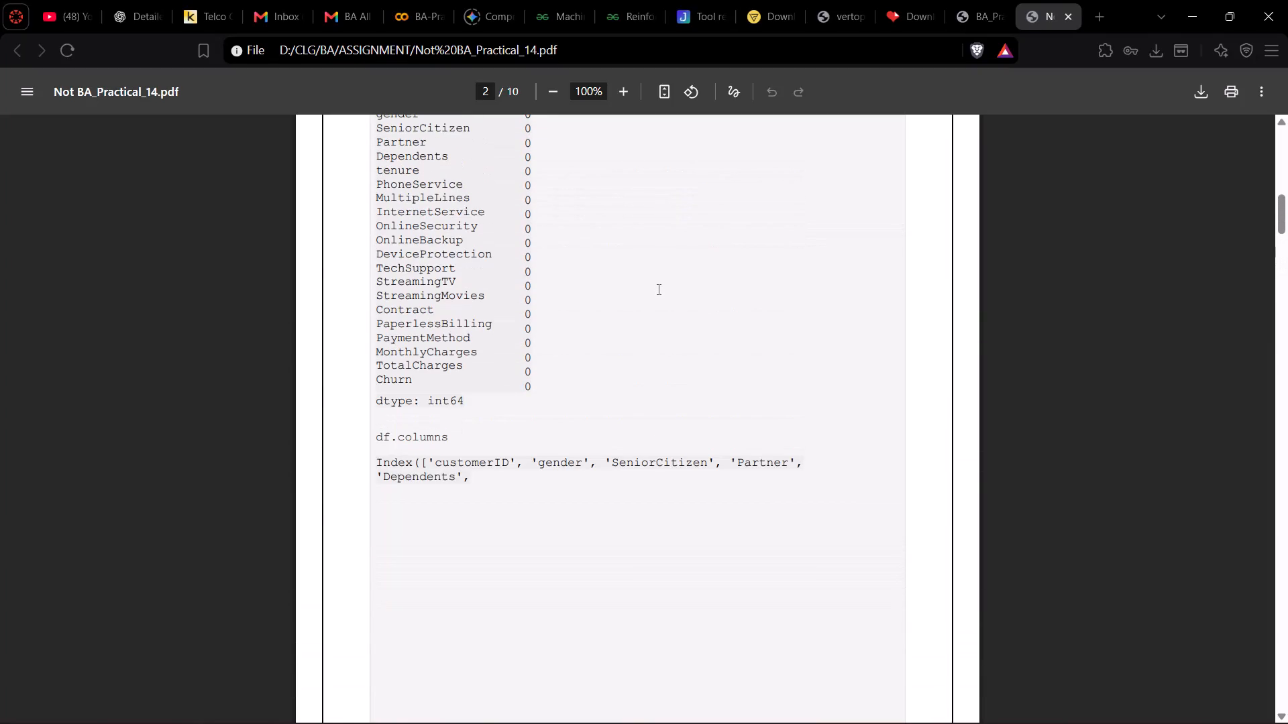
# Examine pages 1 to 4 of the exported PDF, focusing on the empty space after the df.columns output on page 2.
pyautogui.scroll(10, 657, 289)
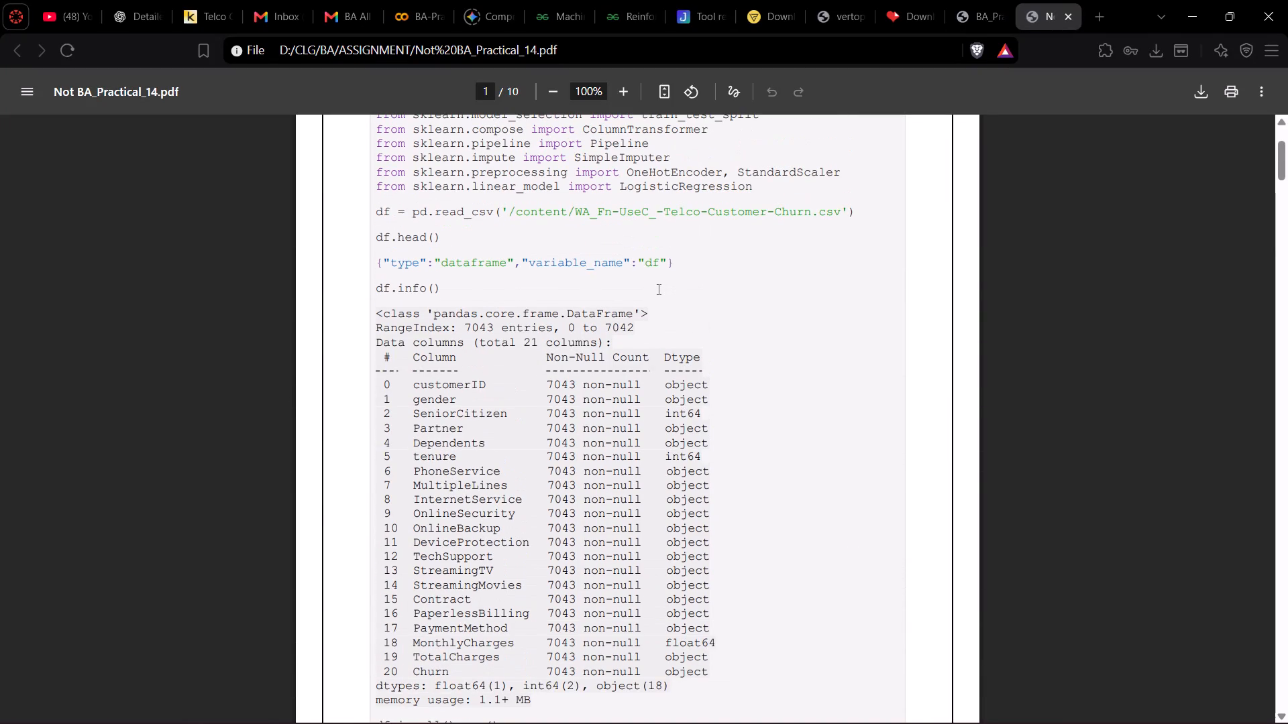
pyautogui.scroll(-17, 657, 289)
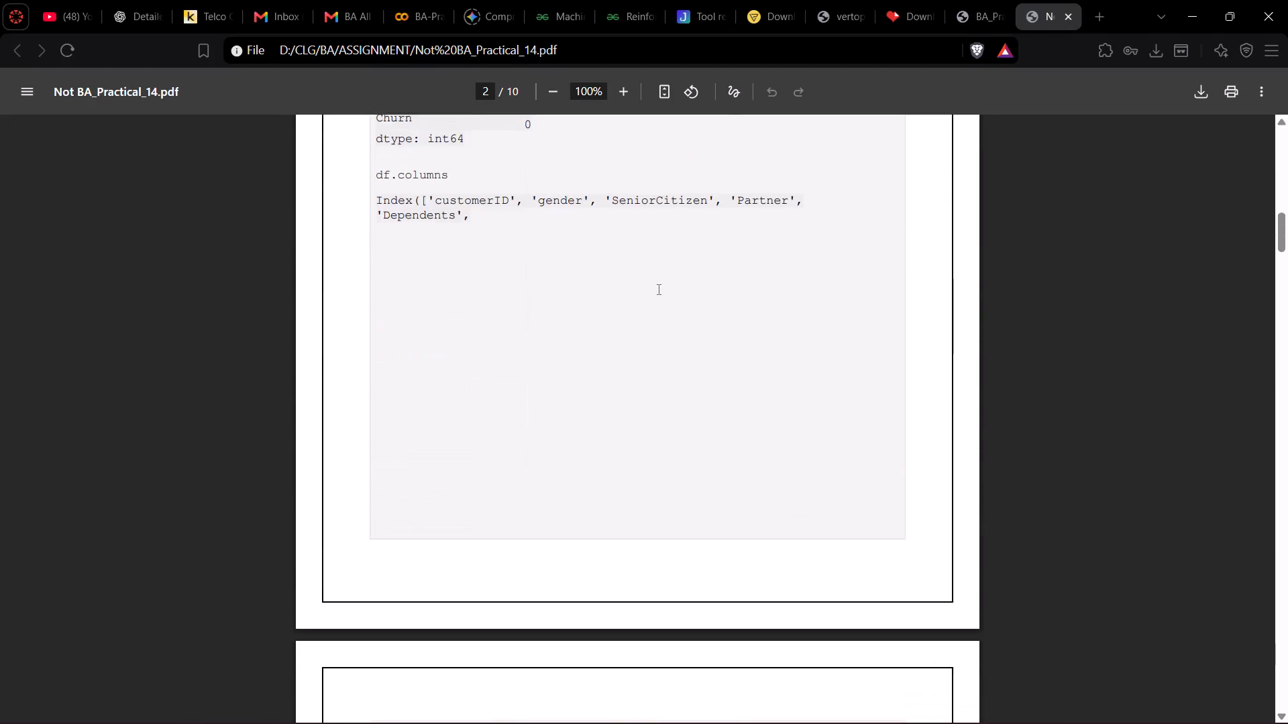
pyautogui.scroll(-11, 657, 289)
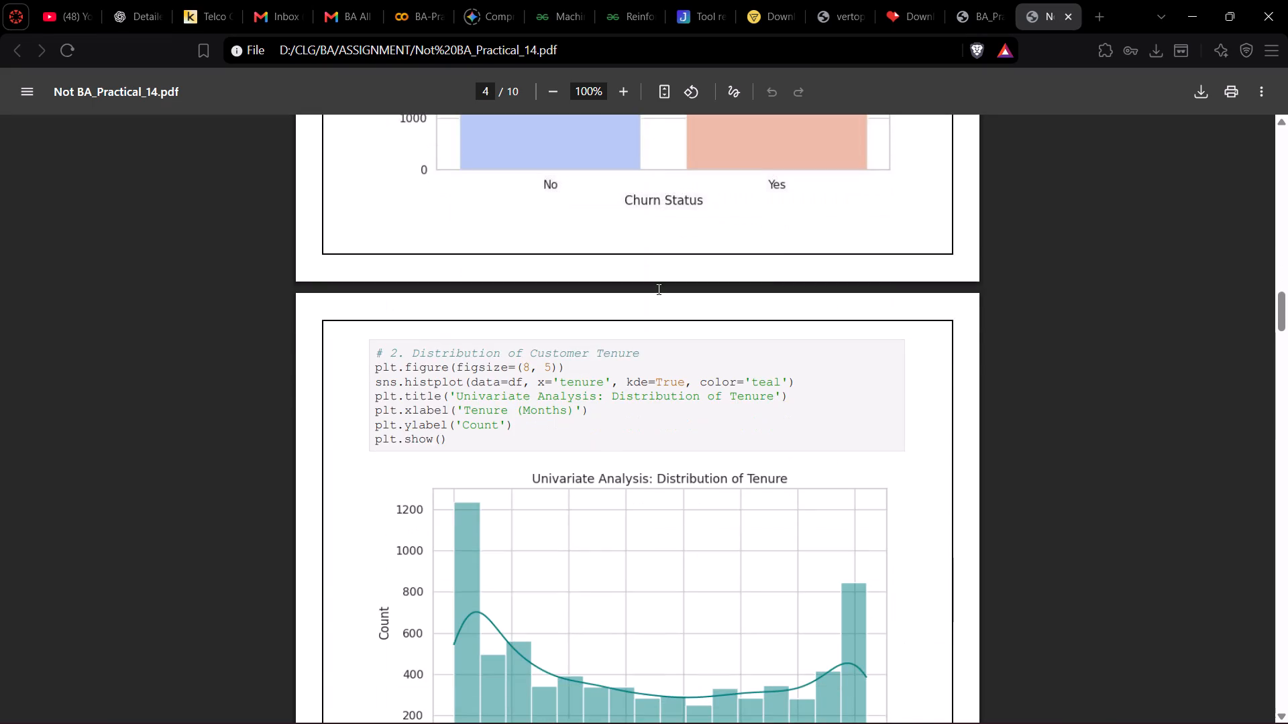
pyautogui.scroll(16, 657, 289)
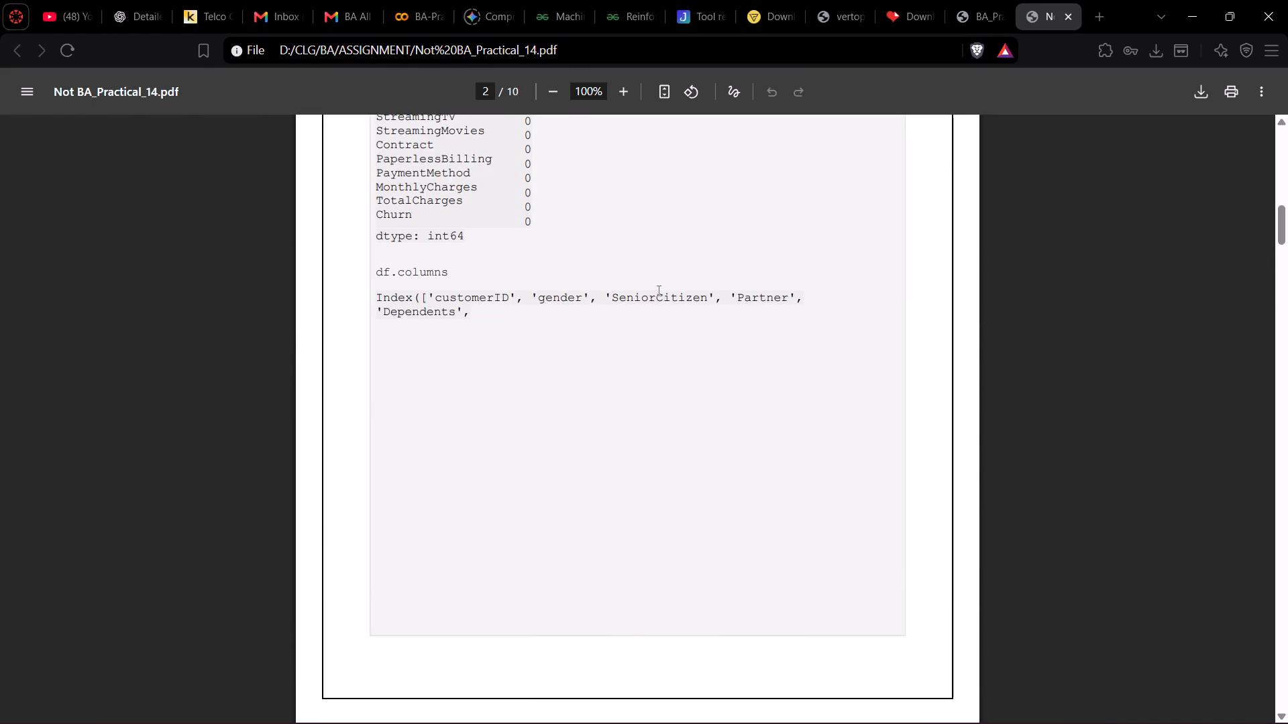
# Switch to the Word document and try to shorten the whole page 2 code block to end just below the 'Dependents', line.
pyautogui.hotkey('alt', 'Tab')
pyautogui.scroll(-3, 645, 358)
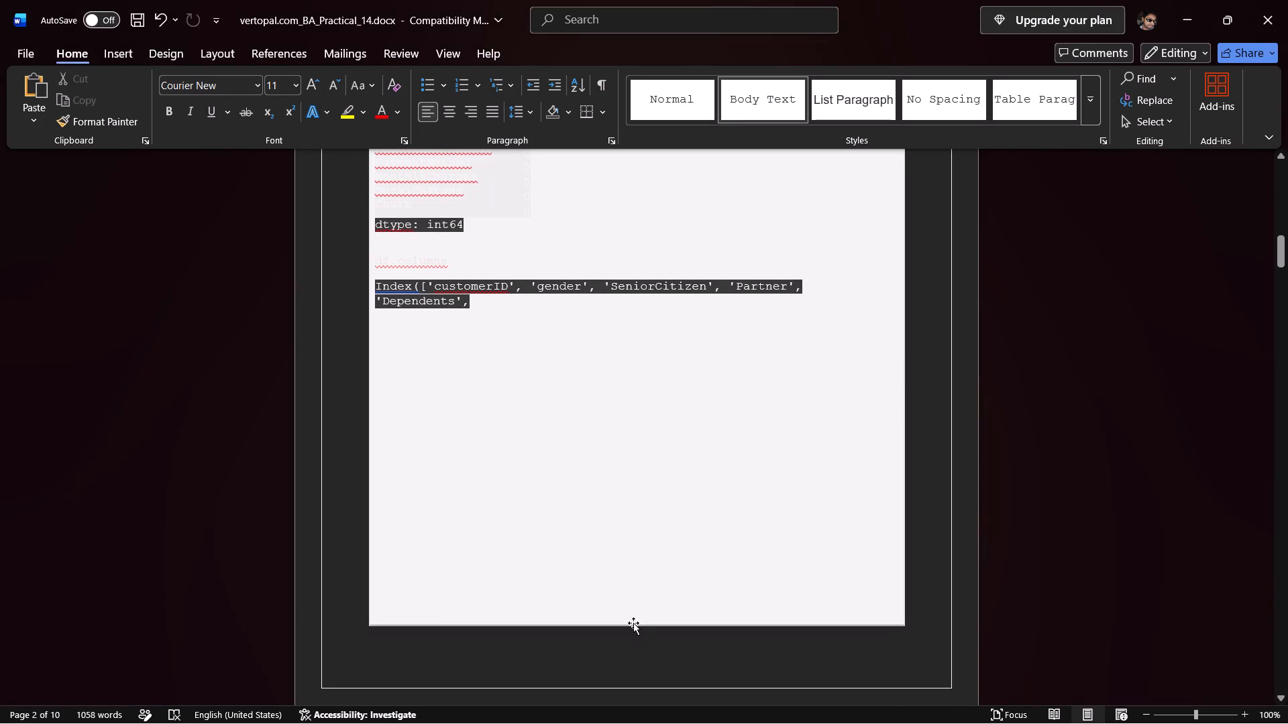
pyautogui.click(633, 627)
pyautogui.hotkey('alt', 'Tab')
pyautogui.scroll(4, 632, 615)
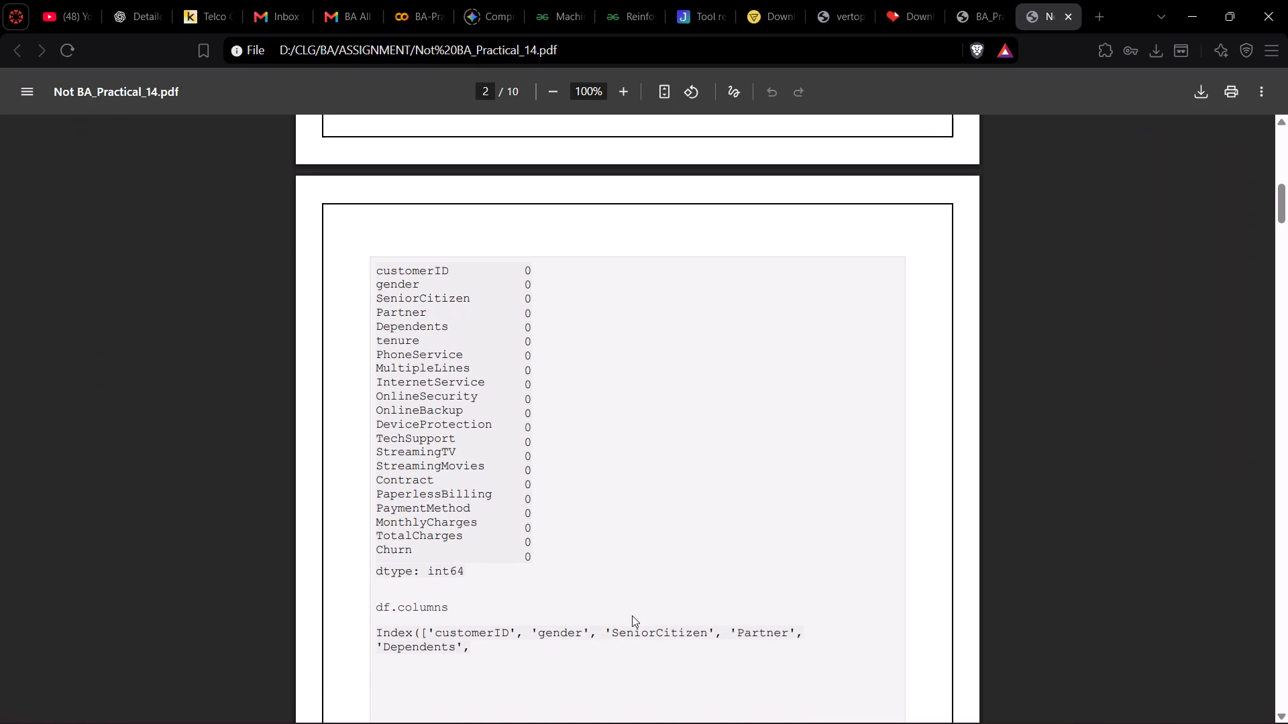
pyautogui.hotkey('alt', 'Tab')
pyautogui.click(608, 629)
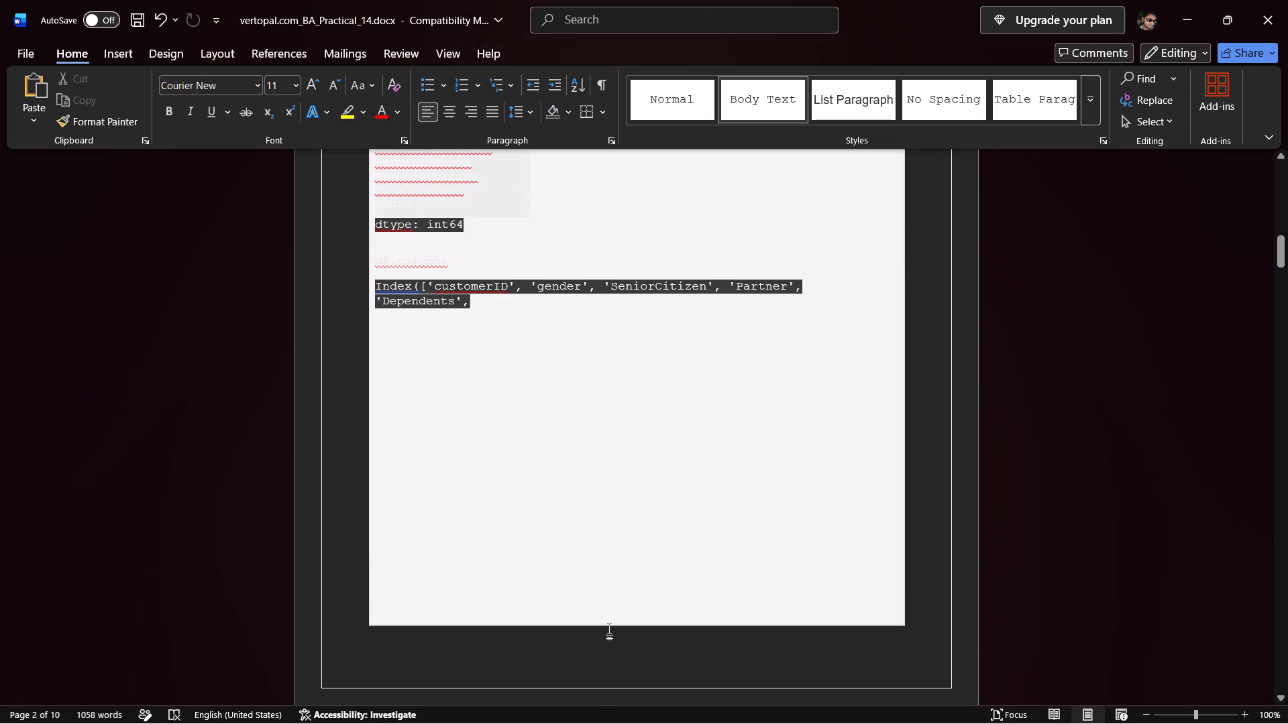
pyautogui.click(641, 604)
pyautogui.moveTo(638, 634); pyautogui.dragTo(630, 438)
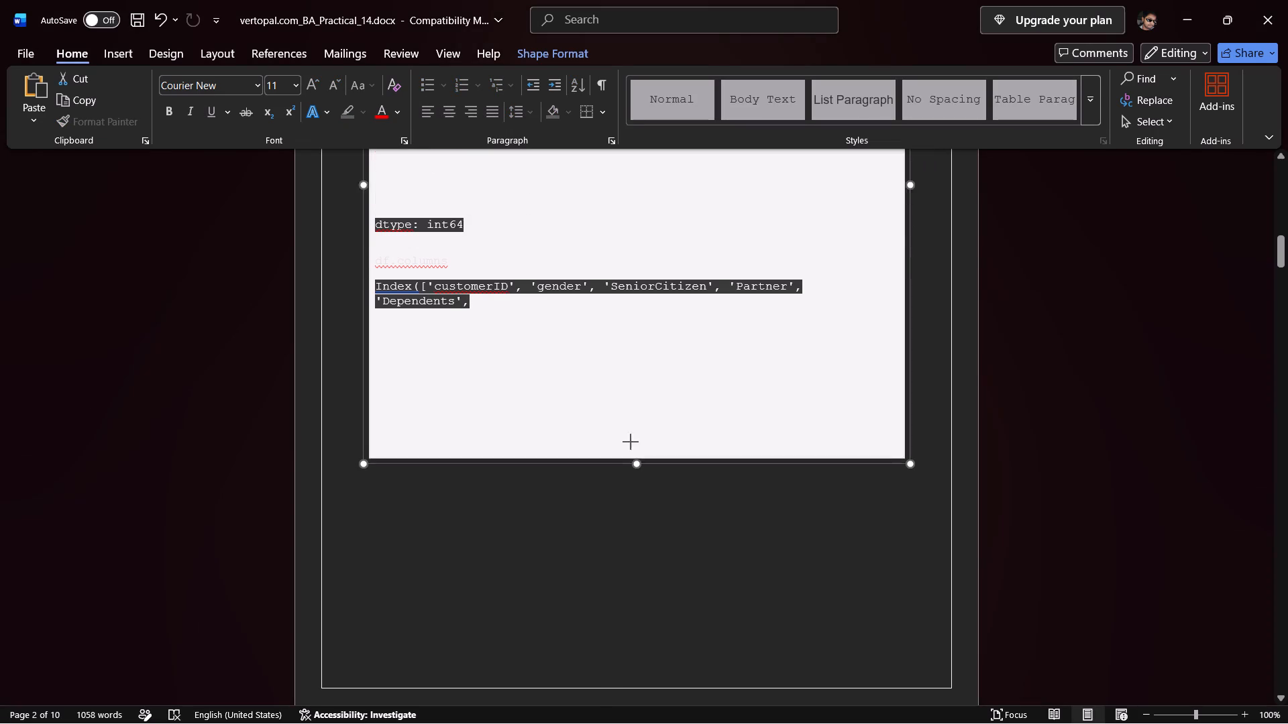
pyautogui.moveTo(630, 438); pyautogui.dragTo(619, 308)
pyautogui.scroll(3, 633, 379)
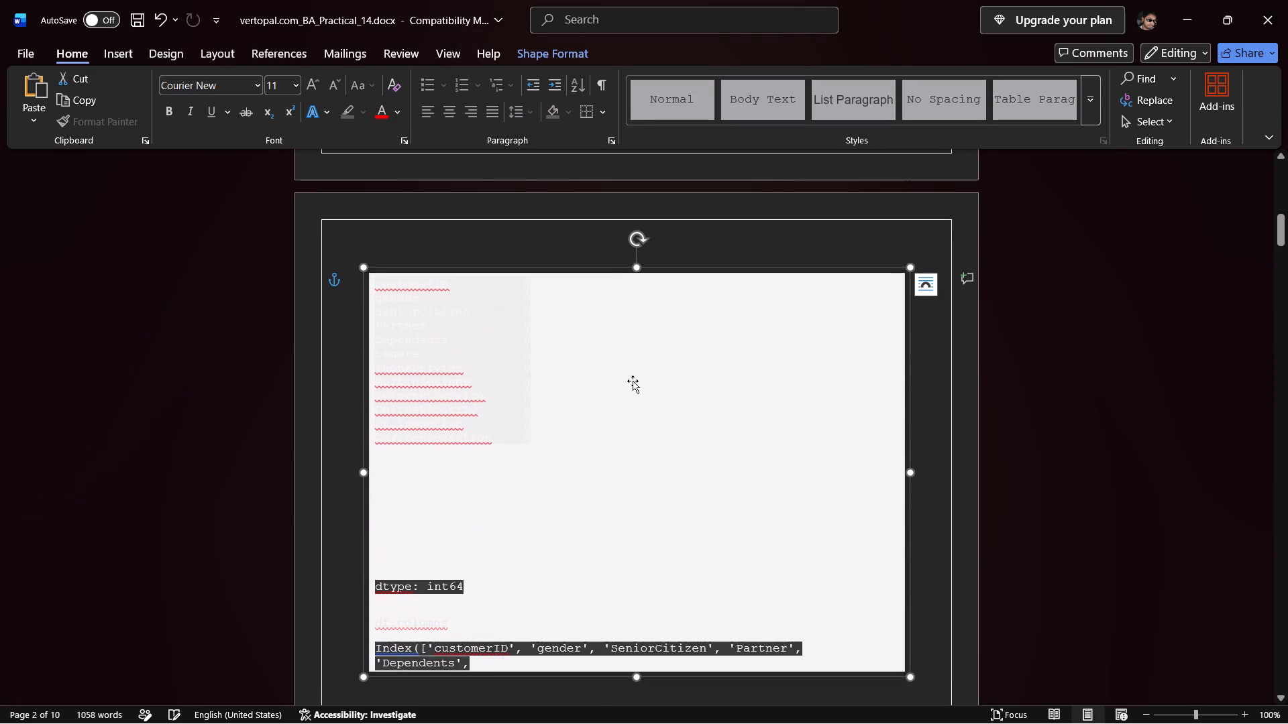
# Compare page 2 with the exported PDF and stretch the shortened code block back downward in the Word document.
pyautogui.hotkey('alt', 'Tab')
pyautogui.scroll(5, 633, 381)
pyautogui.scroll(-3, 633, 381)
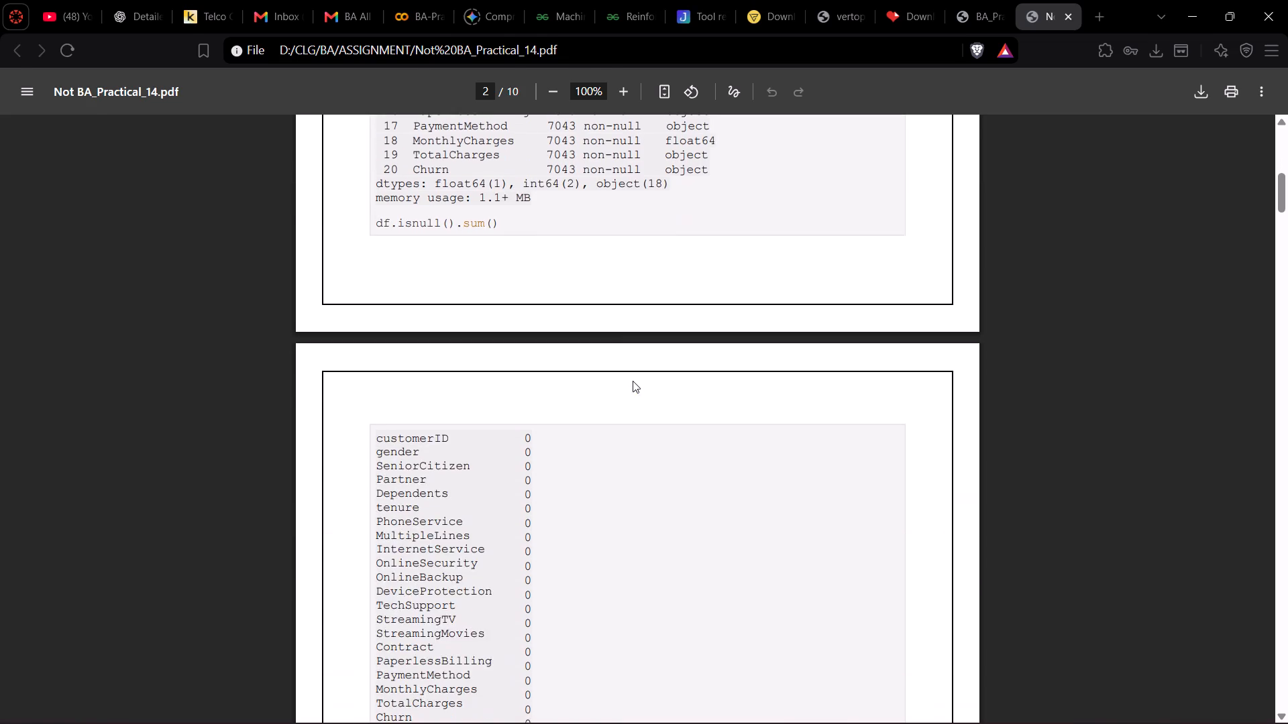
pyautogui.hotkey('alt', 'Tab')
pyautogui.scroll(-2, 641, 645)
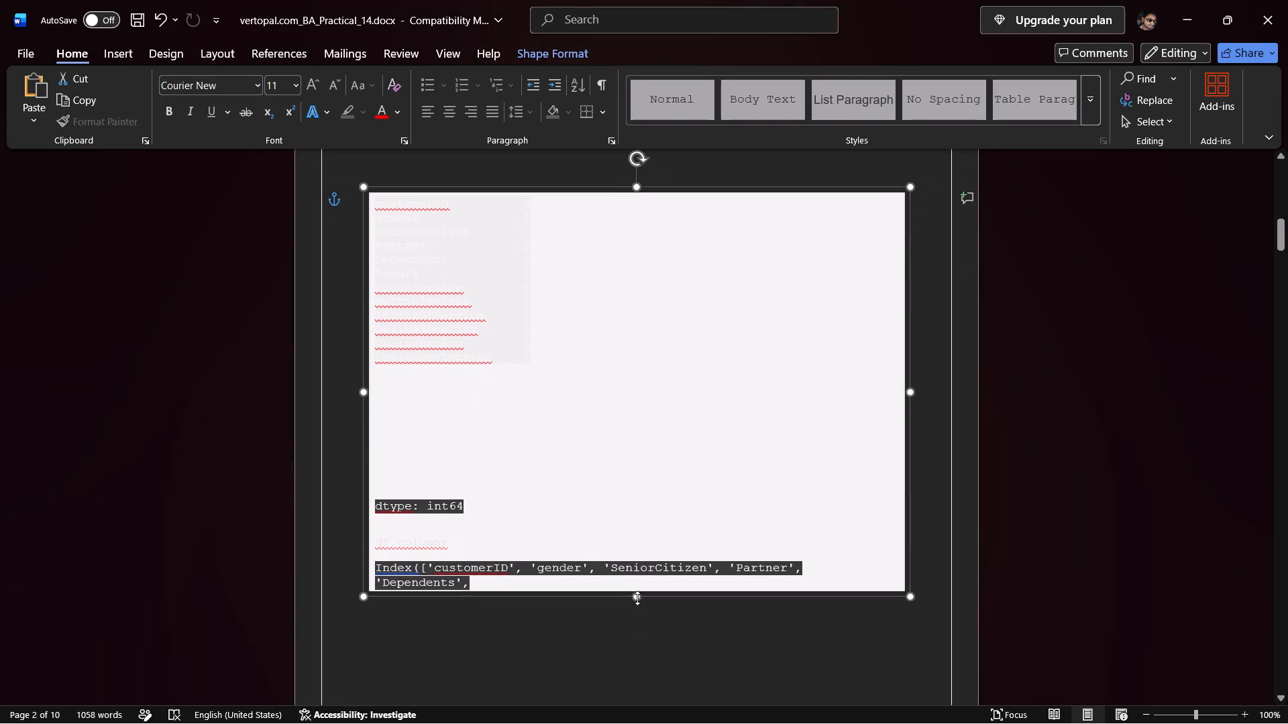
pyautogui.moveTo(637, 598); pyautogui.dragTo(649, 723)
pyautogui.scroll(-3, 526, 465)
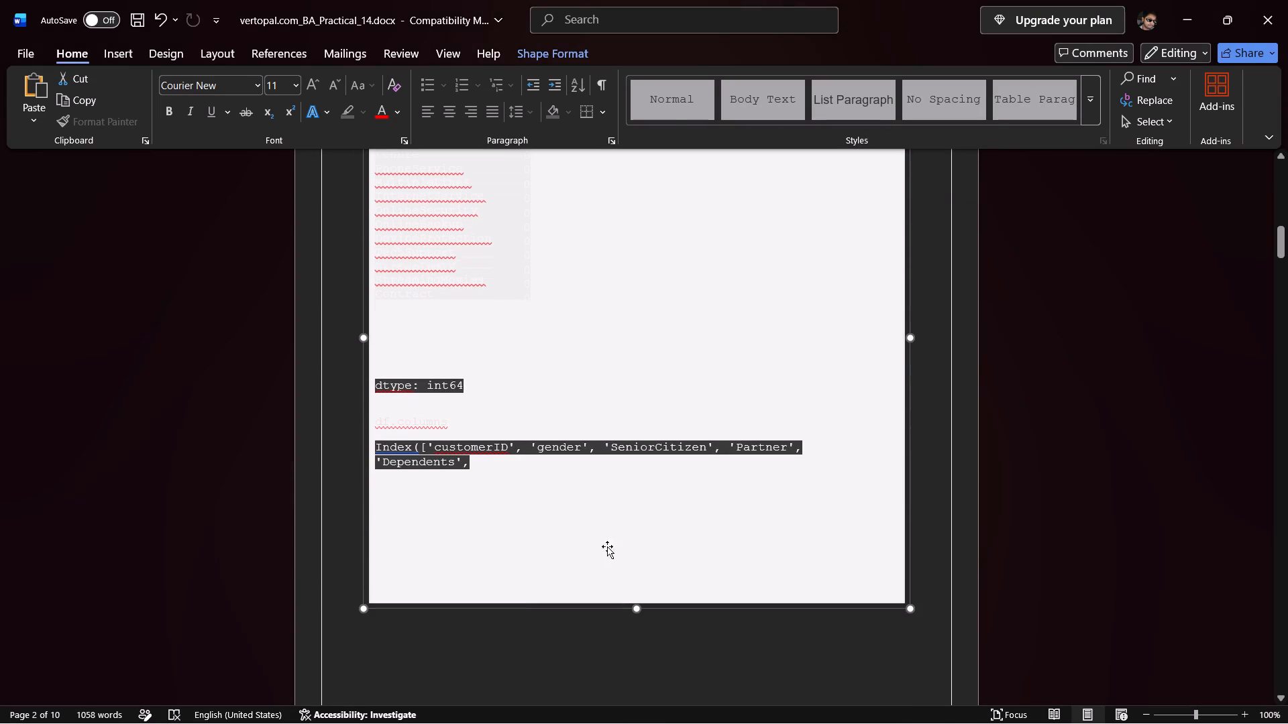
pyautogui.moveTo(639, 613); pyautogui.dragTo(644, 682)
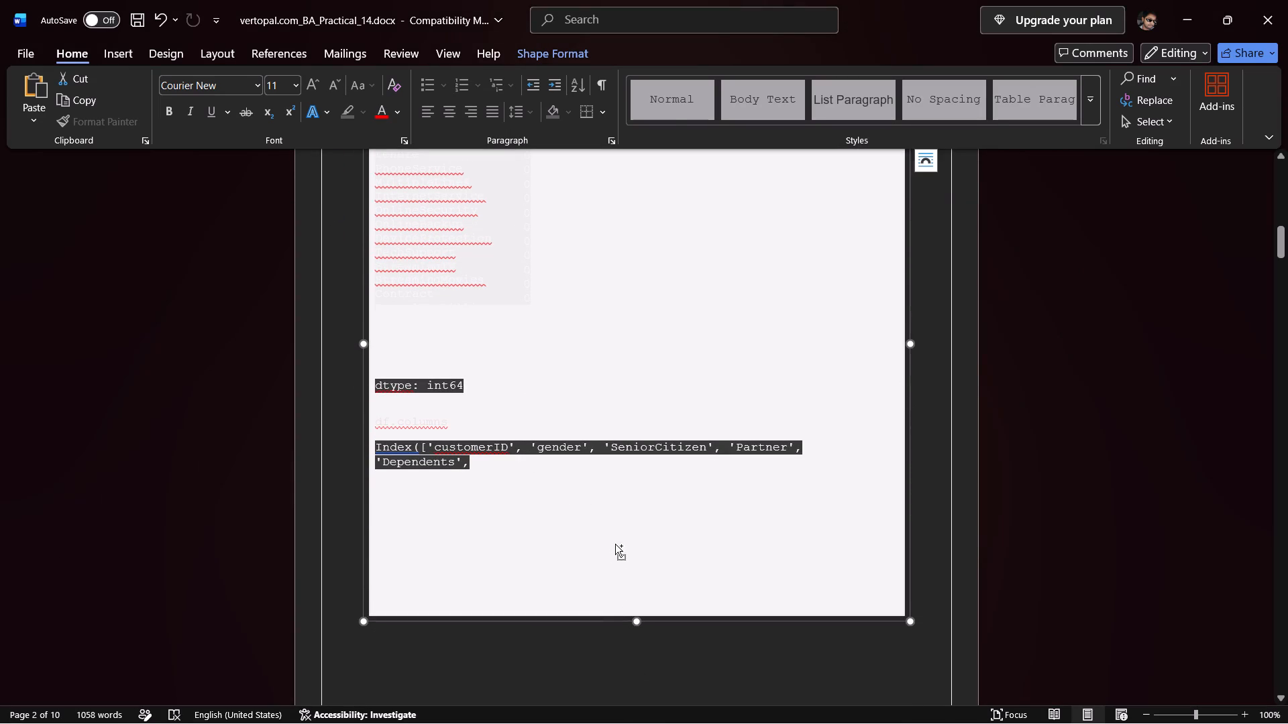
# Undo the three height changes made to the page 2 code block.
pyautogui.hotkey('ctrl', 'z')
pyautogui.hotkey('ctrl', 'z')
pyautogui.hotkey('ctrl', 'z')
# Shorten only the light background shape inside the page 2 code block so it ends just below the 'Dependents', line.
pyautogui.scroll(-3, 623, 497)
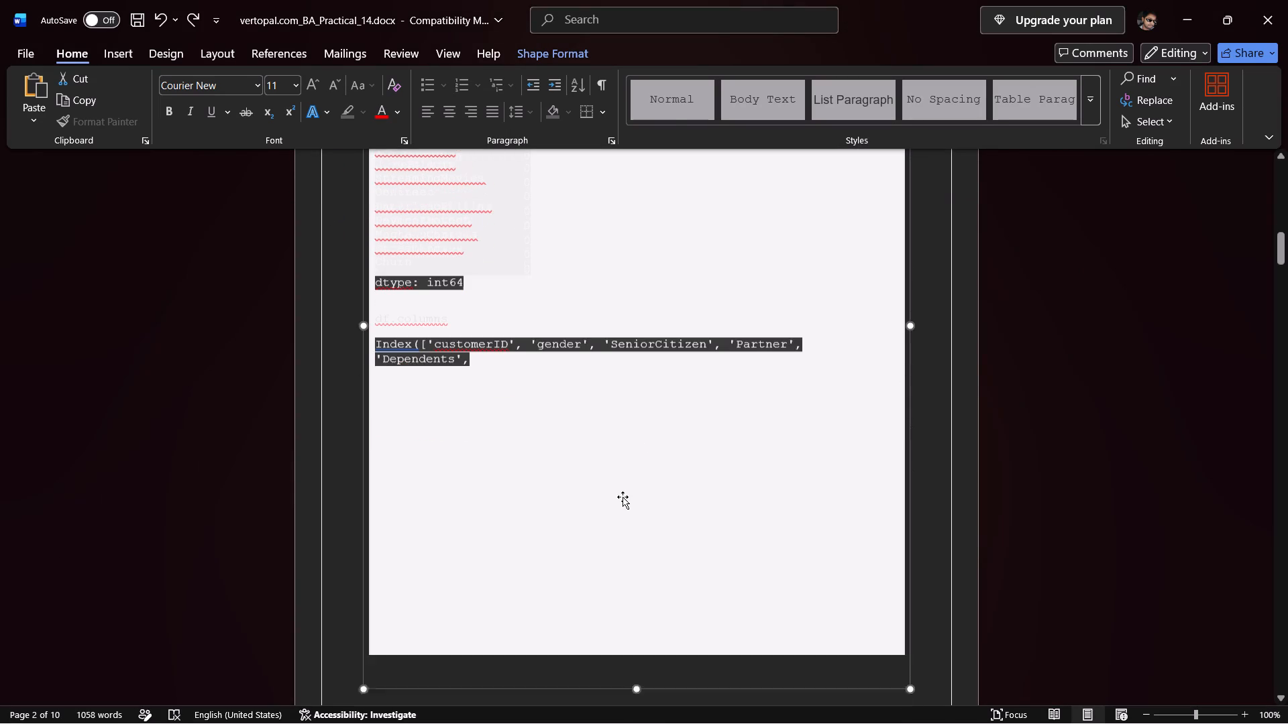
pyautogui.click(647, 633)
pyautogui.moveTo(639, 664); pyautogui.dragTo(639, 659)
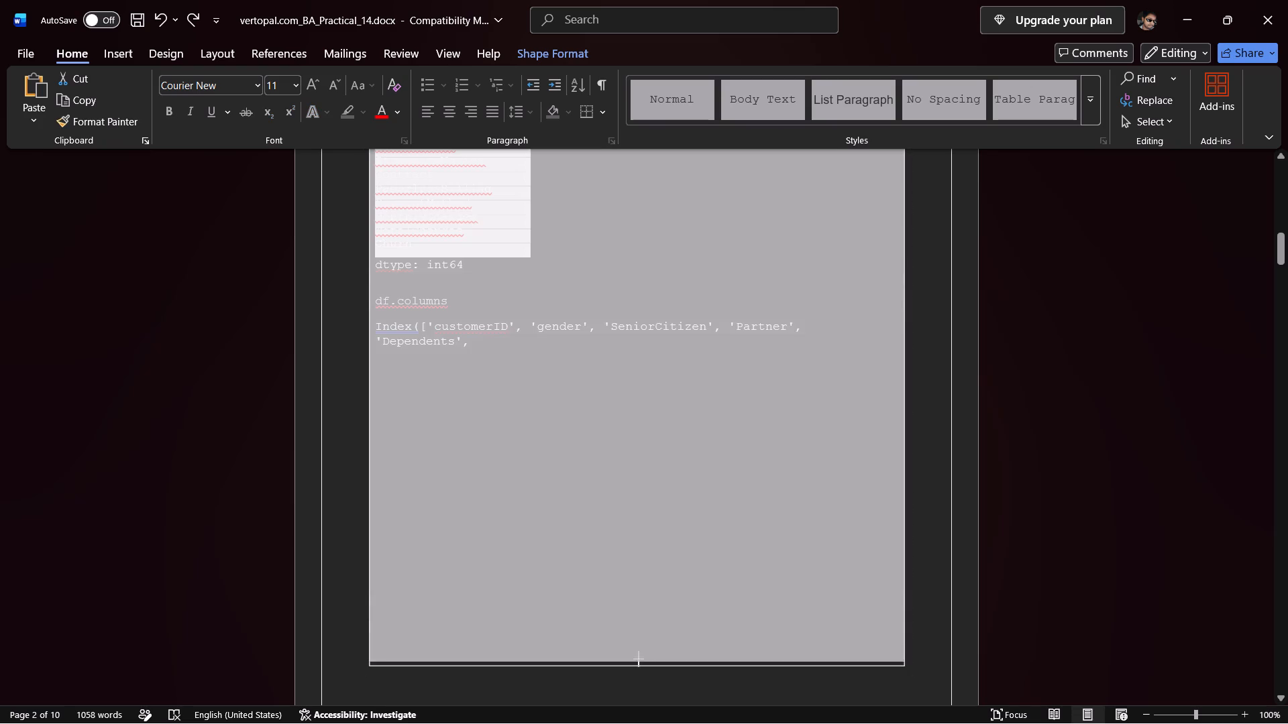
pyautogui.moveTo(639, 659); pyautogui.dragTo(629, 375)
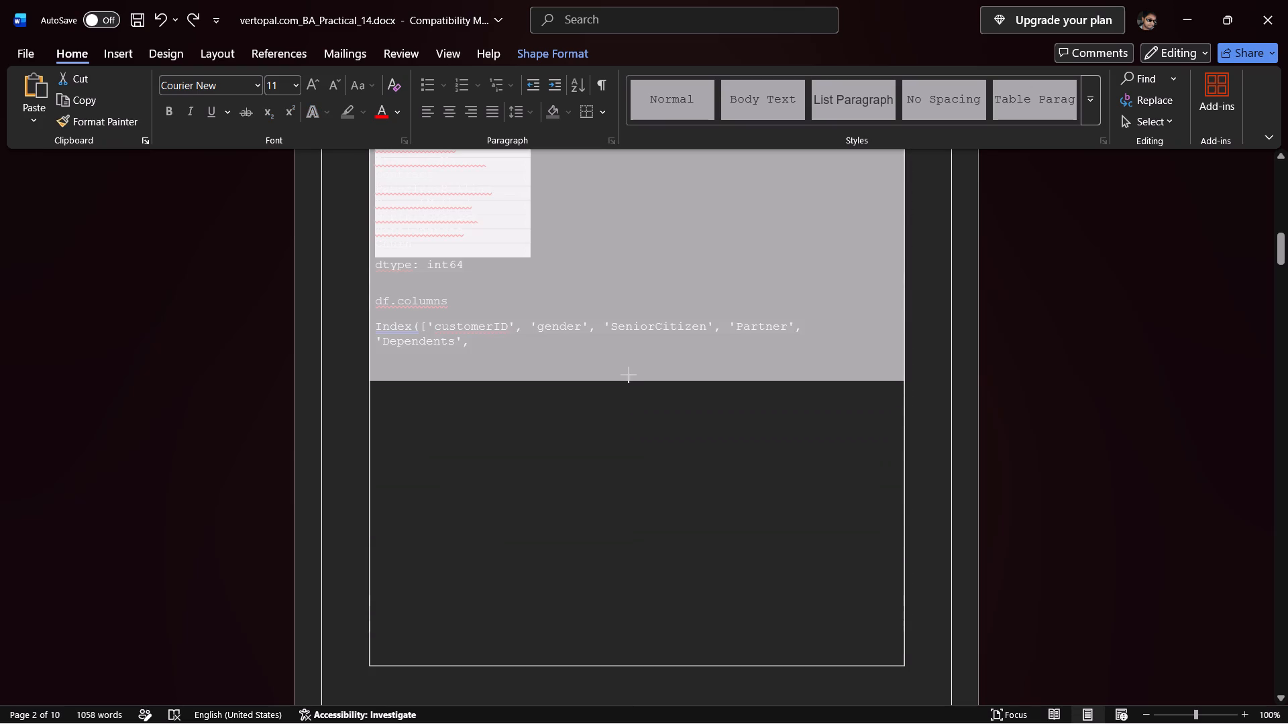
pyautogui.moveTo(629, 375); pyautogui.dragTo(623, 353)
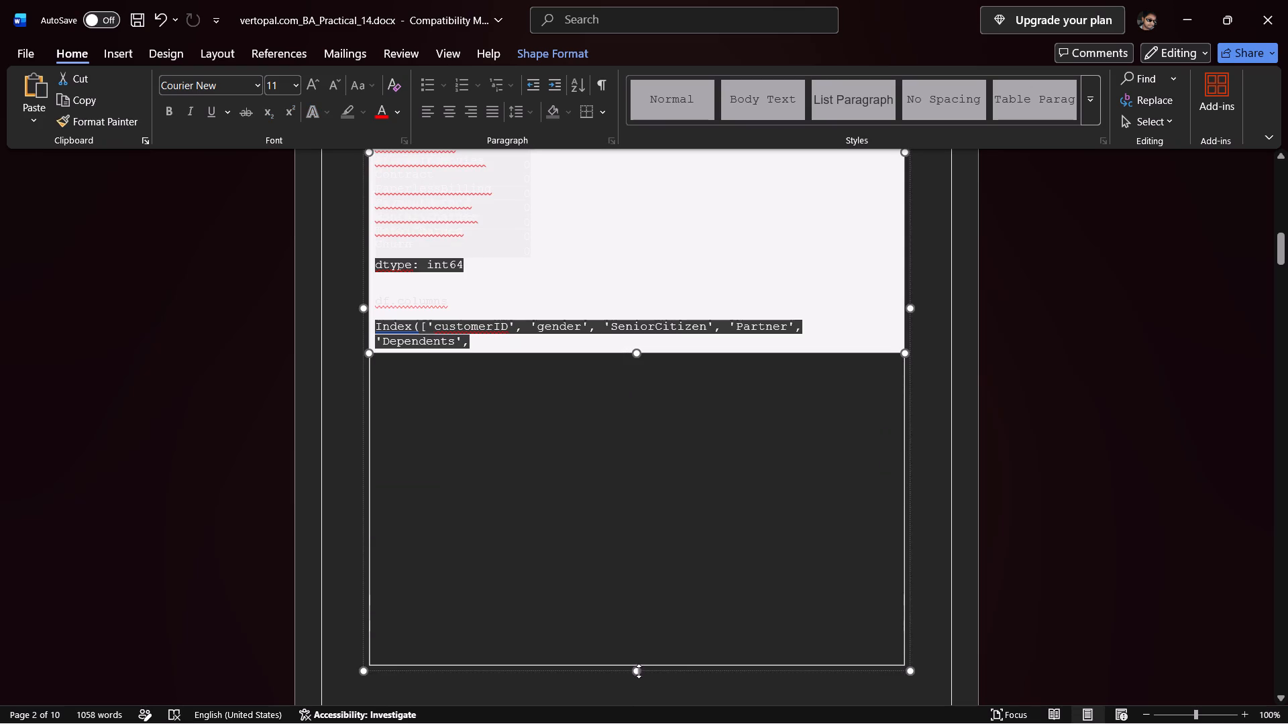
pyautogui.click(604, 541)
pyautogui.doubleClick(934, 466)
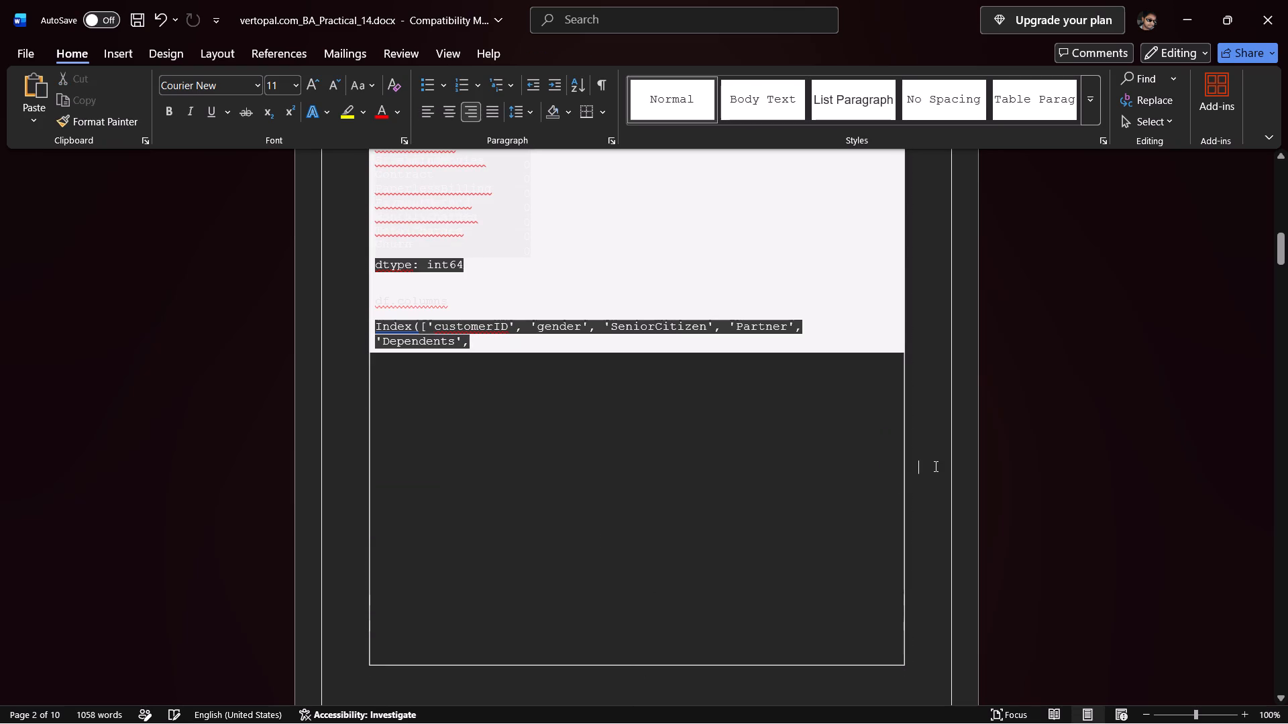
# Examine pages 2 and 3 of the Word document, including where the df.columns output continues on the following page.
pyautogui.scroll(4, 934, 466)
pyautogui.scroll(-1, 389, 543)
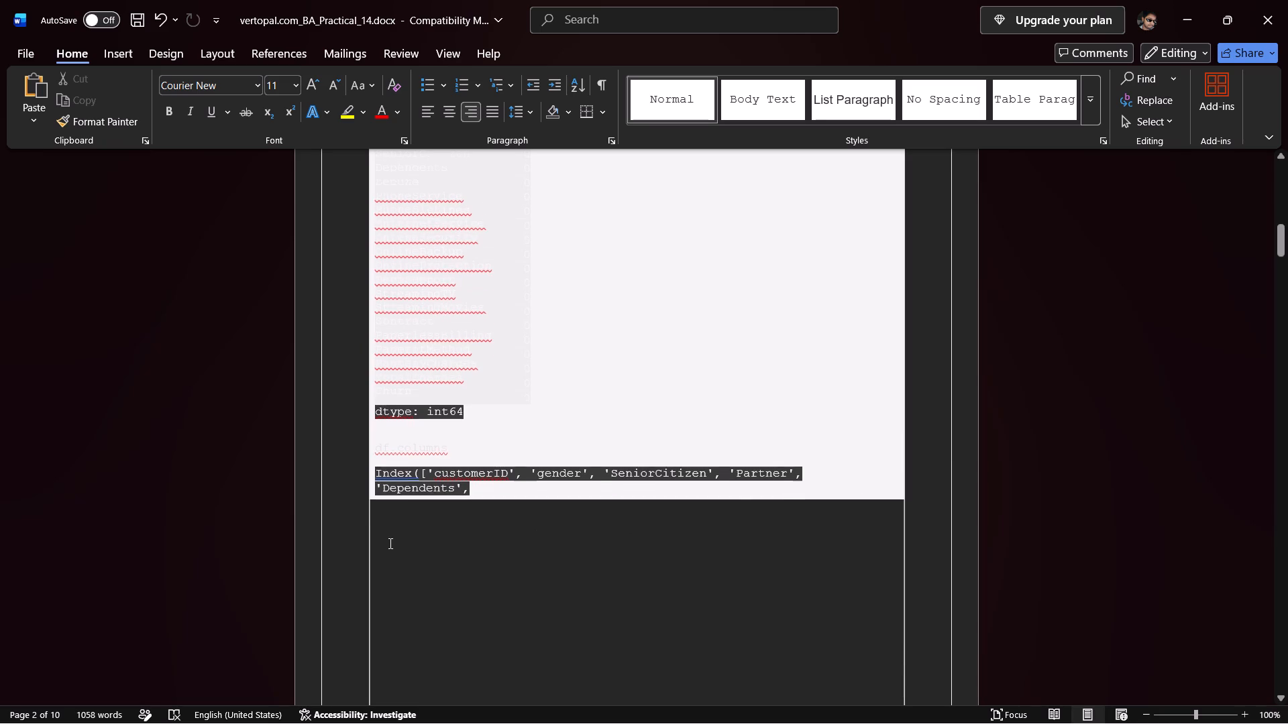
pyautogui.scroll(-3, 463, 568)
pyautogui.scroll(4, 470, 568)
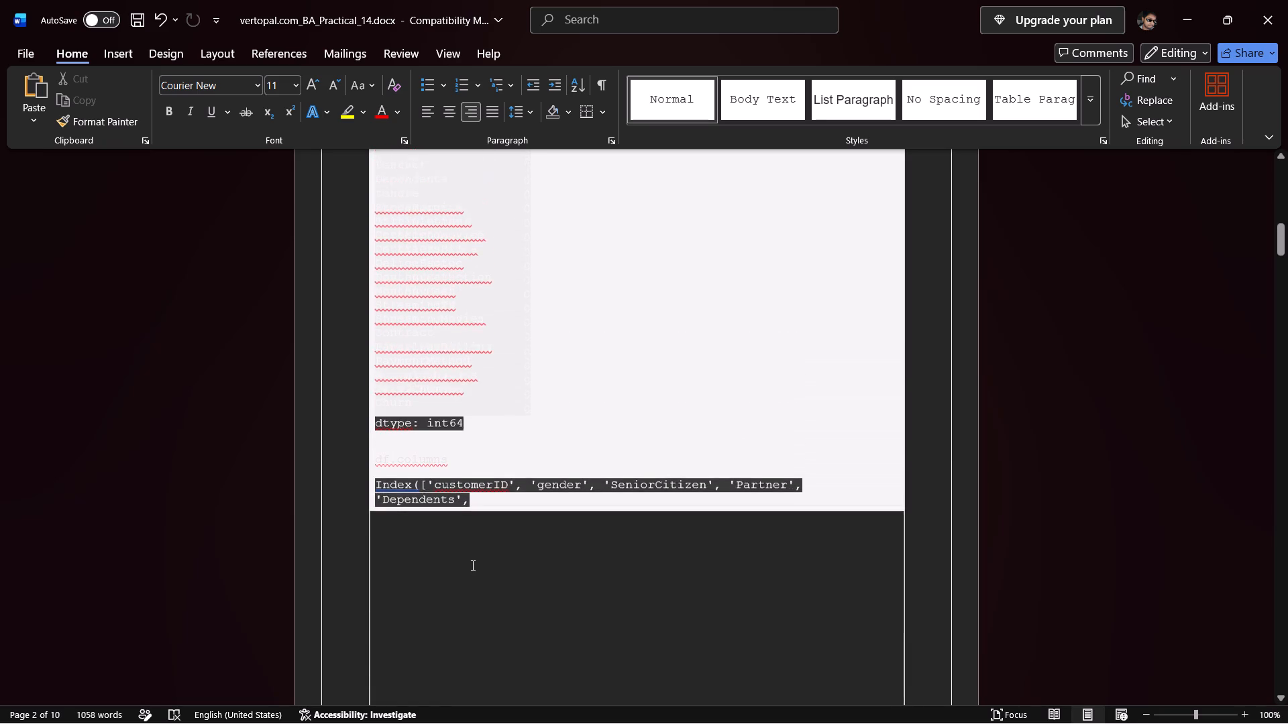
pyautogui.scroll(-15, 472, 565)
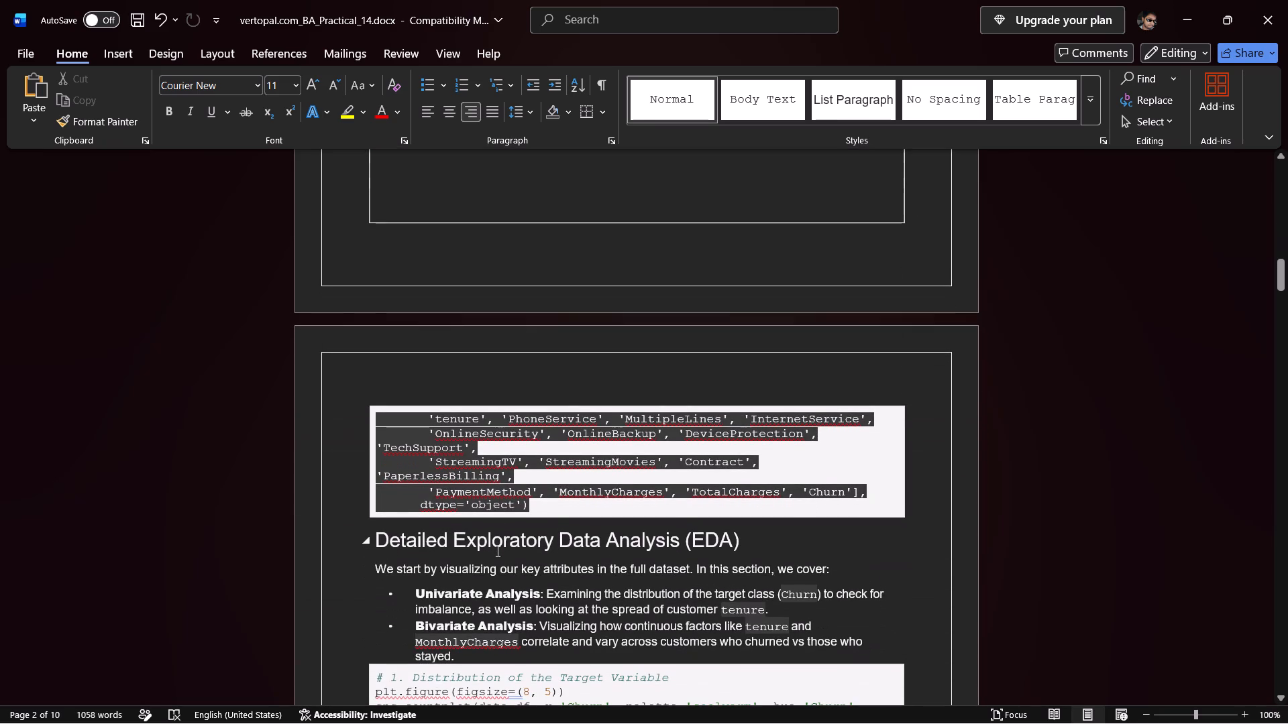
pyautogui.scroll(11, 496, 551)
pyautogui.scroll(-12, 496, 551)
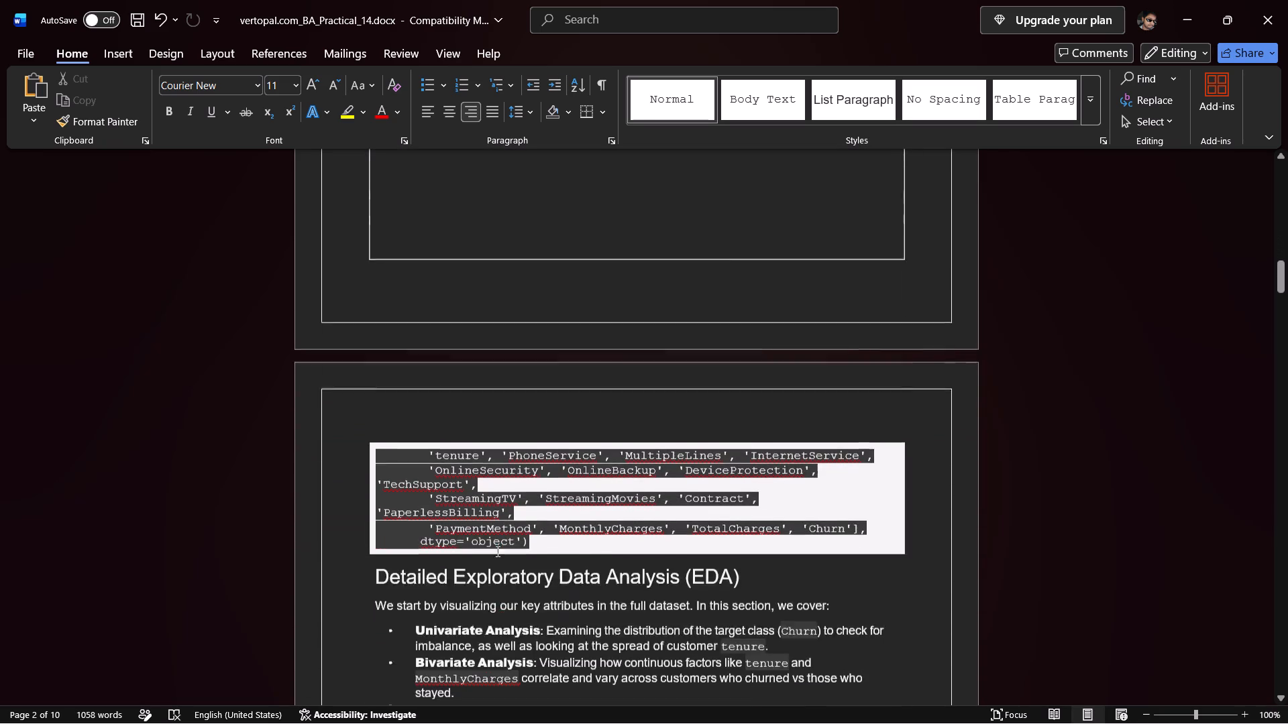
pyautogui.scroll(-6, 496, 551)
# Compare the df.columns output split across pages 2 and 3 in the exported PDF with the same area in Word.
pyautogui.hotkey('alt', 'Tab')
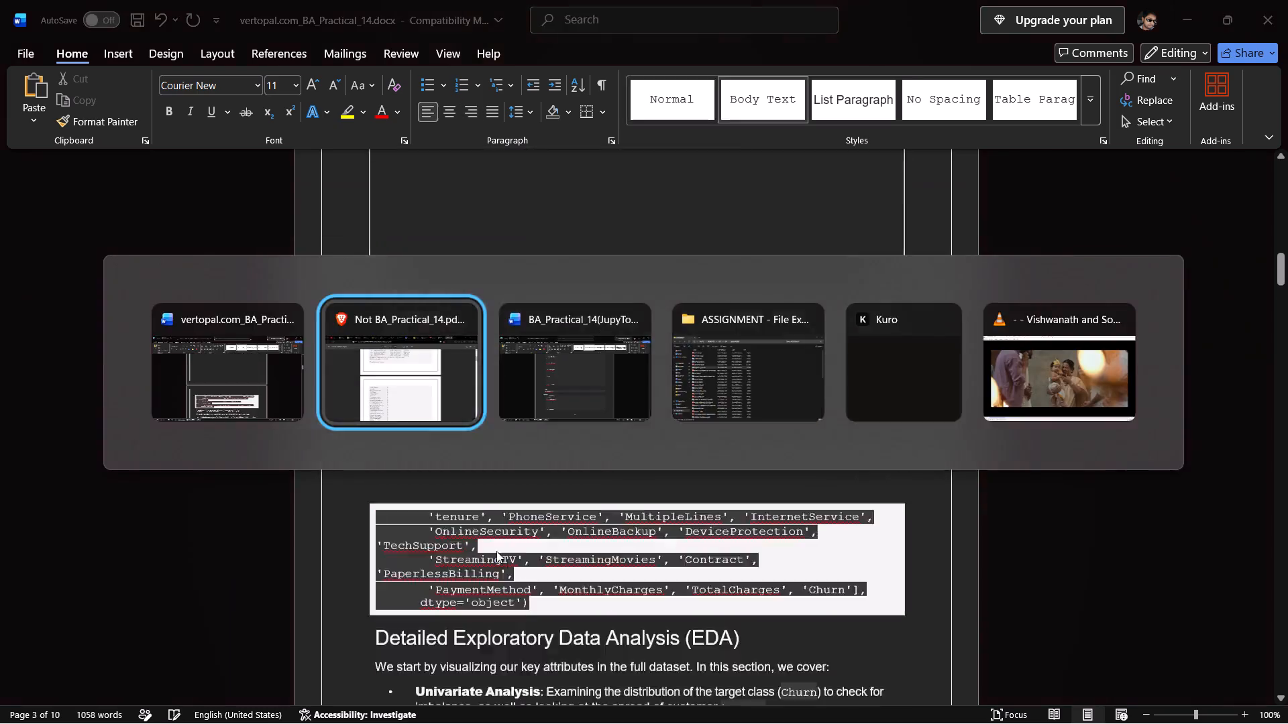
pyautogui.scroll(-11, 496, 551)
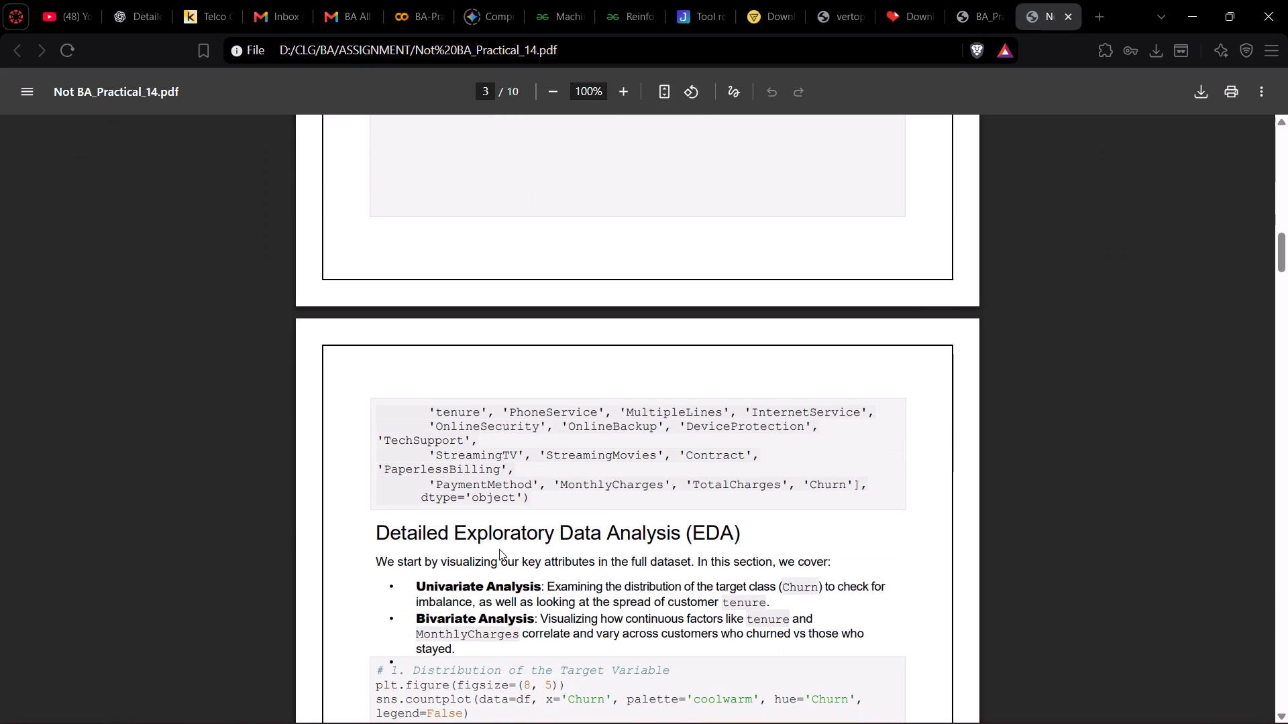
pyautogui.scroll(5, 499, 549)
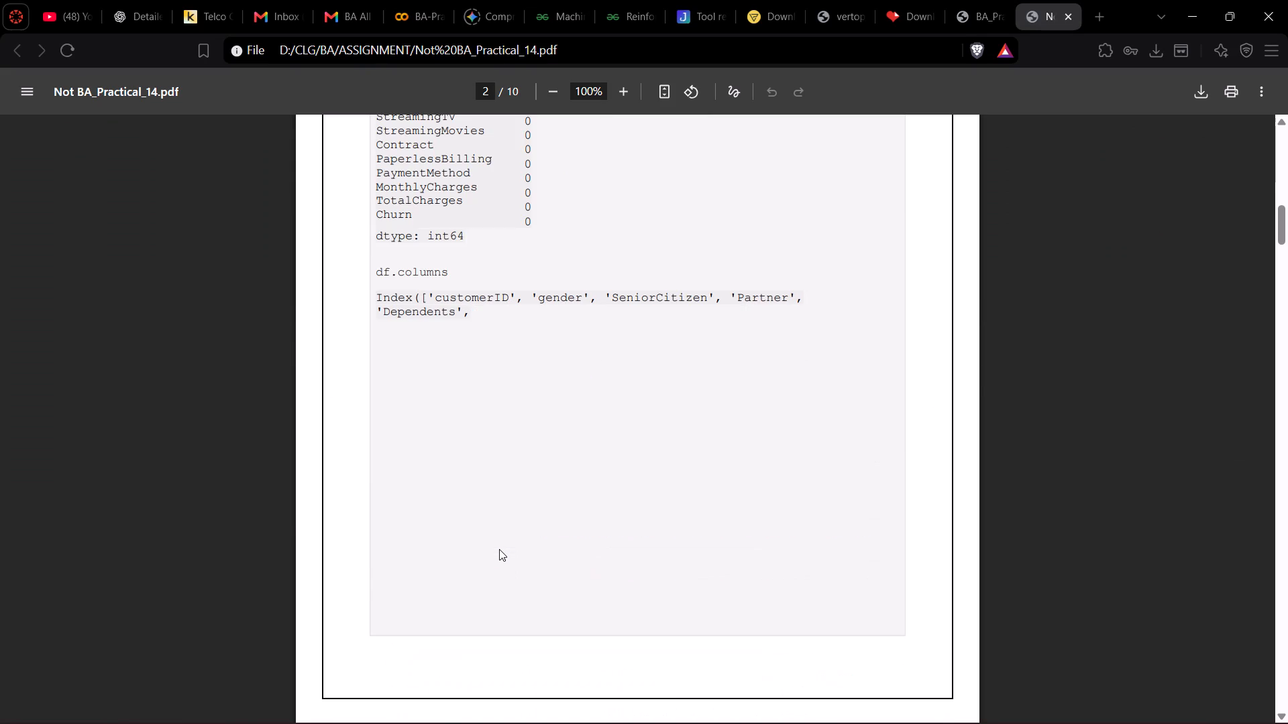
pyautogui.scroll(-3, 499, 549)
pyautogui.hotkey('alt', 'Tab')
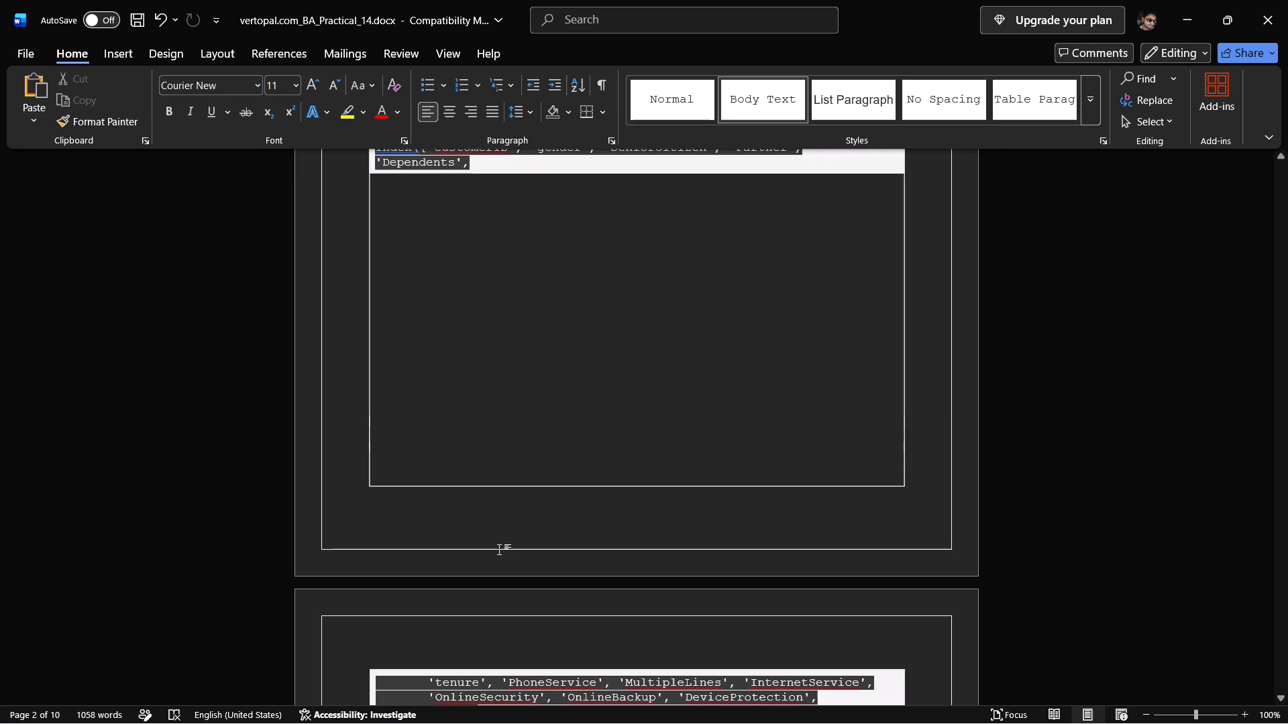
pyautogui.scroll(-5, 499, 549)
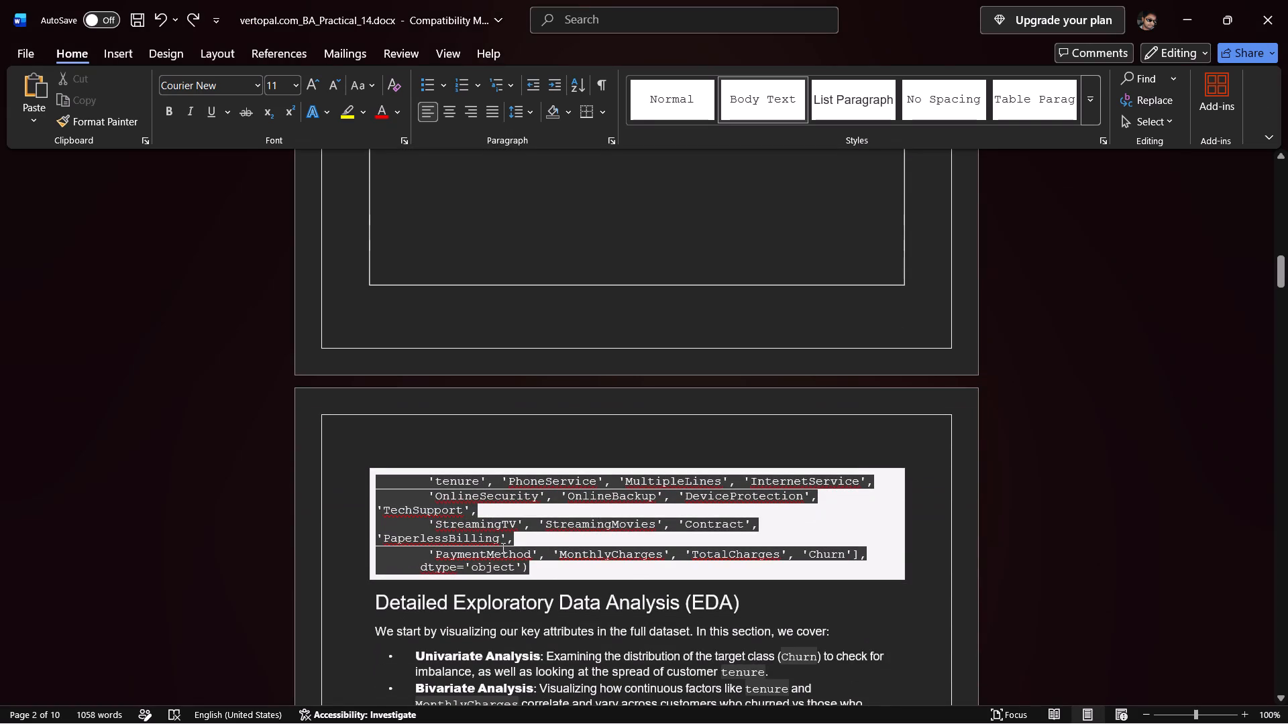
pyautogui.hotkey('alt', 'Tab')
pyautogui.scroll(5, 504, 546)
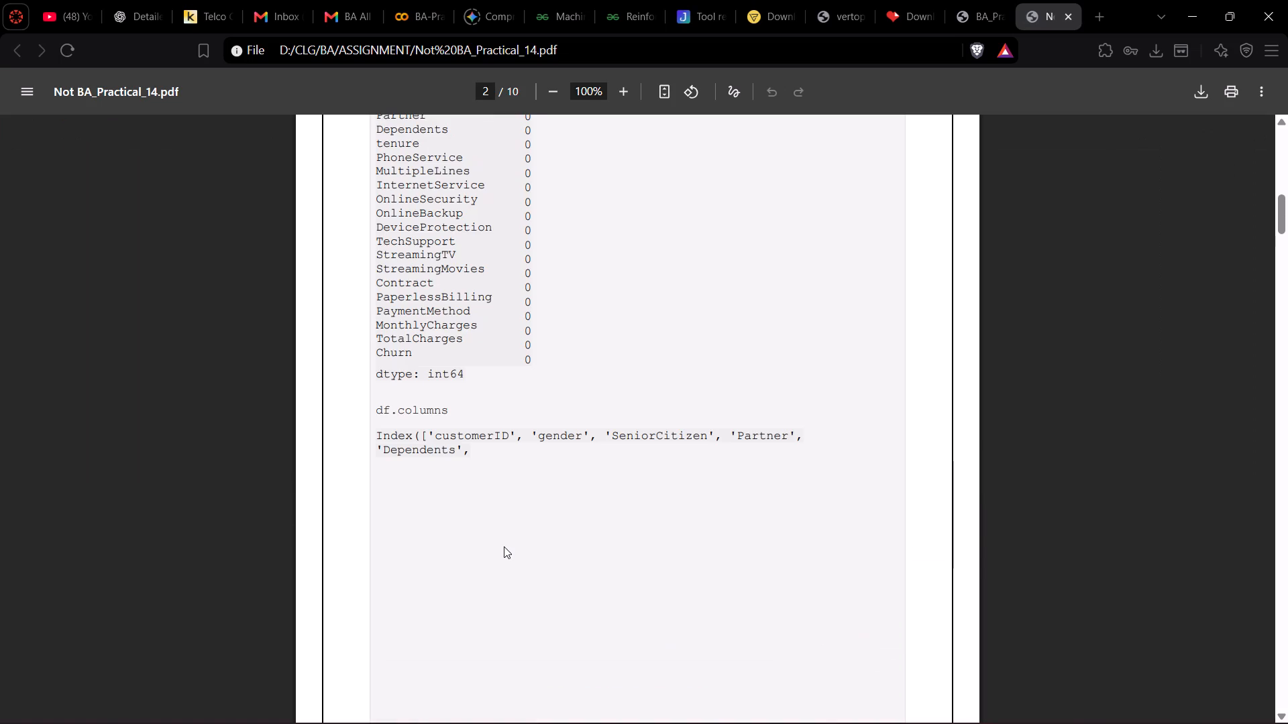
pyautogui.hotkey('alt', 'Tab')
pyautogui.scroll(-1, 504, 546)
pyautogui.hotkey('alt', 'Tab')
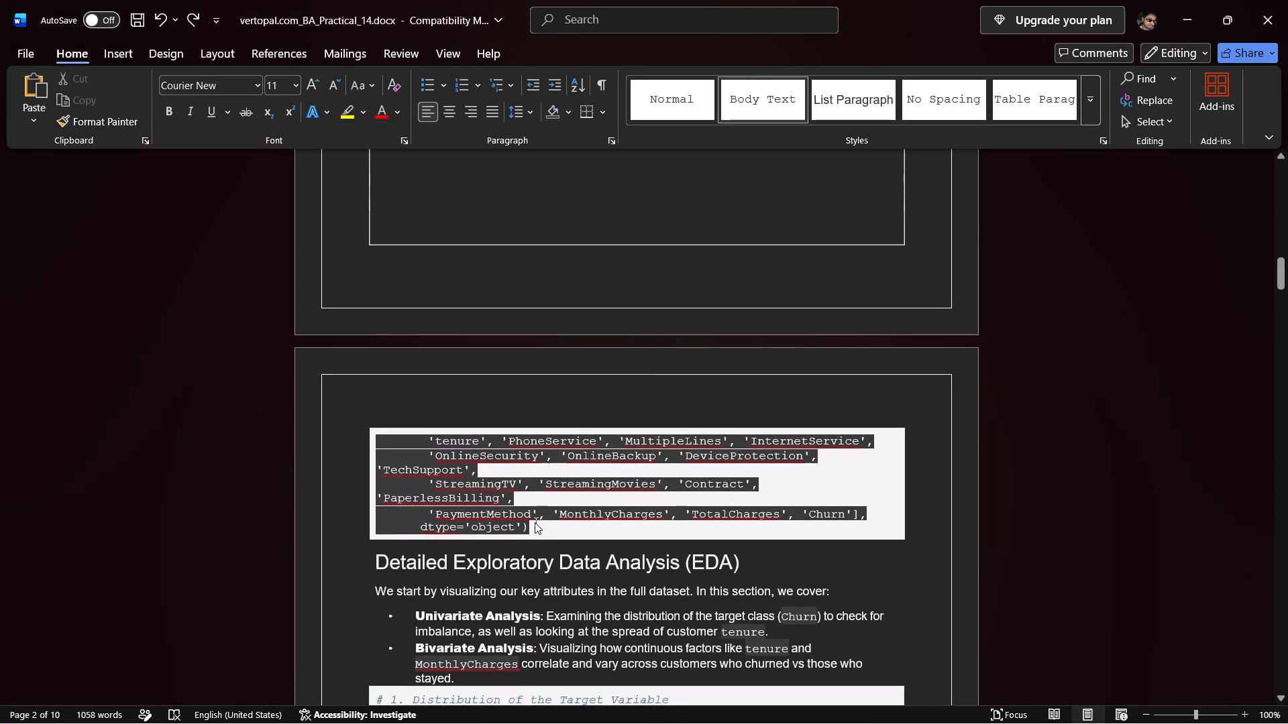
pyautogui.hotkey('alt', 'Tab')
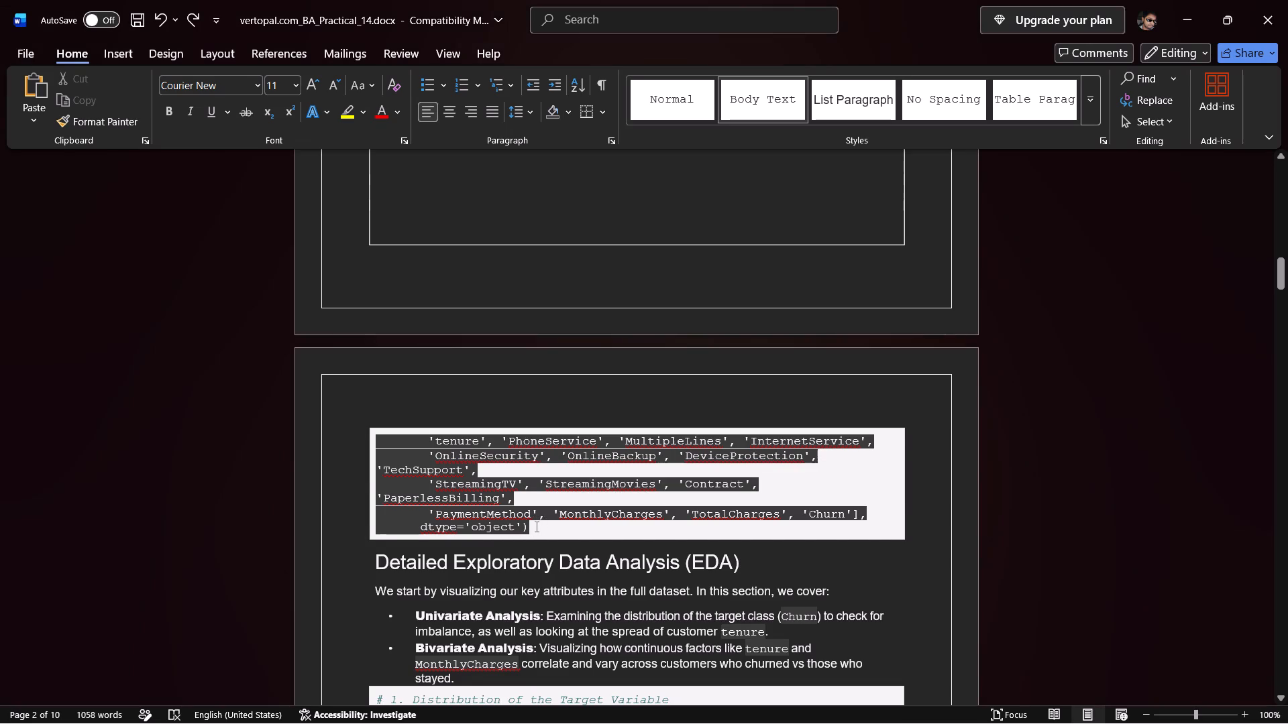
# Move the df.columns continuation box from the top of page 3 to page 2, just below the 'Dependents', line.
pyautogui.moveTo(535, 526); pyautogui.dragTo(429, 446)
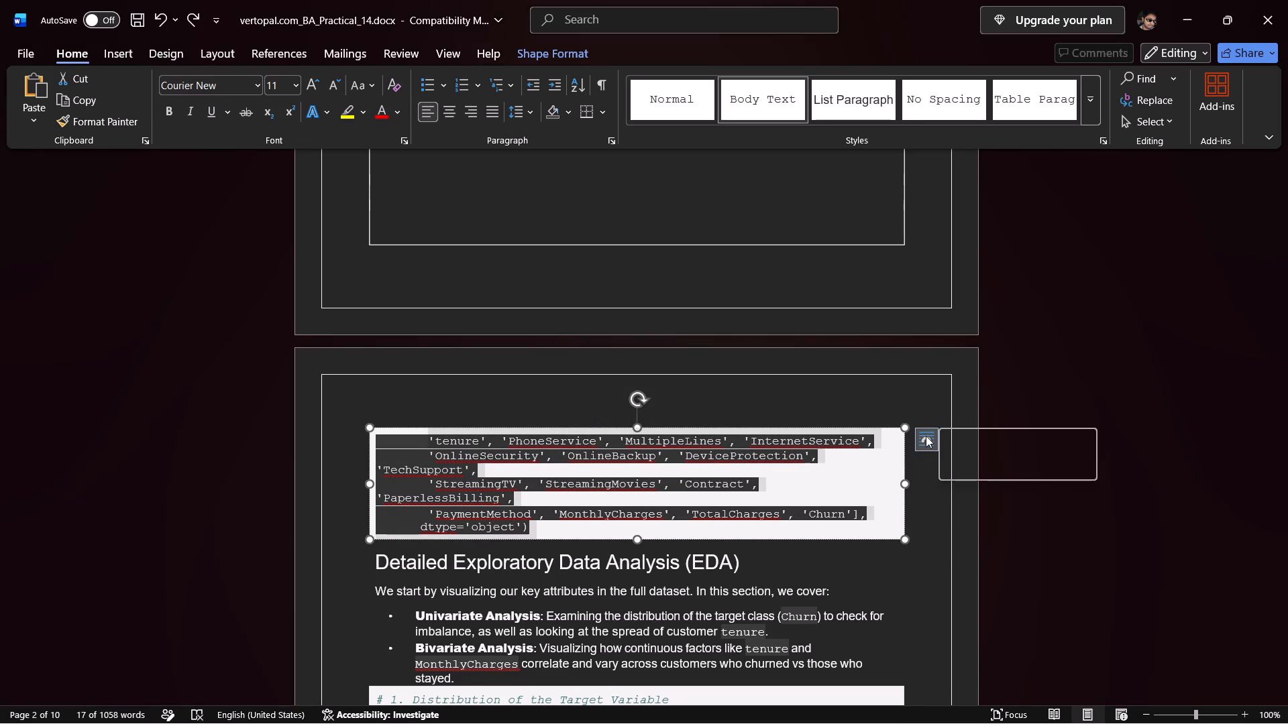
pyautogui.scroll(4, 893, 465)
pyautogui.scroll(3, 811, 654)
pyautogui.scroll(-1, 755, 684)
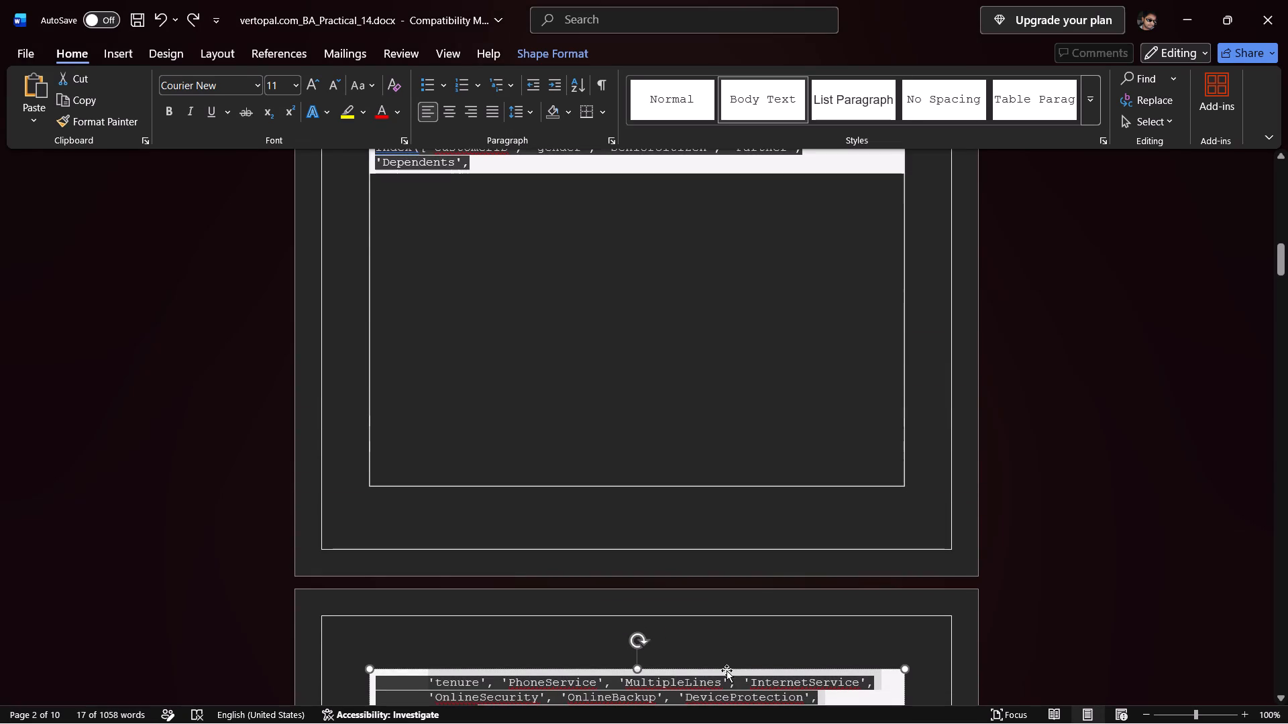
pyautogui.moveTo(655, 664); pyautogui.dragTo(649, 354)
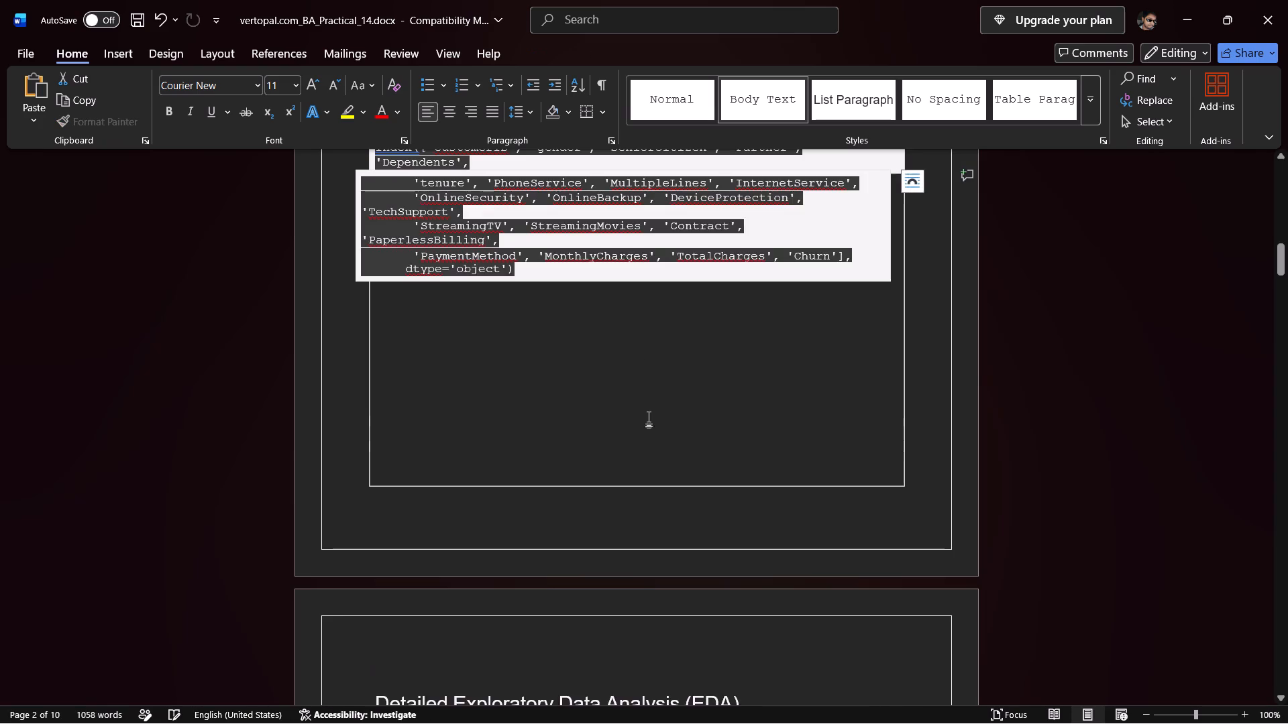
# Nudge the light background shape behind the page 2 output slightly to the right.
pyautogui.scroll(3, 650, 420)
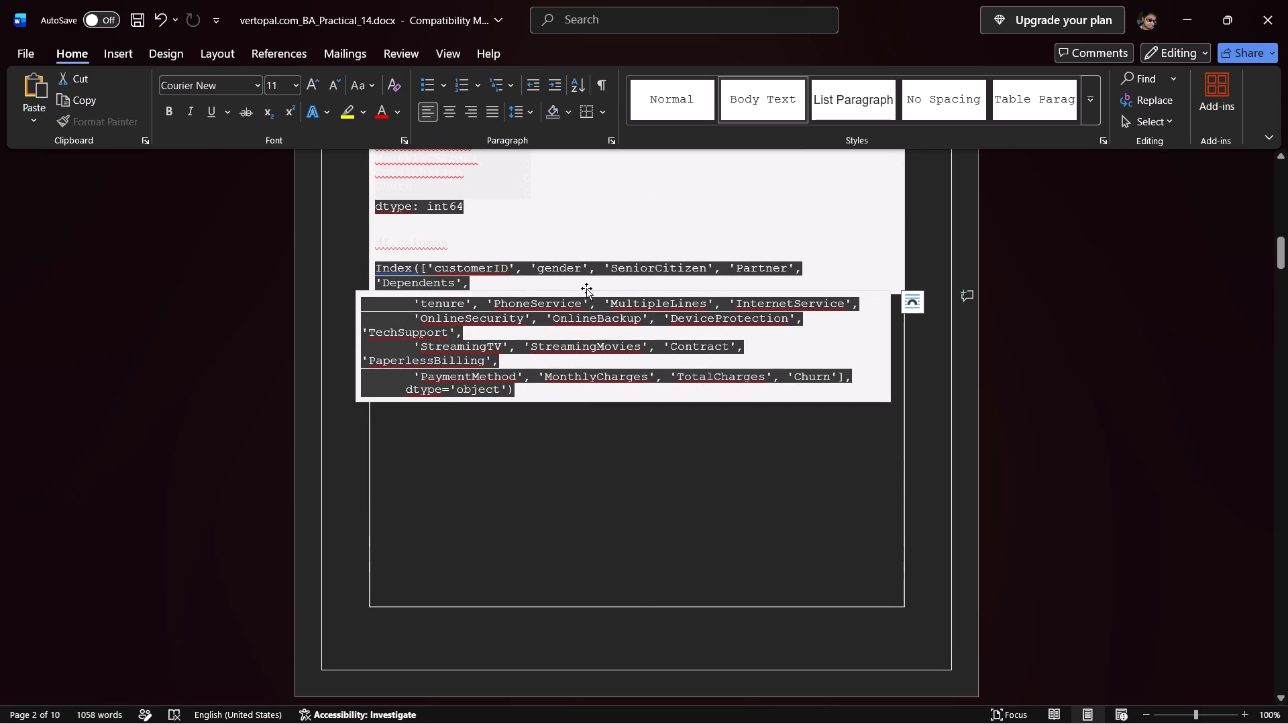
pyautogui.moveTo(586, 288); pyautogui.dragTo(592, 306)
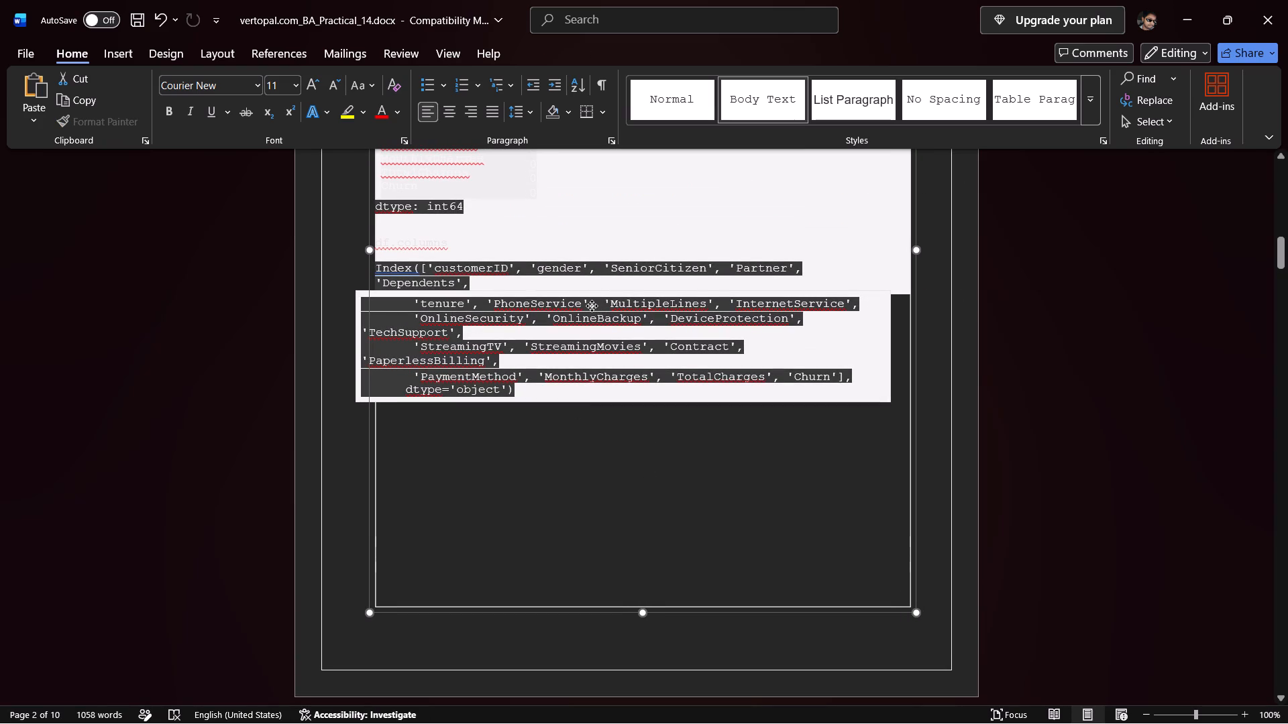
pyautogui.moveTo(592, 306); pyautogui.dragTo(589, 306)
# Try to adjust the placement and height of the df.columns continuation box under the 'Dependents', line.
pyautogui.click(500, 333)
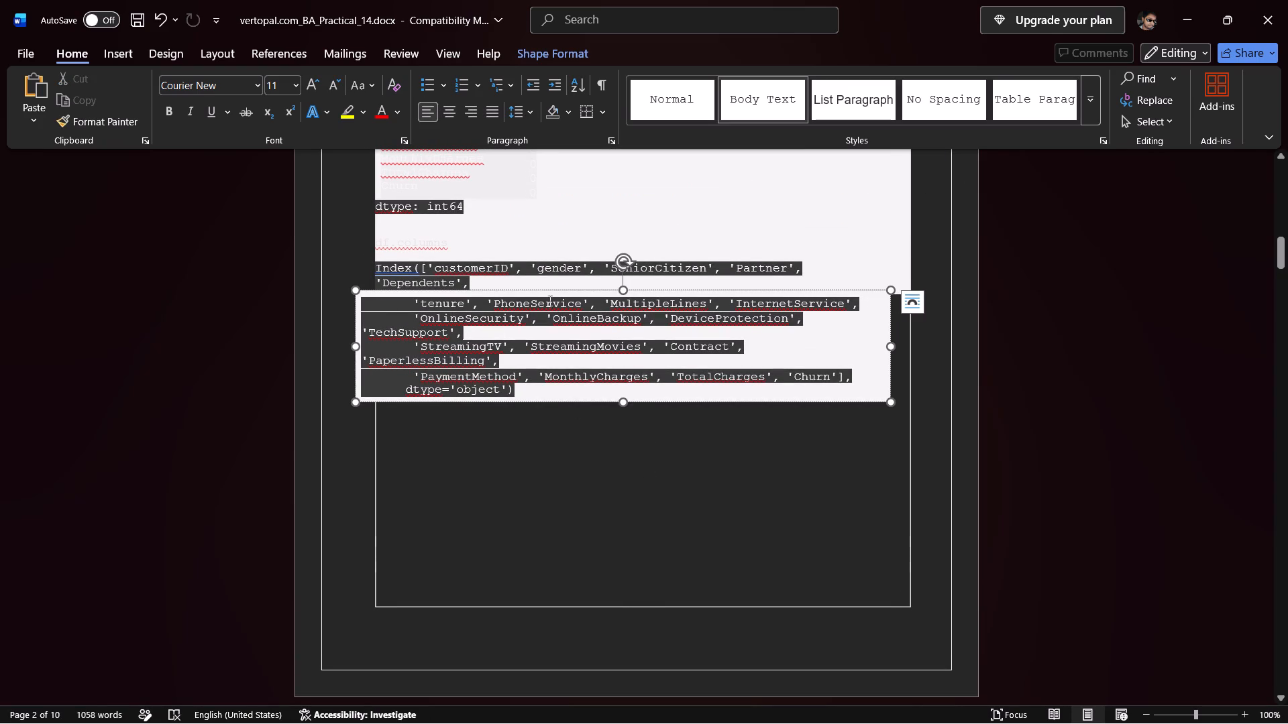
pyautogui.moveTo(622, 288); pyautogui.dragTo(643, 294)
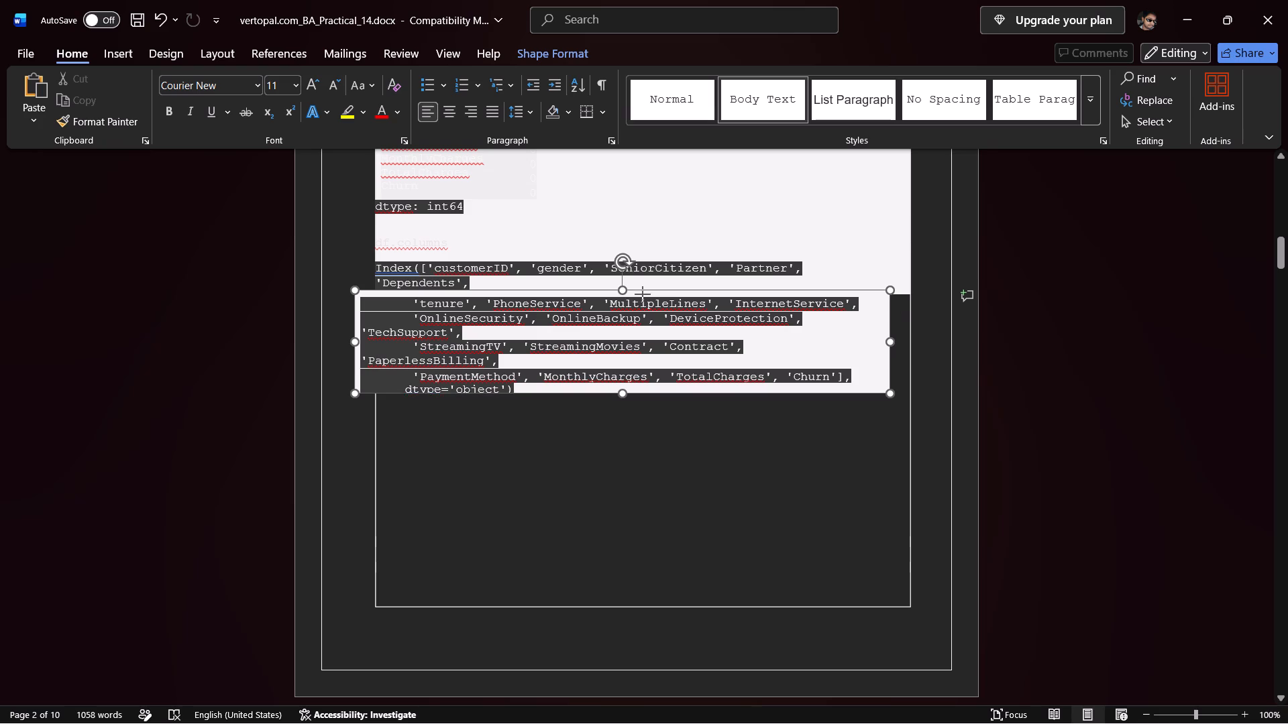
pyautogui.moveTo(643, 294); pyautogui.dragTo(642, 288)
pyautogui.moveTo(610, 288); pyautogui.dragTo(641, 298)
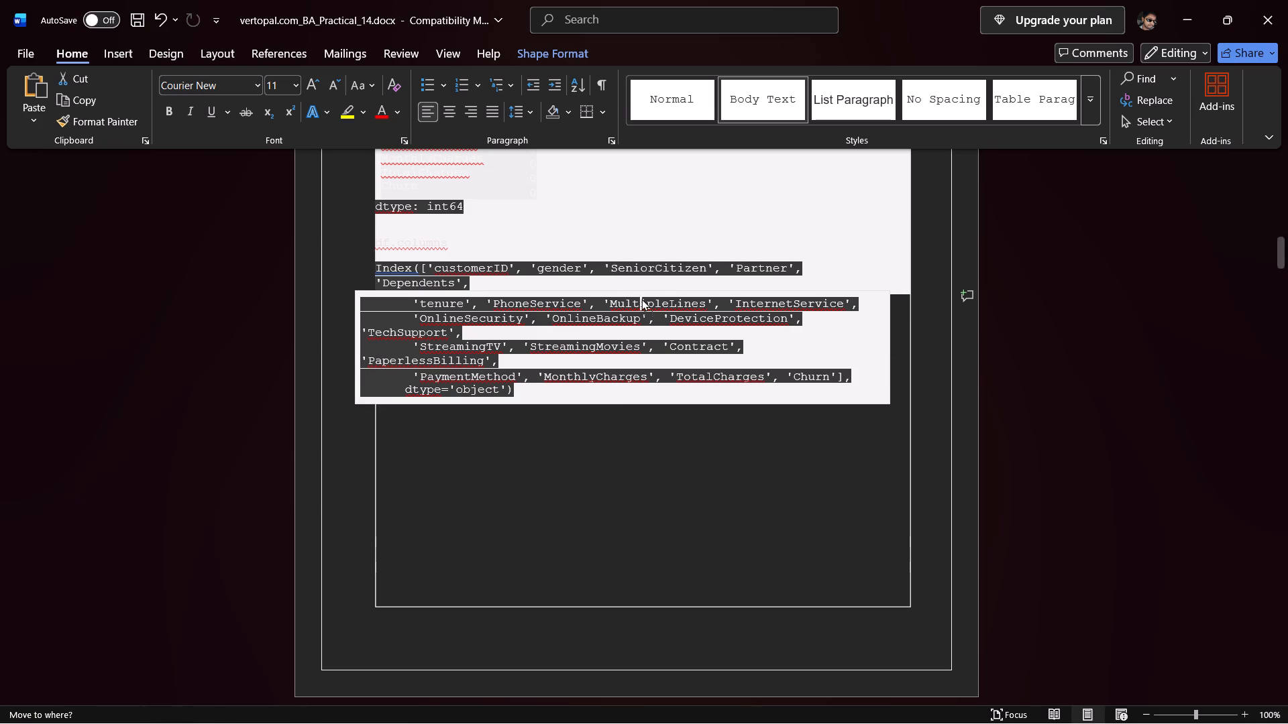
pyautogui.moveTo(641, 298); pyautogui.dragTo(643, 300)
# Set the df.columns continuation box to In Front of Text and centre it on the page directly below the 'Dependents', line.
pyautogui.click(925, 307)
pyautogui.click(859, 310)
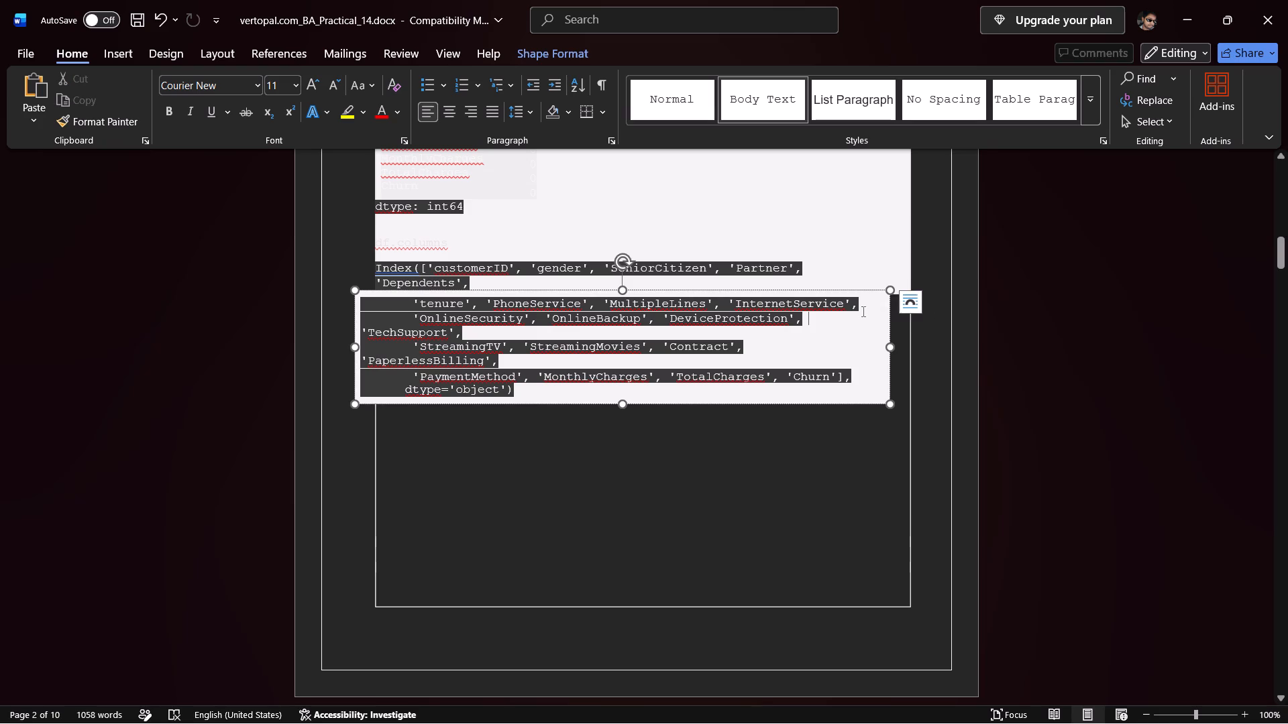
pyautogui.click(907, 310)
pyautogui.click(1029, 449)
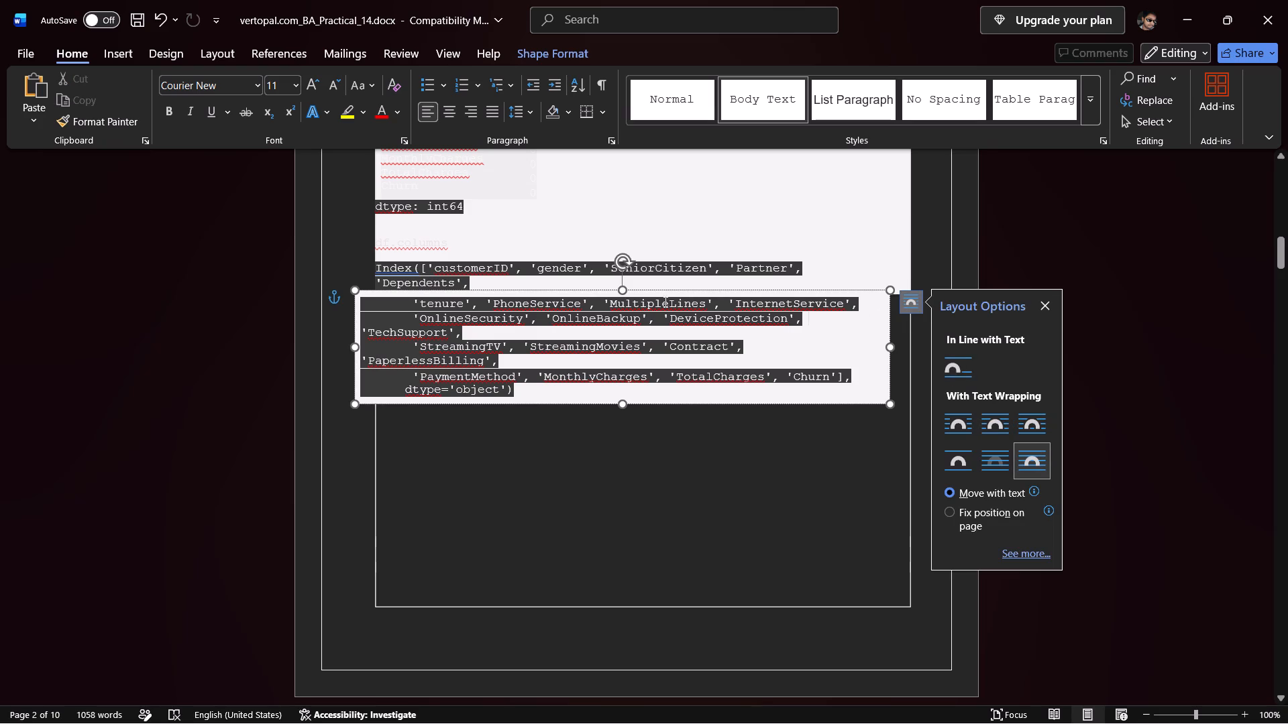
pyautogui.moveTo(657, 290); pyautogui.dragTo(683, 294)
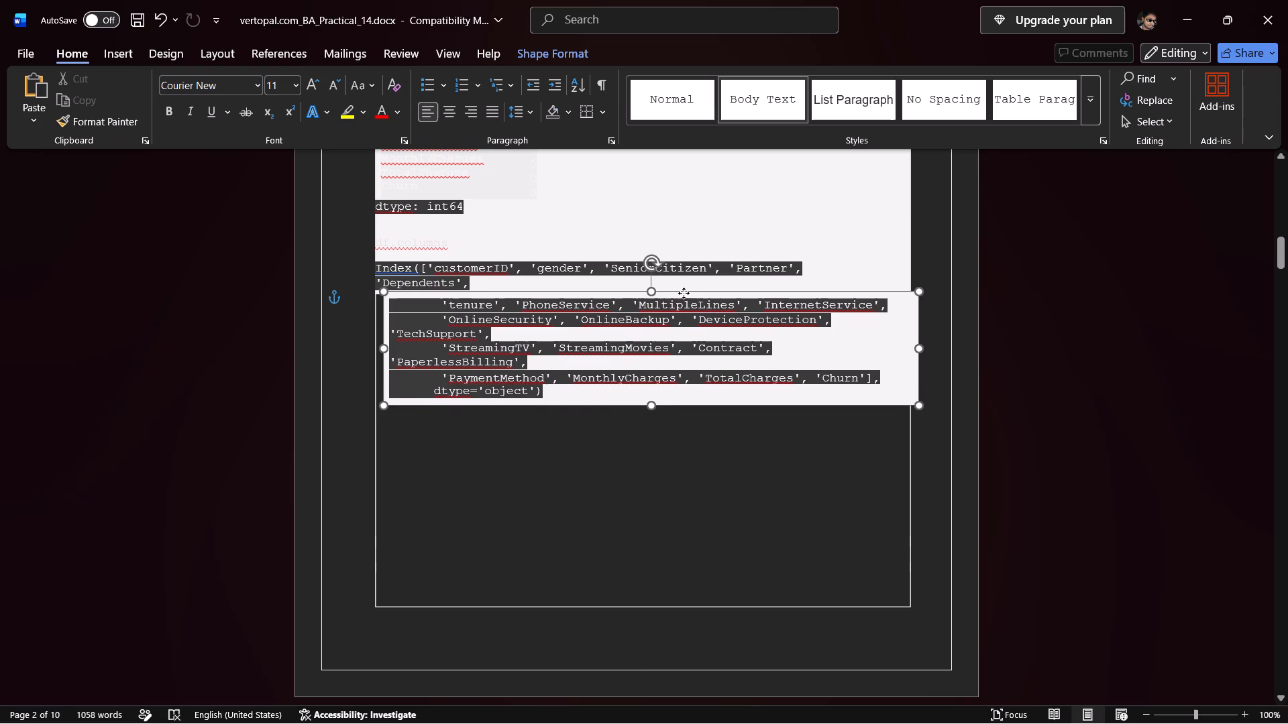
pyautogui.moveTo(683, 294); pyautogui.dragTo(676, 294)
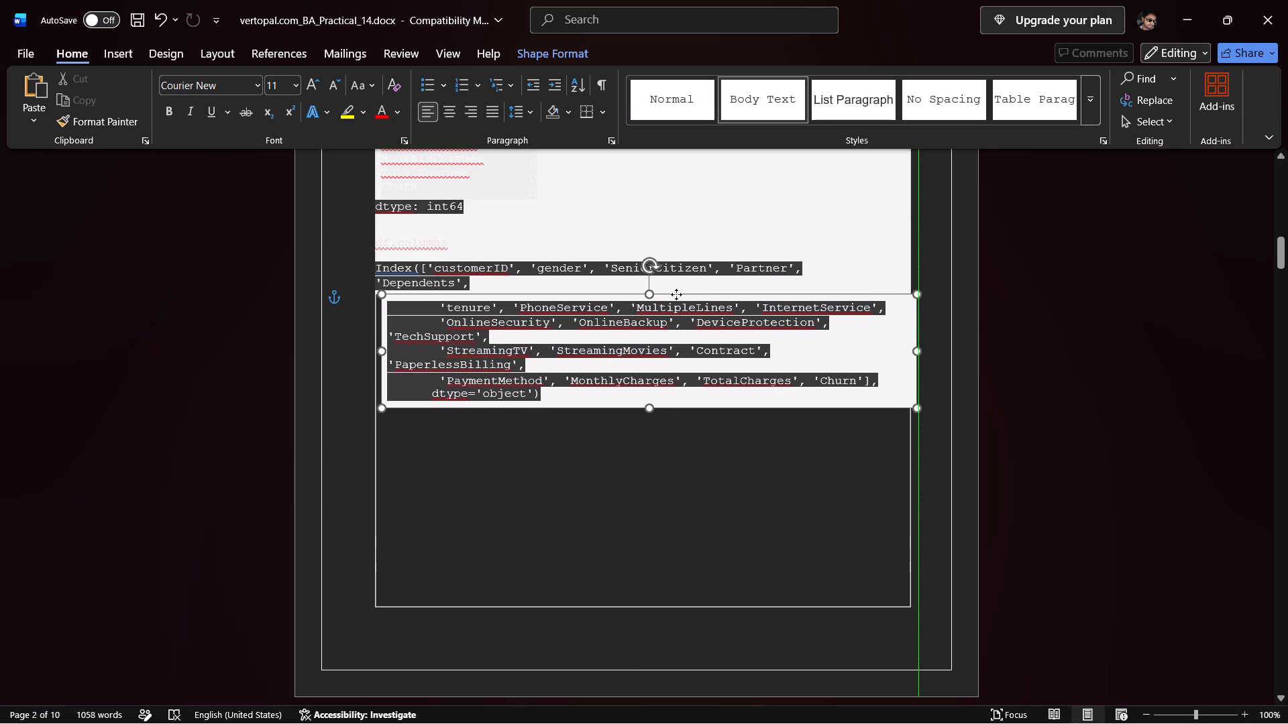
pyautogui.moveTo(676, 294); pyautogui.dragTo(671, 292)
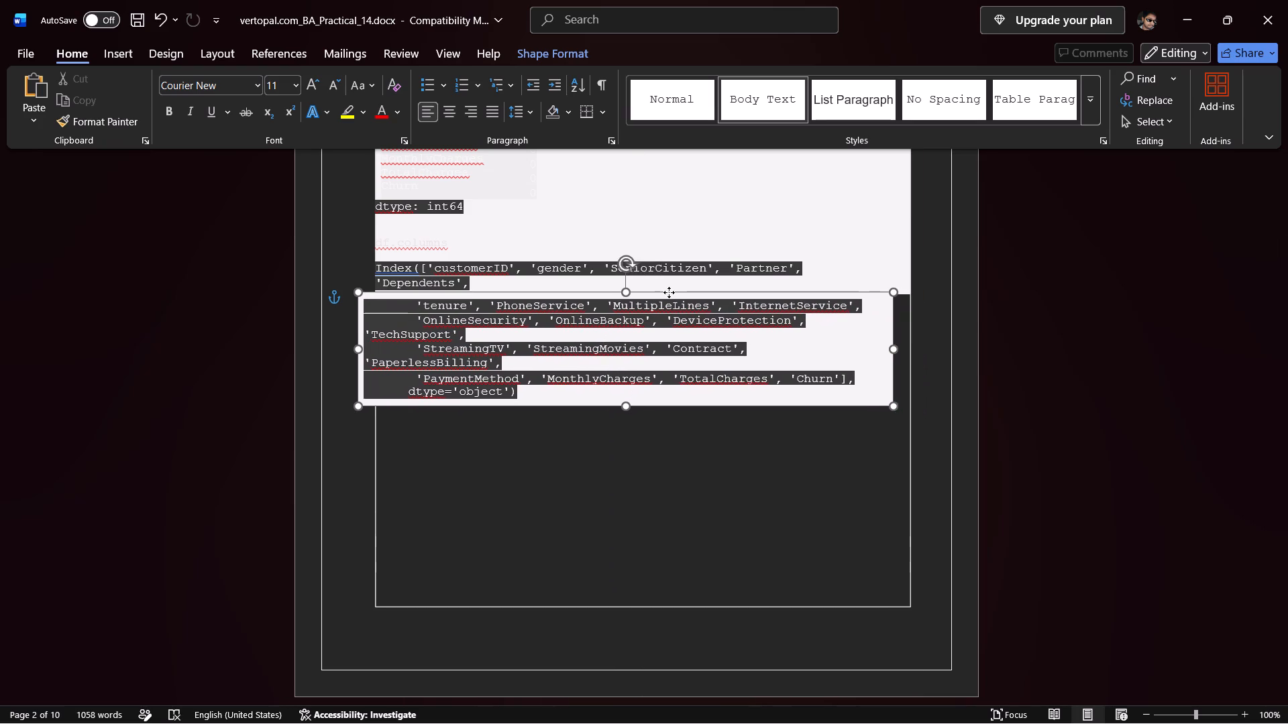
pyautogui.moveTo(671, 292); pyautogui.dragTo(680, 292)
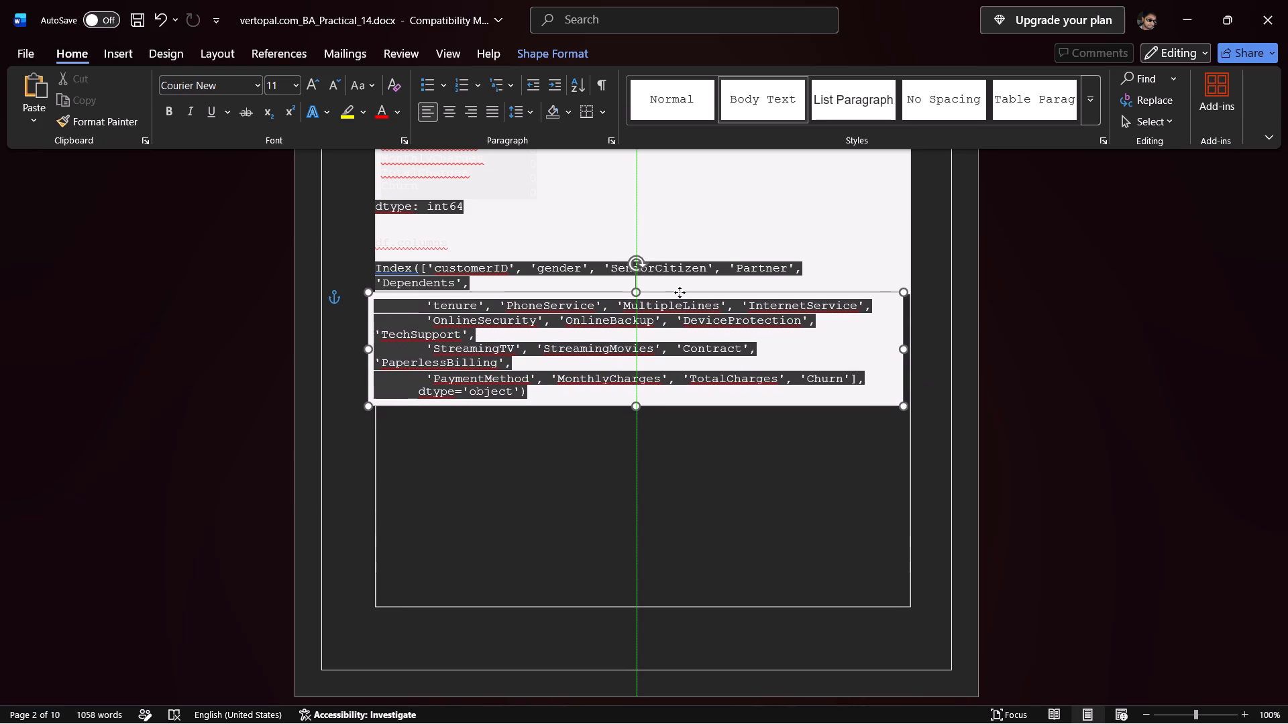
pyautogui.moveTo(680, 292); pyautogui.dragTo(683, 294)
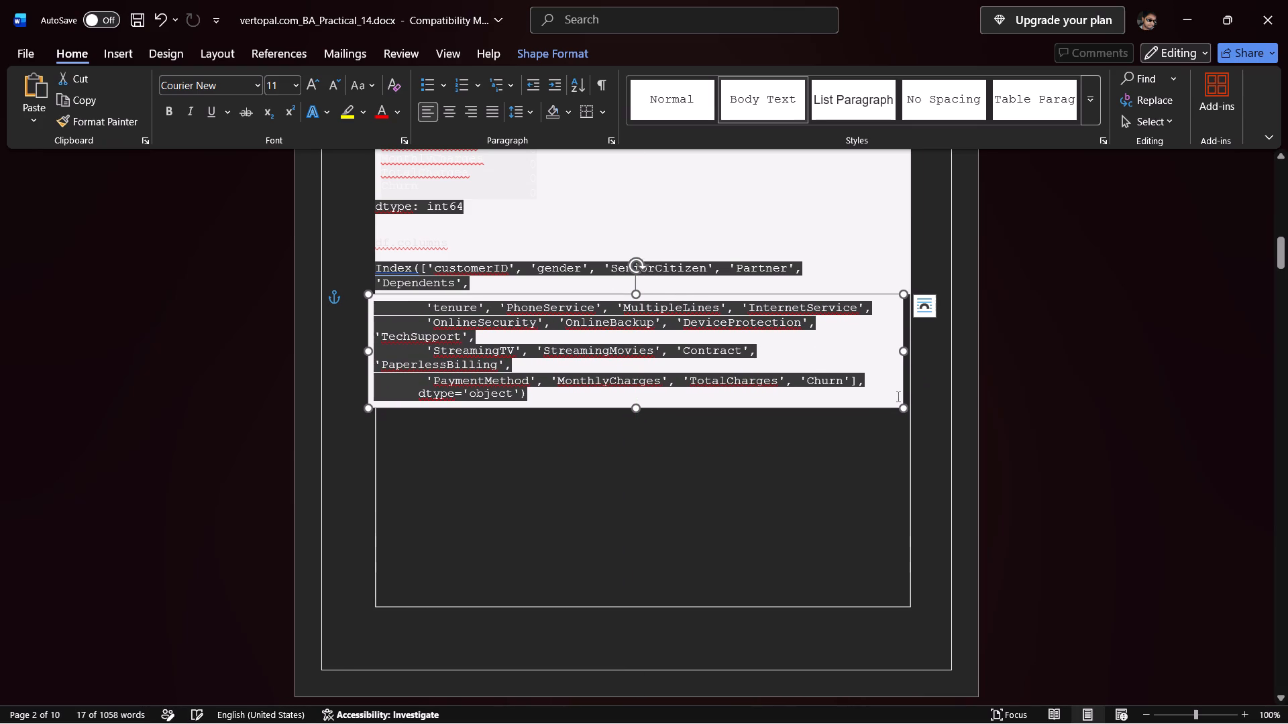
pyautogui.click(927, 411)
# Examine pages 3 to 5 of the Word document for layout problems, checking the exported PDF's page 2 along the way.
pyautogui.scroll(-12, 928, 412)
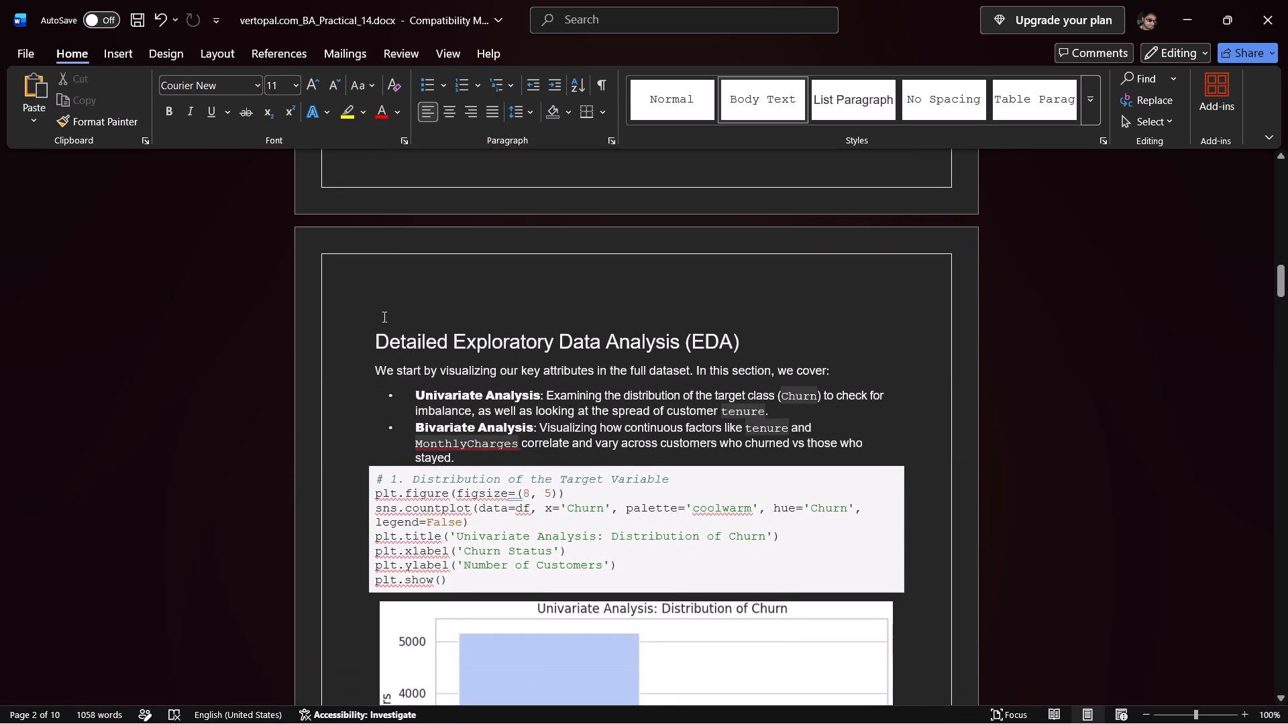
pyautogui.scroll(-14, 405, 324)
pyautogui.hotkey('alt', 'Tab')
pyautogui.scroll(-5, 410, 324)
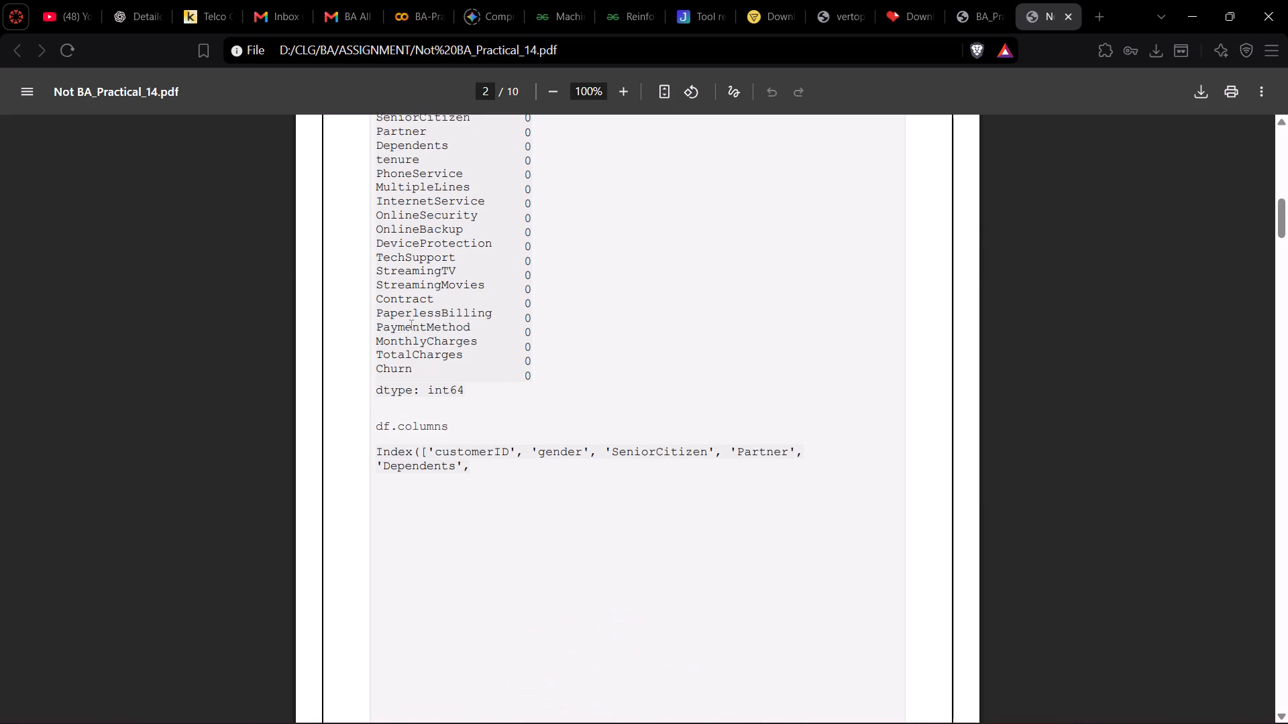
pyautogui.scroll(-3, 410, 324)
pyautogui.hotkey('alt', 'Tab')
pyautogui.scroll(-16, 410, 324)
pyautogui.scroll(-8, 410, 324)
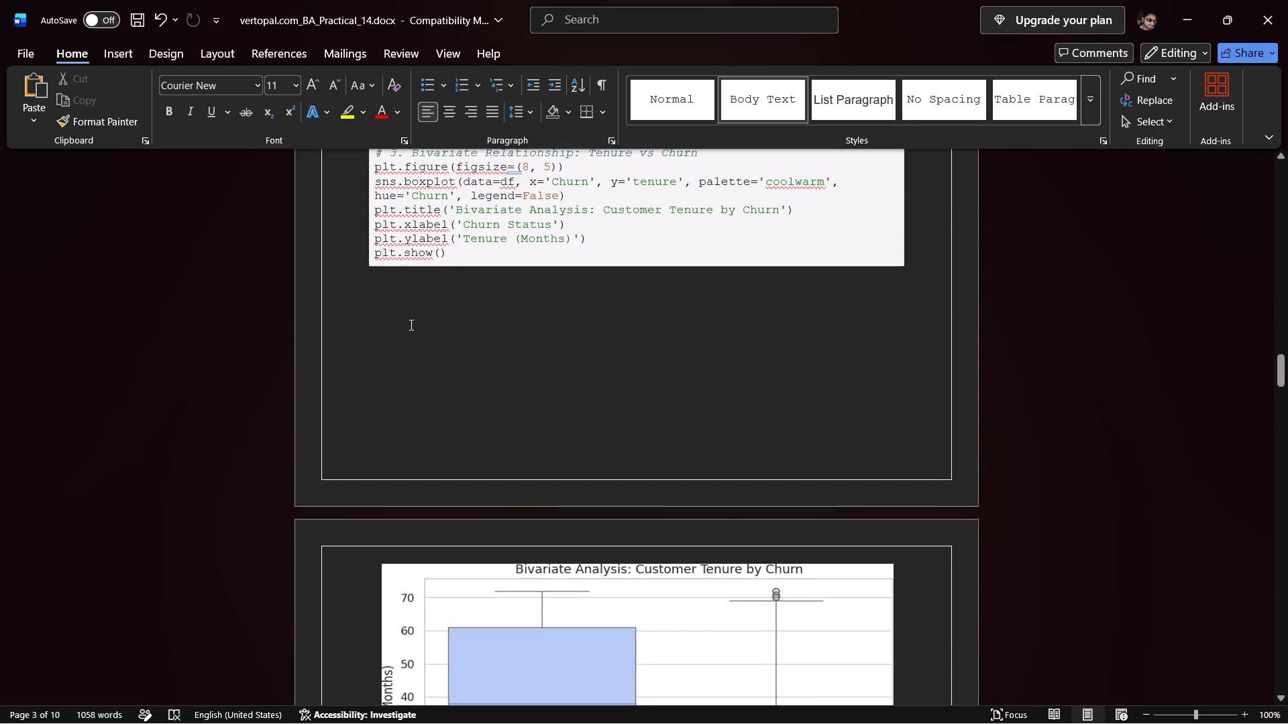
pyautogui.scroll(-16, 410, 324)
pyautogui.click(582, 438)
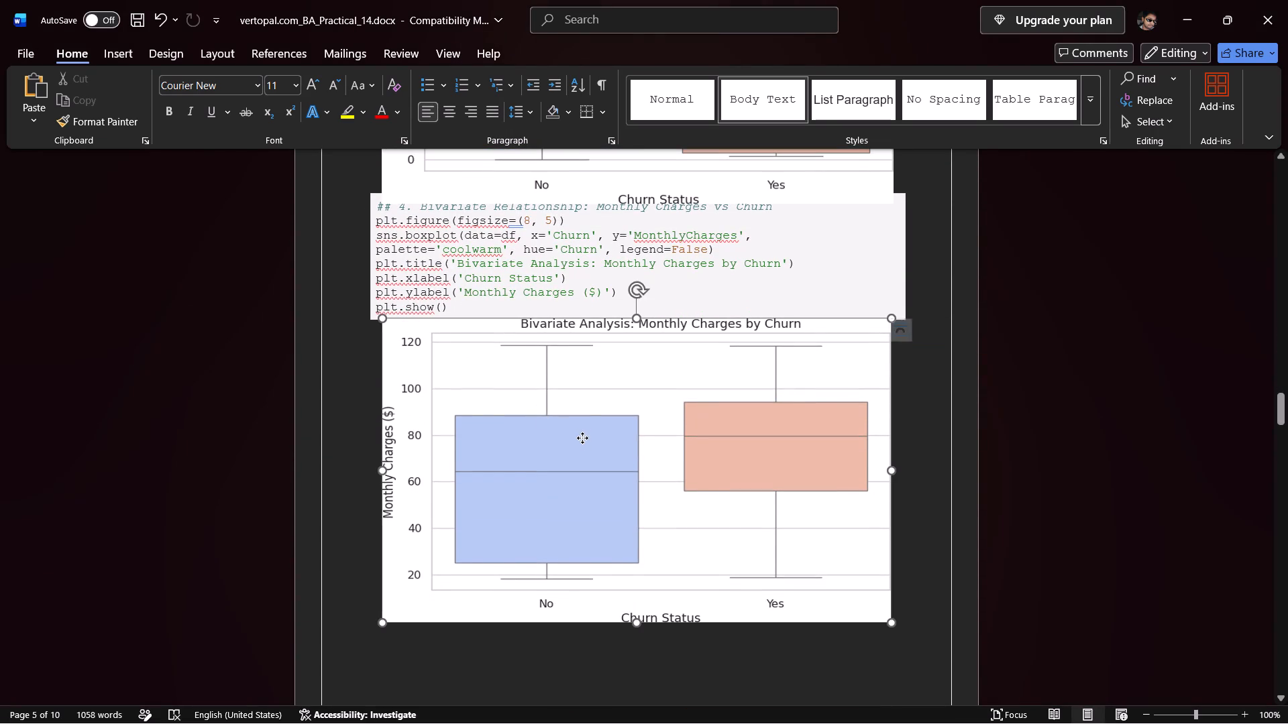
# Examine the exported PDF from page 4 to the Data Preprocessing & Feature Engineering page for gaps and overlaps.
pyautogui.hotkey('alt', 'Tab')
pyautogui.scroll(-12, 584, 404)
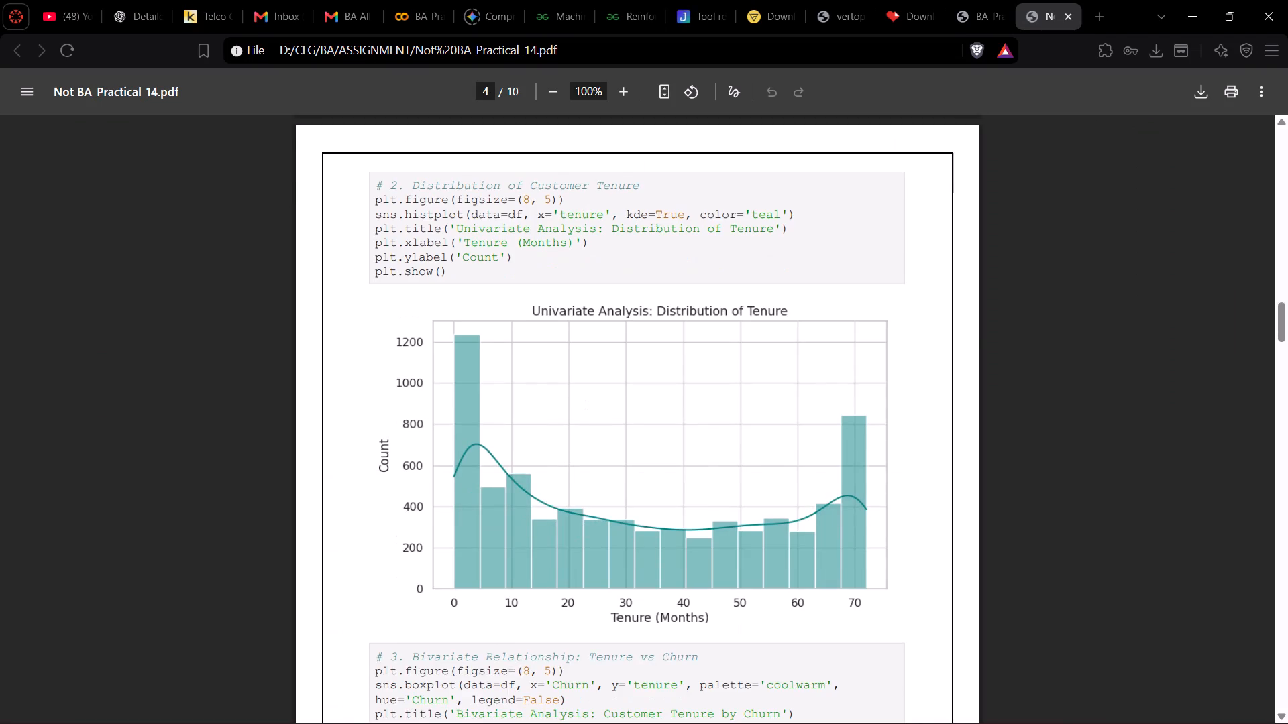
pyautogui.scroll(-10, 584, 404)
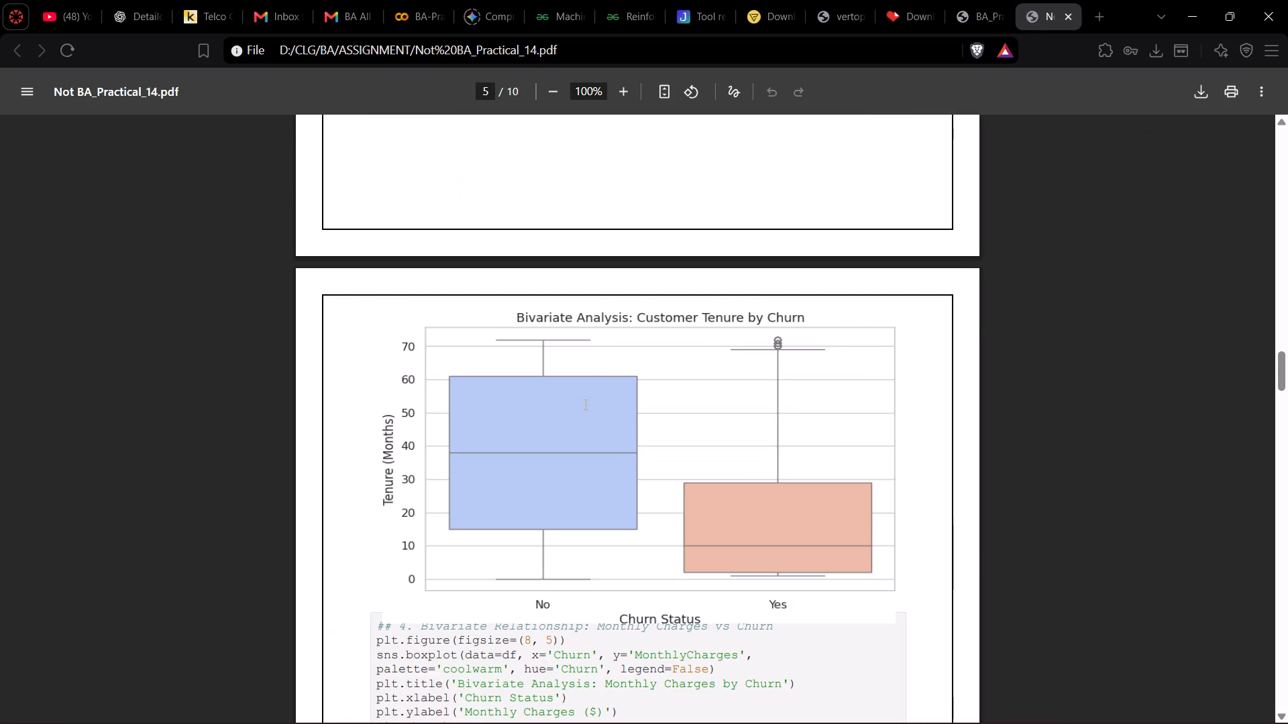
pyautogui.scroll(-15, 584, 404)
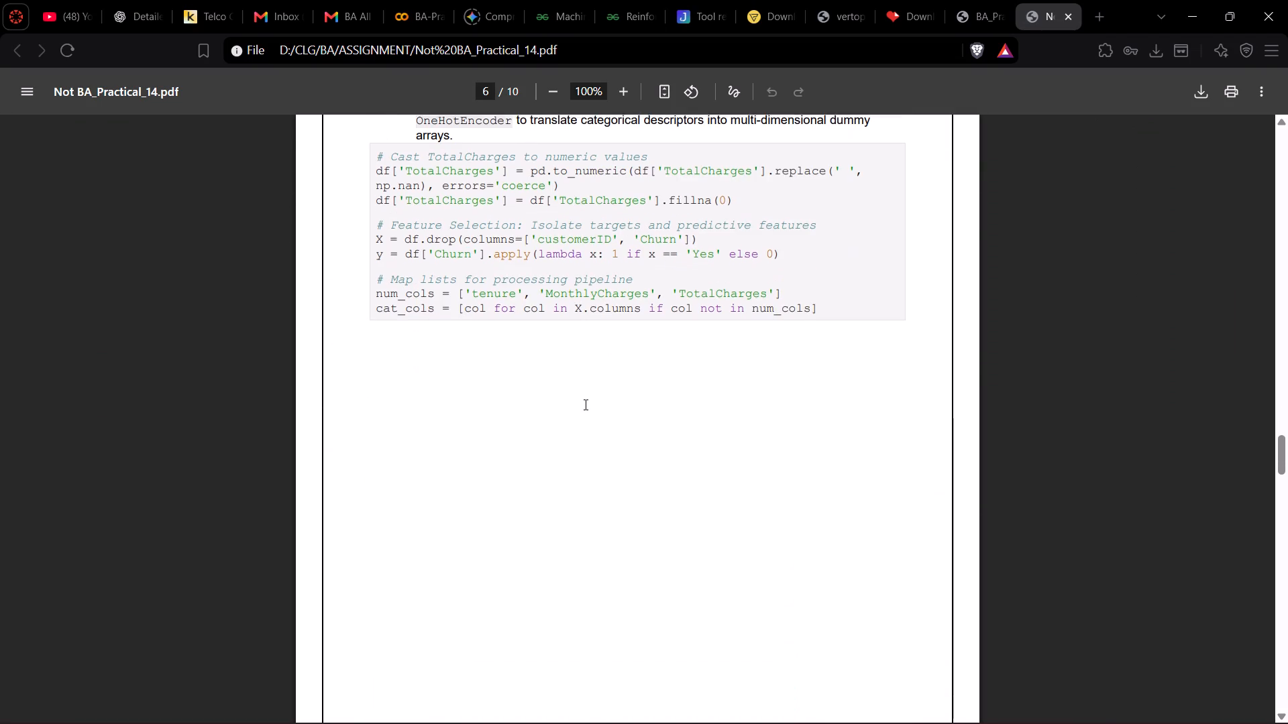
pyautogui.scroll(-7, 584, 404)
pyautogui.scroll(11, 584, 404)
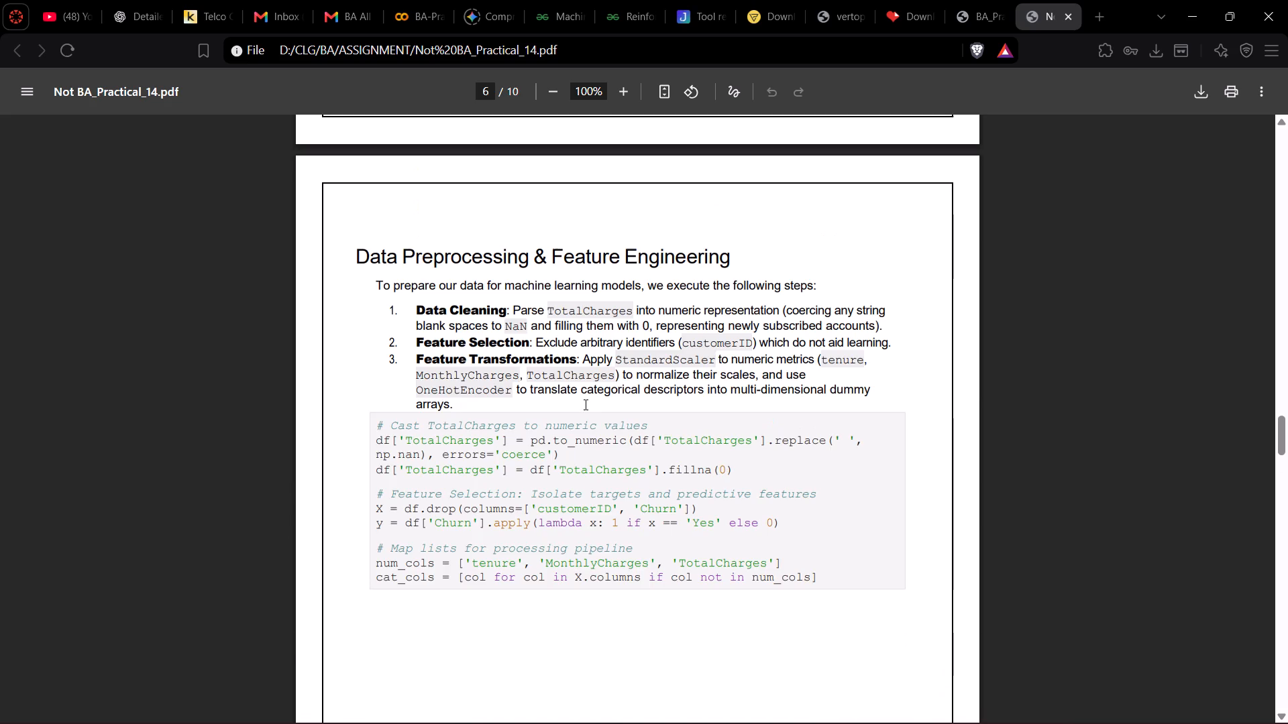
pyautogui.scroll(6, 584, 404)
pyautogui.scroll(-6, 584, 404)
# Compare the Data Preprocessing & Feature Engineering page in Word with the same page in the exported PDF.
pyautogui.hotkey('alt', 'Tab')
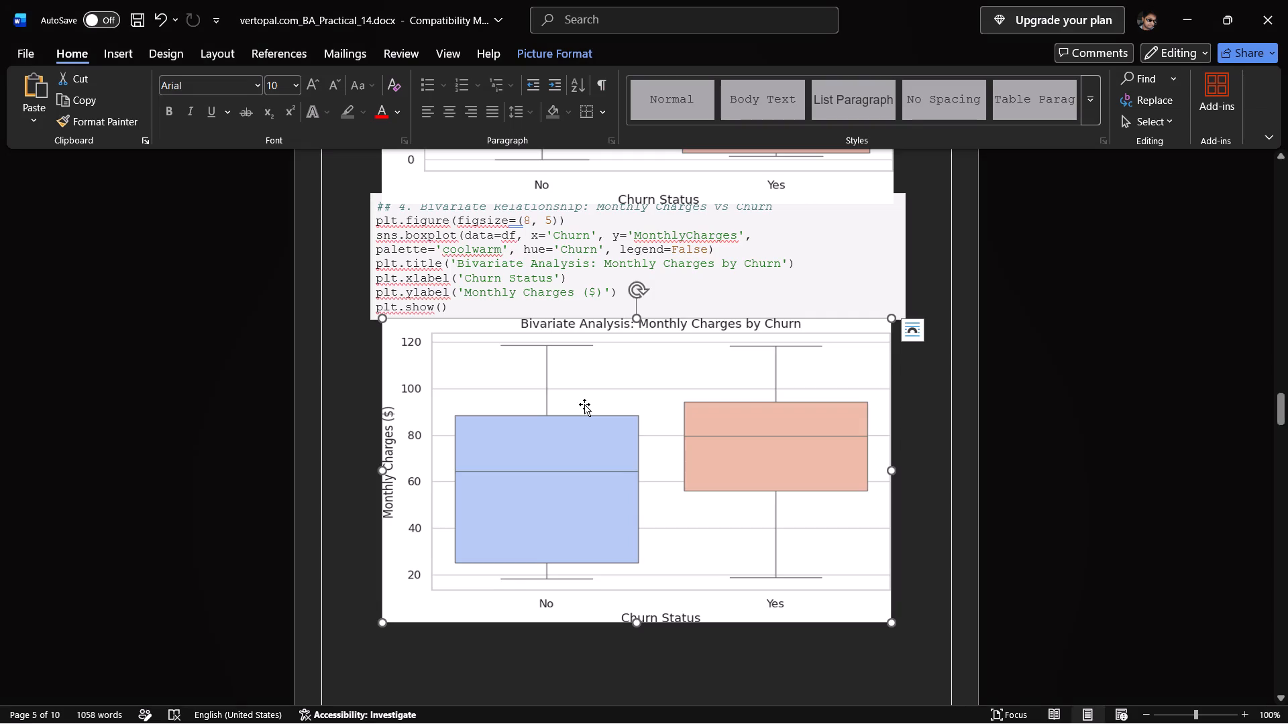
pyautogui.scroll(-16, 584, 404)
pyautogui.scroll(-8, 584, 404)
pyautogui.scroll(2, 584, 404)
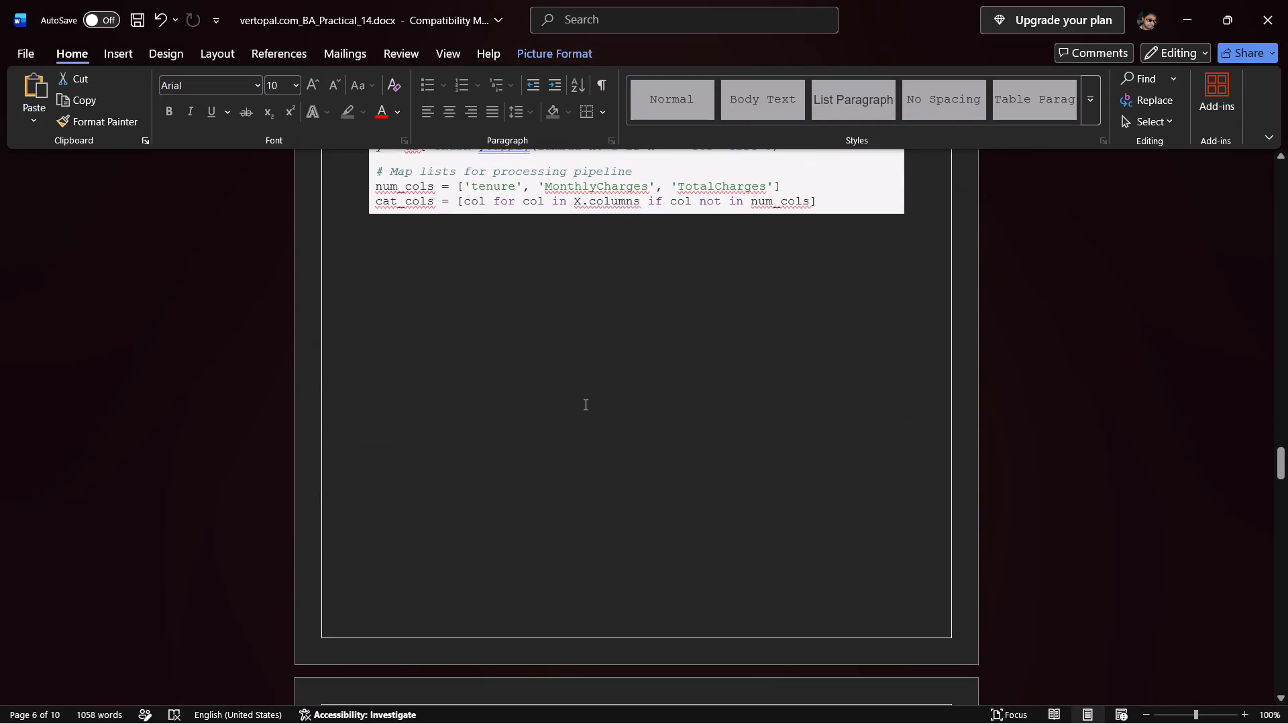
pyautogui.scroll(8, 584, 404)
pyautogui.hotkey('alt', 'Tab')
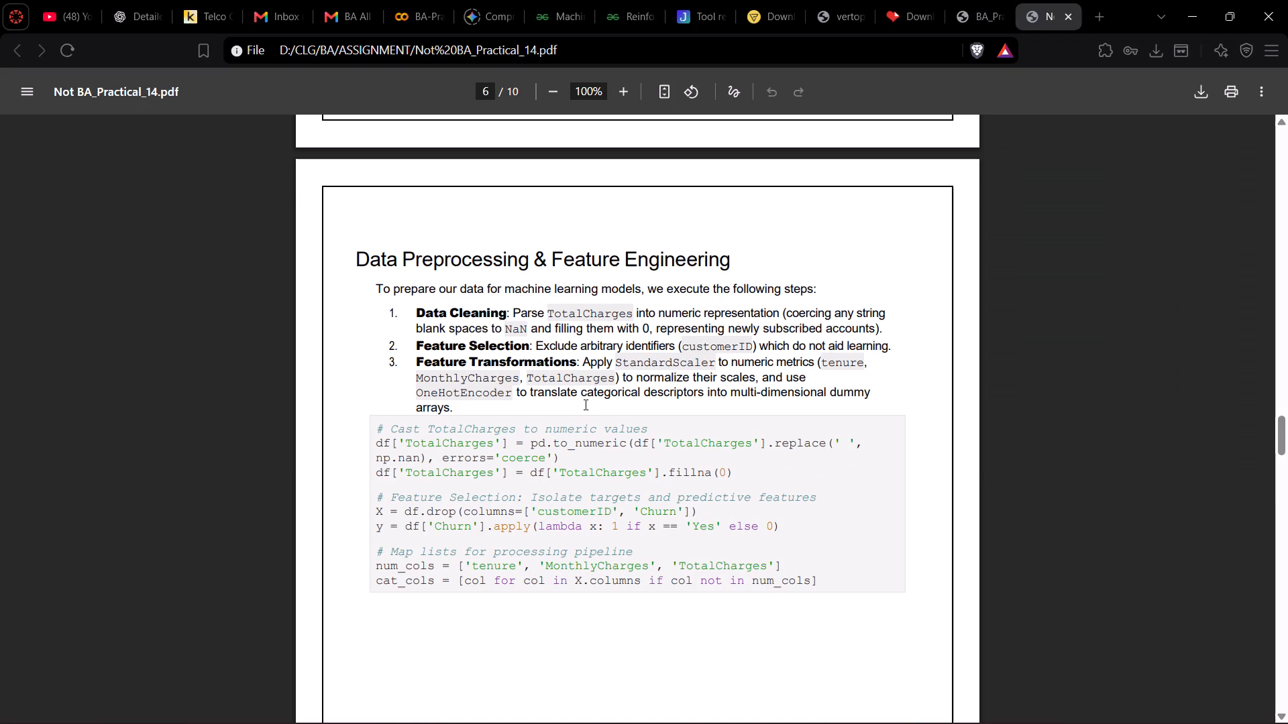
pyautogui.scroll(-7, 584, 404)
pyautogui.hotkey('alt', 'Tab')
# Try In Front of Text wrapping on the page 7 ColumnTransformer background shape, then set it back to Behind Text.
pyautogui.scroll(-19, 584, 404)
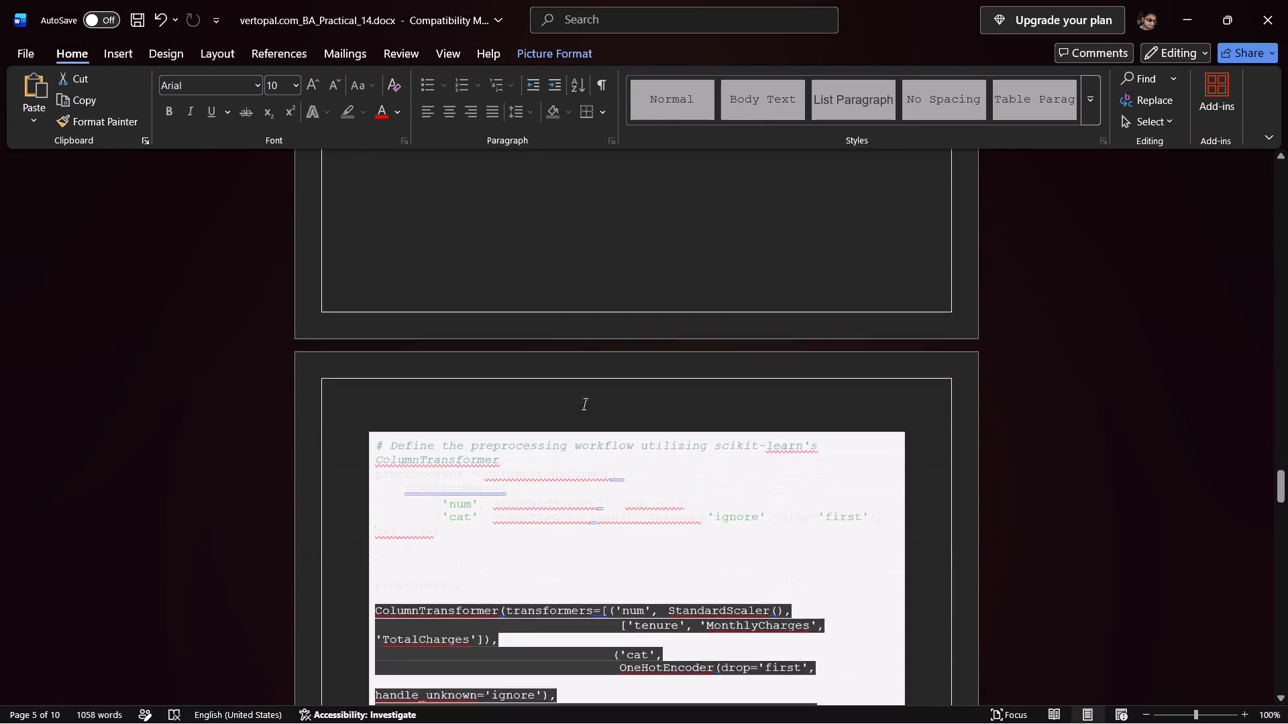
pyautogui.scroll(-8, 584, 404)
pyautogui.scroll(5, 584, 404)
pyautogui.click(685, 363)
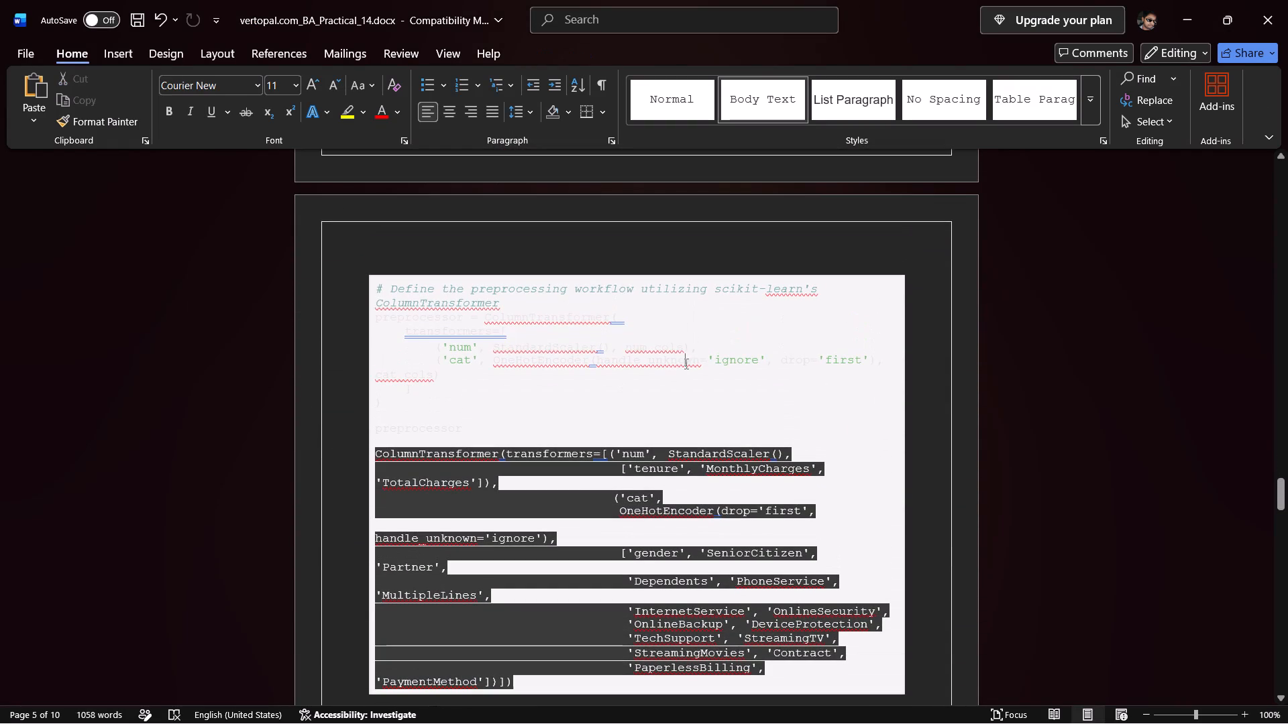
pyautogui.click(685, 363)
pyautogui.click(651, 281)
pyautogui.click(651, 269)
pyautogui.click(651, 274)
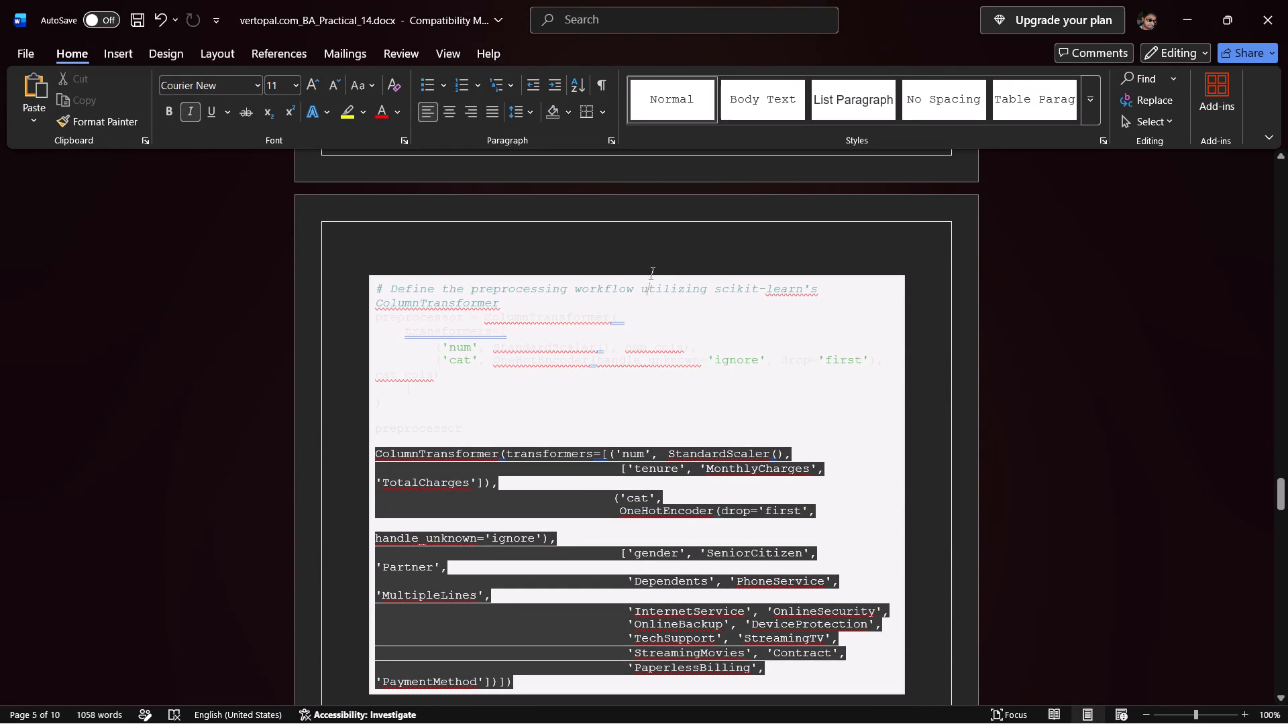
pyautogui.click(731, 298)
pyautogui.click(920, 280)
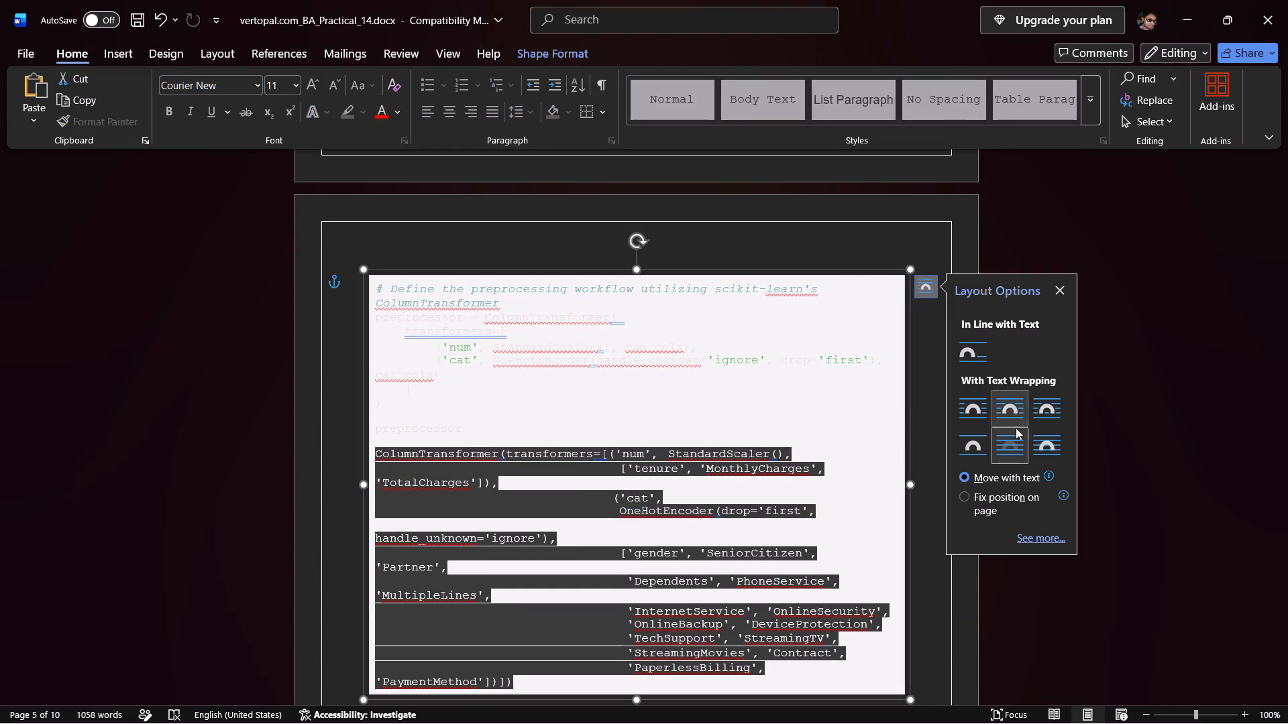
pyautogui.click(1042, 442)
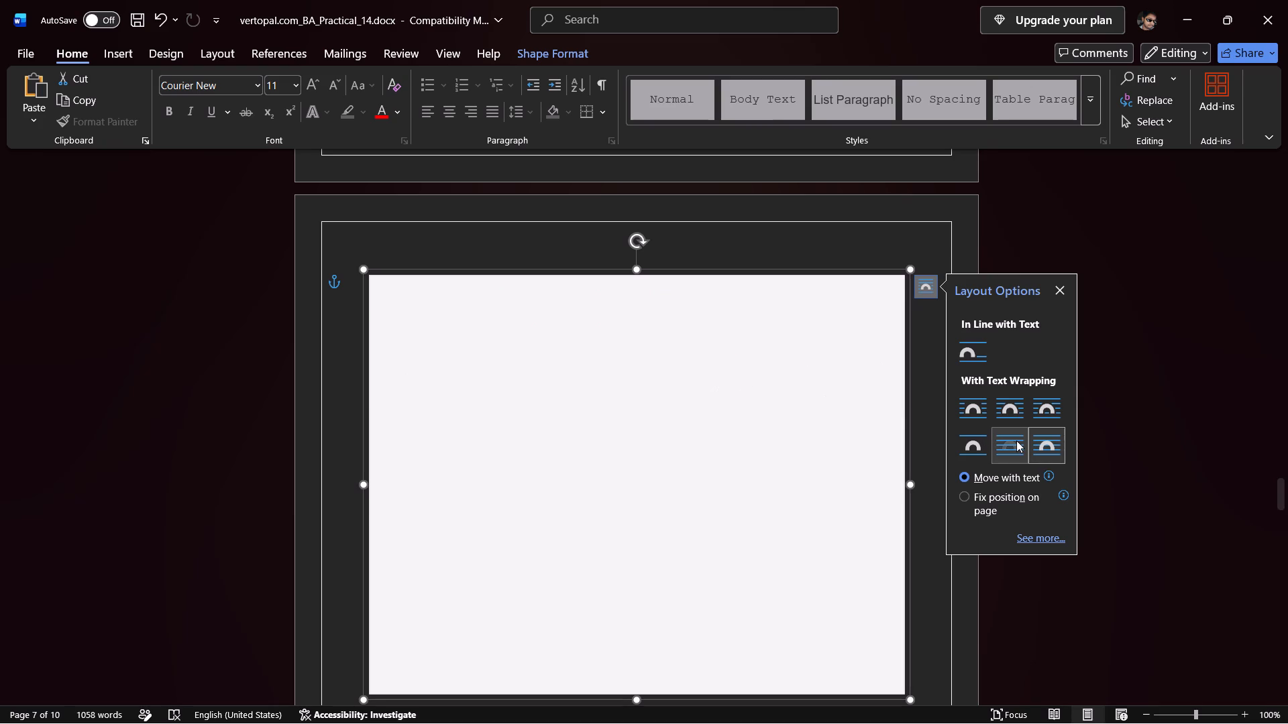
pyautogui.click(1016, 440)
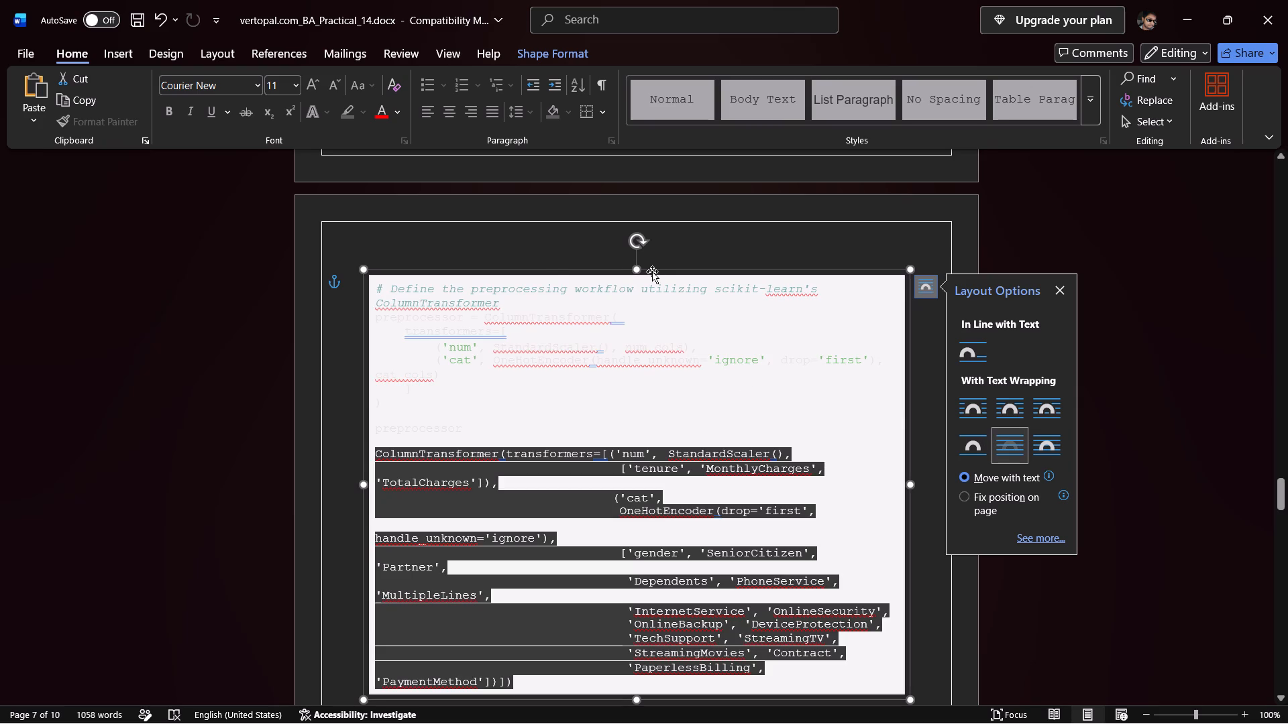
# Lower the top edge of the page 7 ColumnTransformer background shape slightly, to about its first comment line.
pyautogui.click(637, 272)
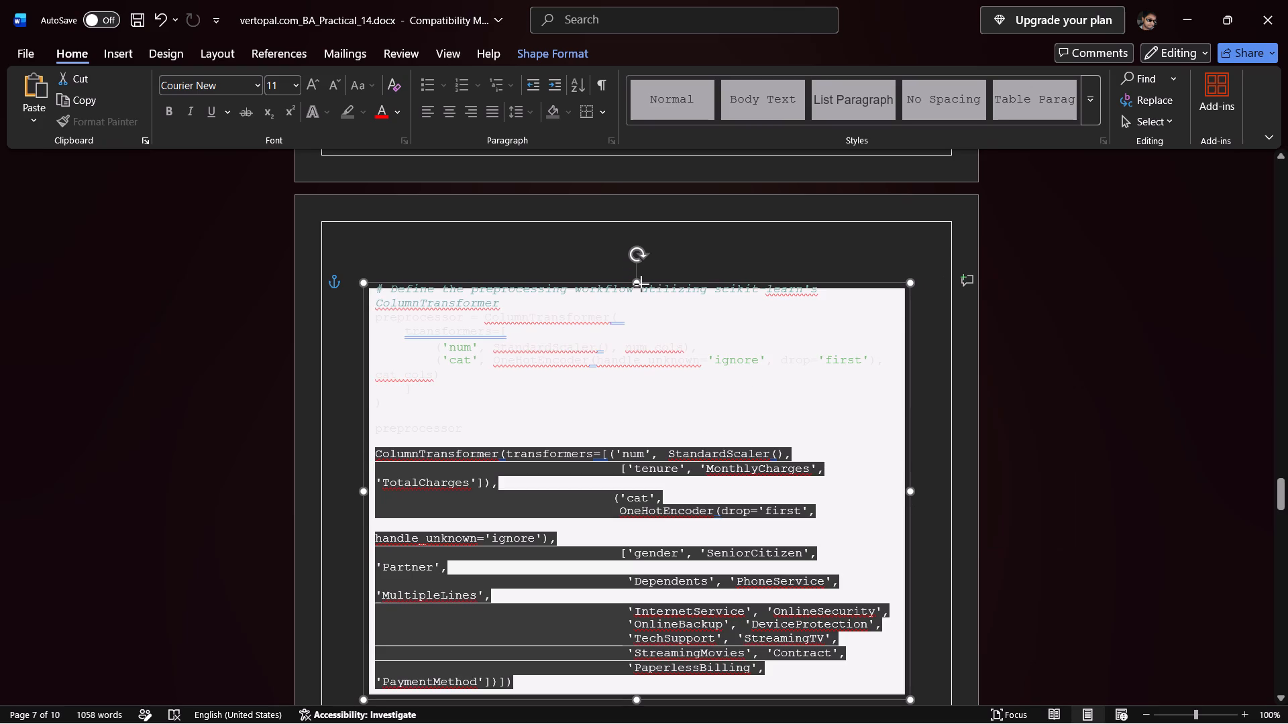
# Examine the Data Preprocessing & Feature Engineering page, its code block's background shape and the empty space beneath it.
pyautogui.scroll(16, 630, 363)
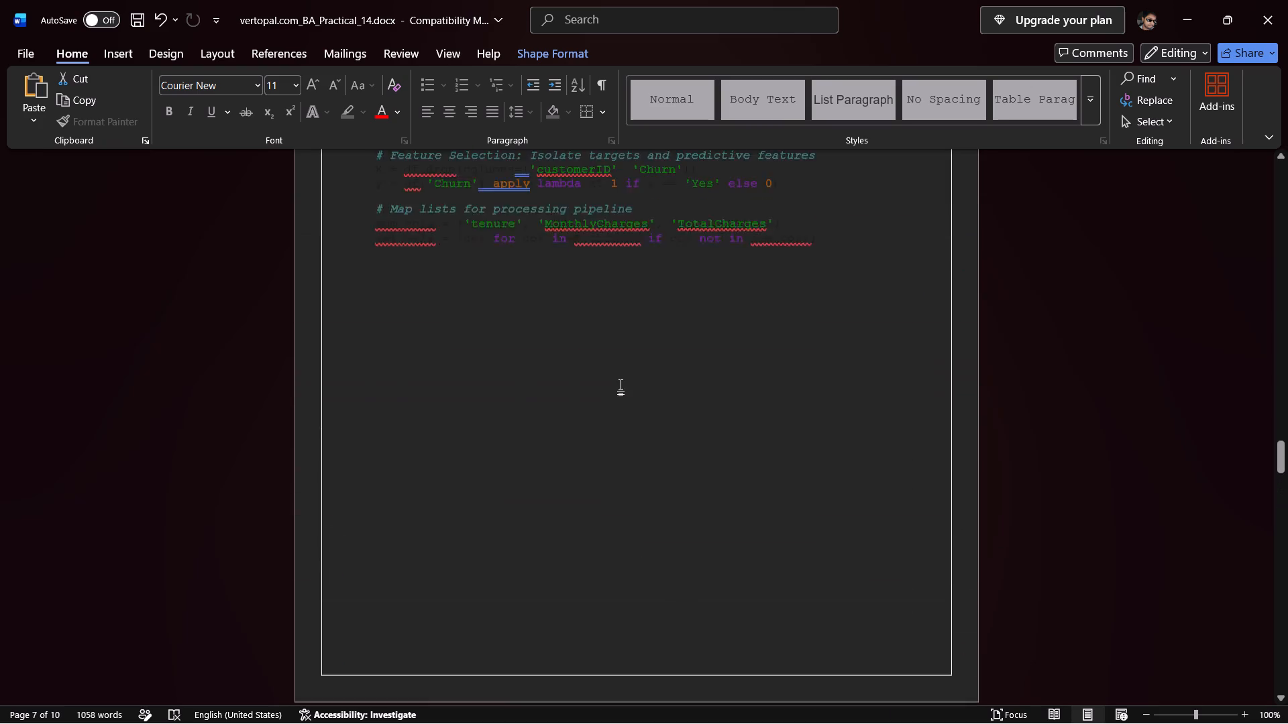
pyautogui.scroll(10, 621, 385)
pyautogui.click(488, 397)
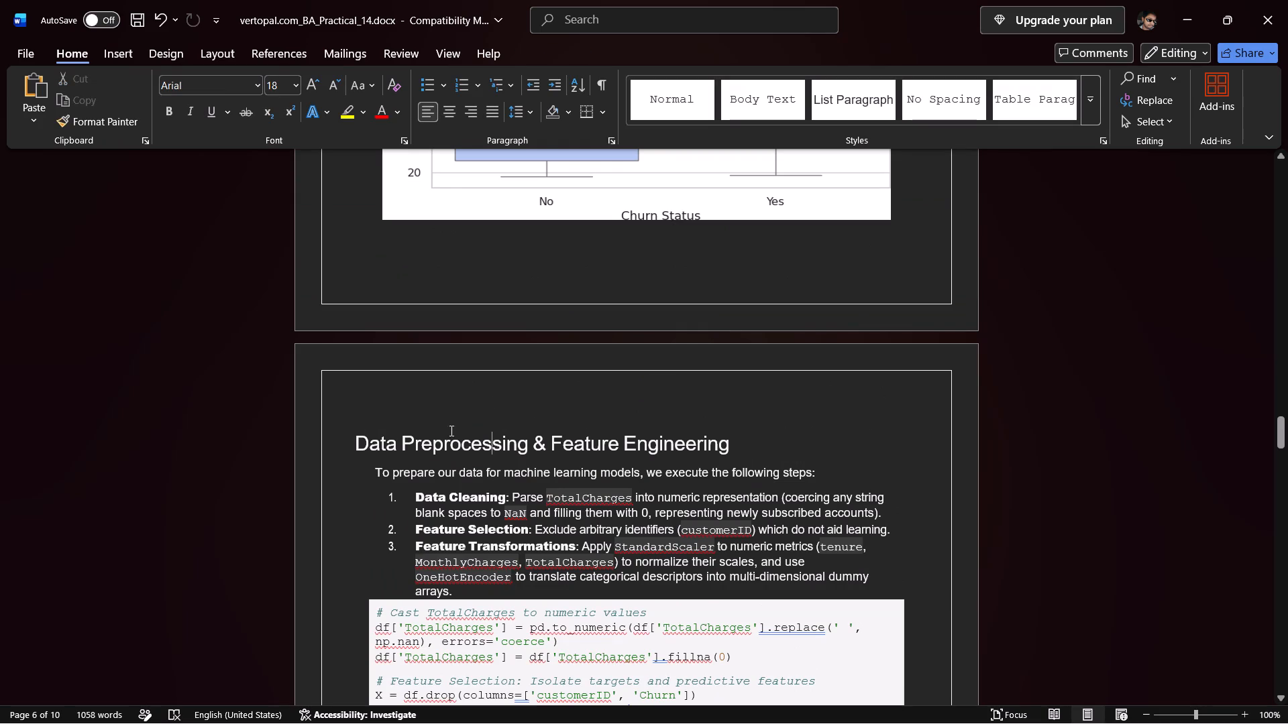
pyautogui.scroll(-5, 467, 441)
pyautogui.click(599, 481)
pyautogui.click(632, 398)
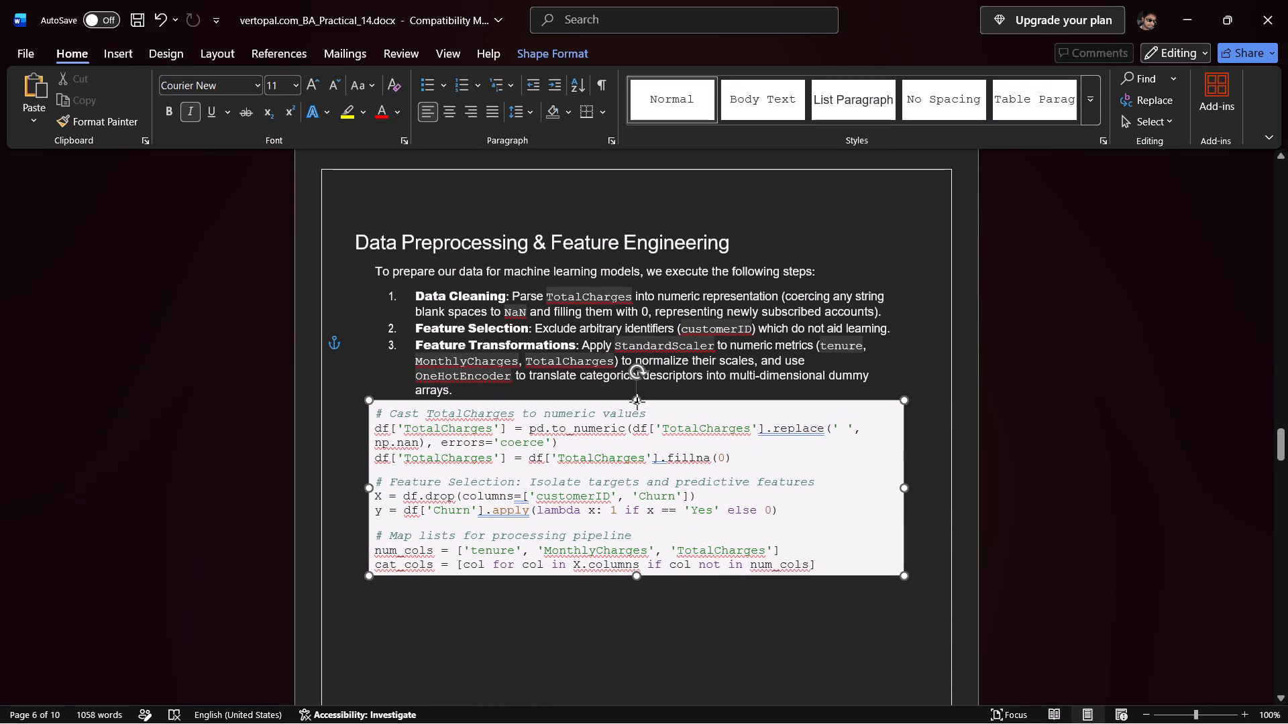
pyautogui.scroll(-6, 677, 547)
pyautogui.scroll(2, 656, 534)
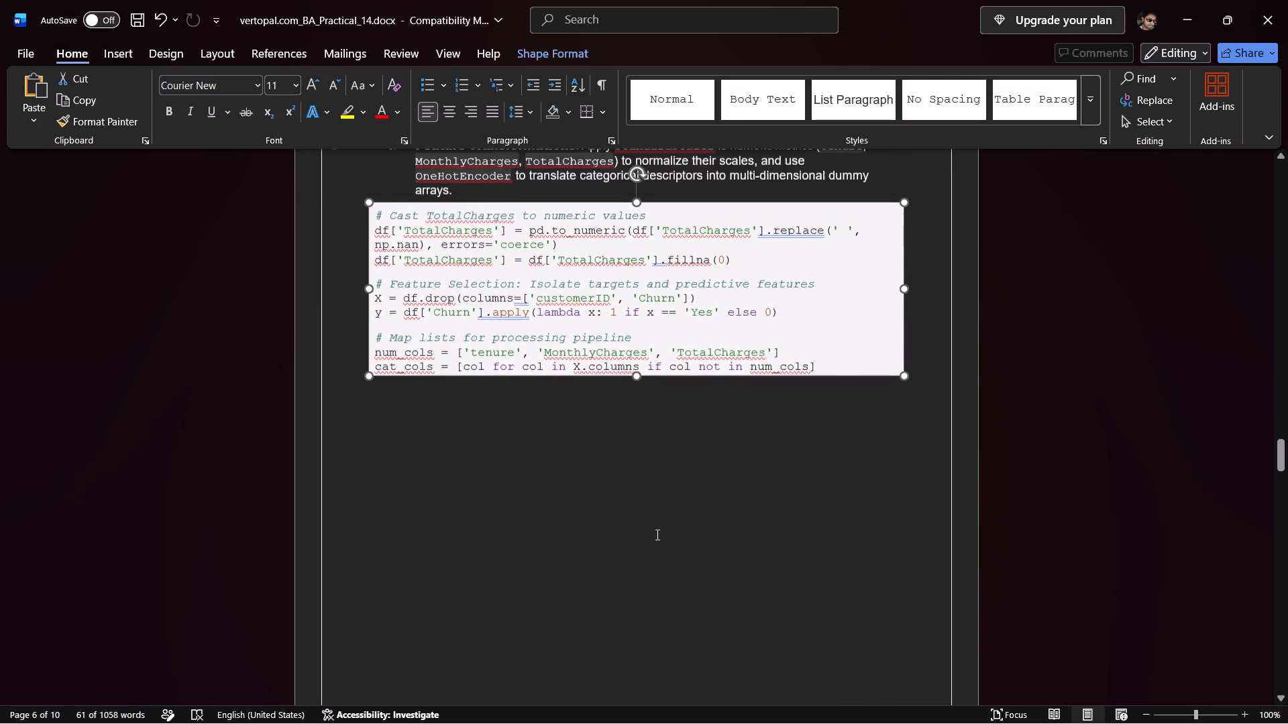
pyautogui.scroll(-12, 656, 534)
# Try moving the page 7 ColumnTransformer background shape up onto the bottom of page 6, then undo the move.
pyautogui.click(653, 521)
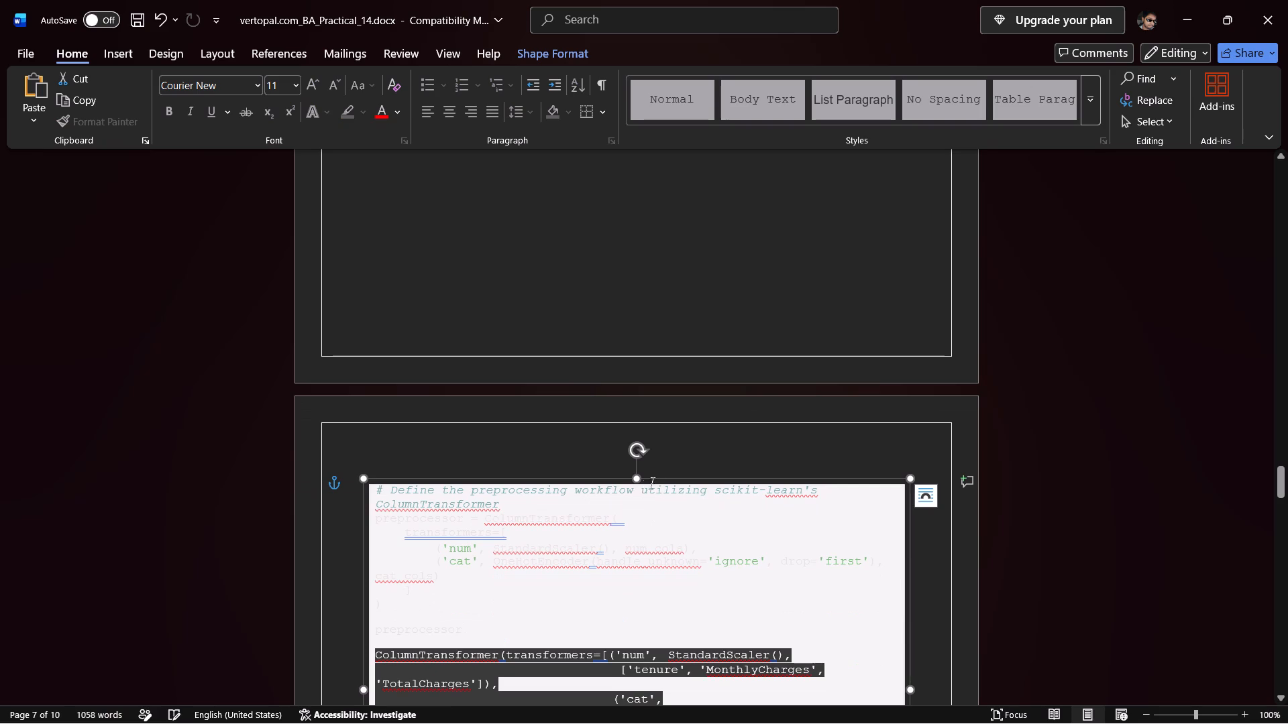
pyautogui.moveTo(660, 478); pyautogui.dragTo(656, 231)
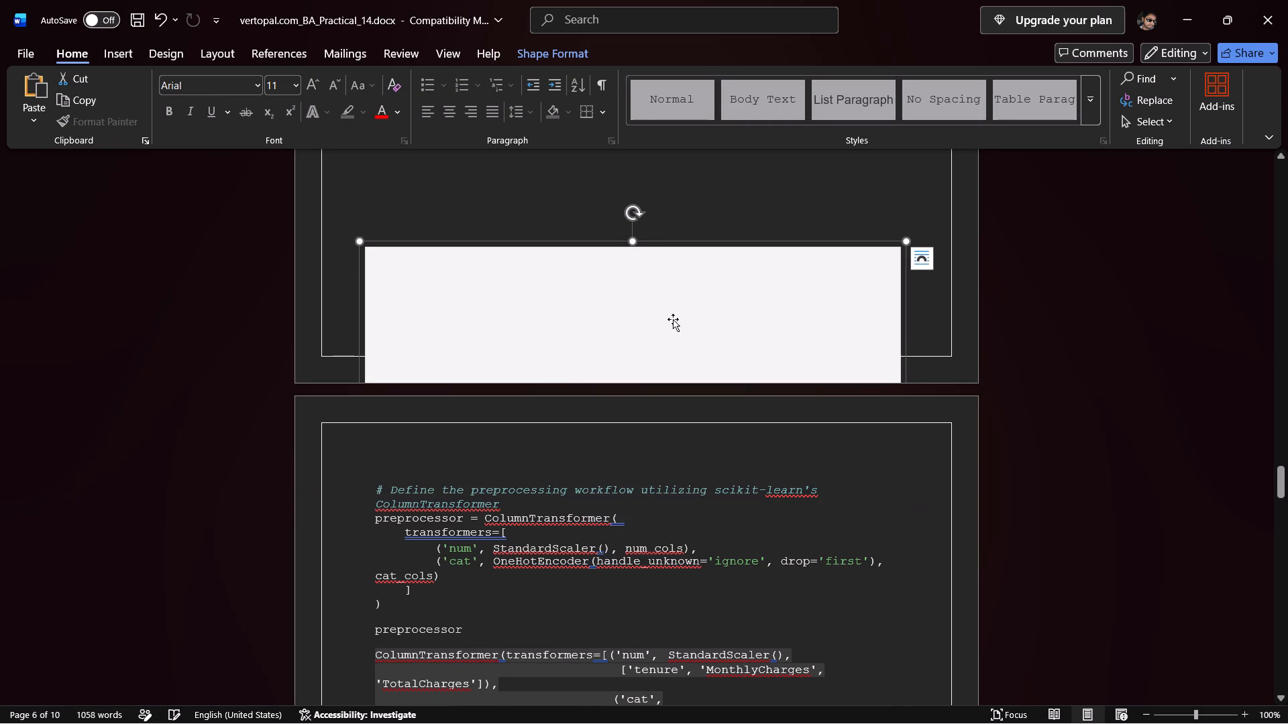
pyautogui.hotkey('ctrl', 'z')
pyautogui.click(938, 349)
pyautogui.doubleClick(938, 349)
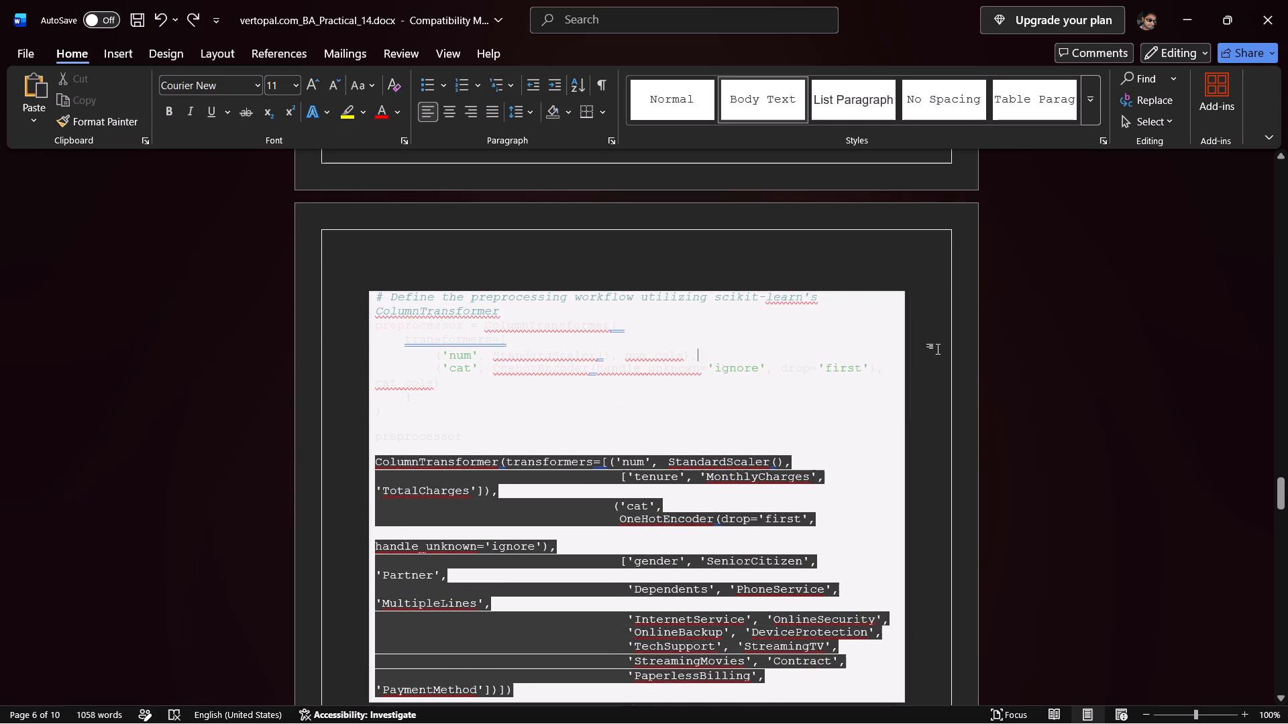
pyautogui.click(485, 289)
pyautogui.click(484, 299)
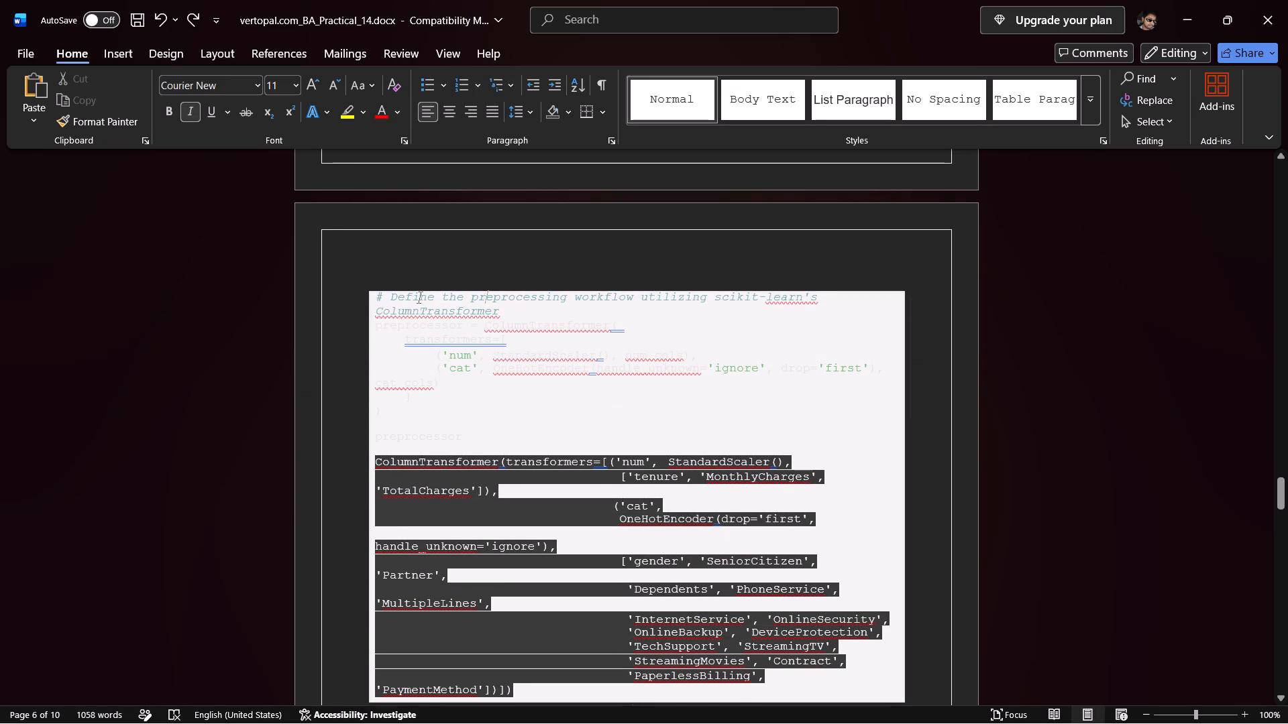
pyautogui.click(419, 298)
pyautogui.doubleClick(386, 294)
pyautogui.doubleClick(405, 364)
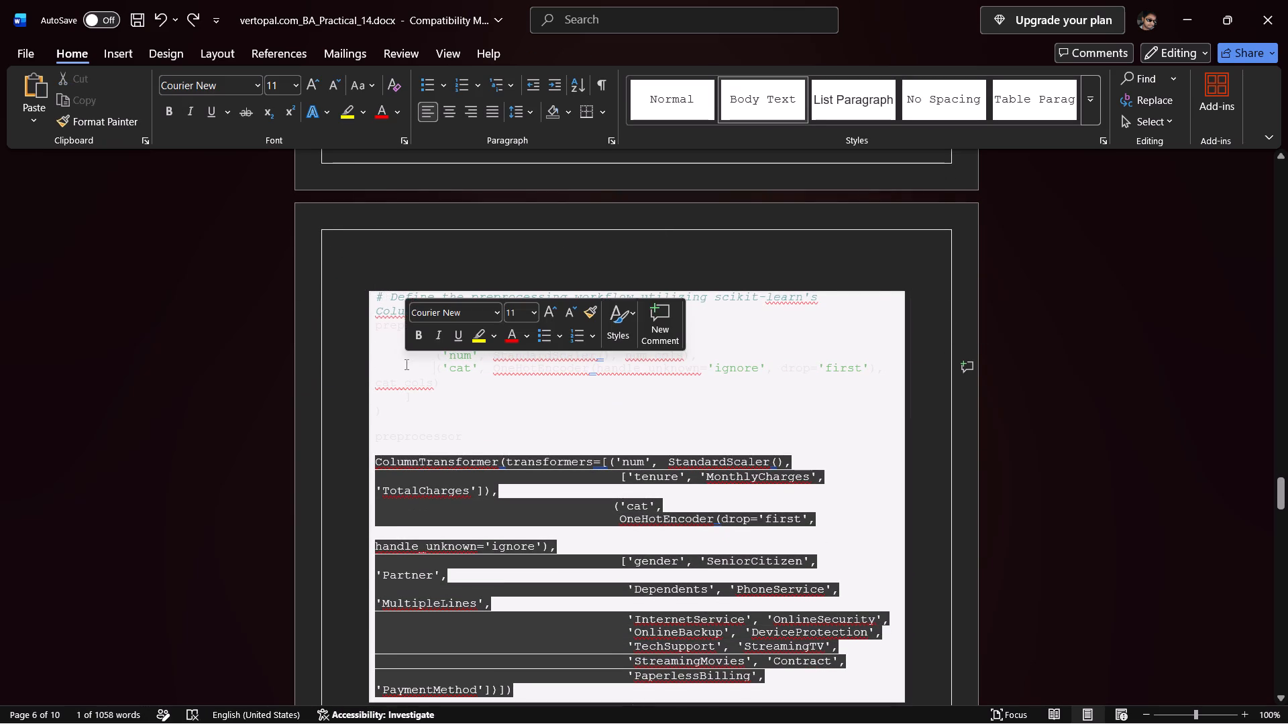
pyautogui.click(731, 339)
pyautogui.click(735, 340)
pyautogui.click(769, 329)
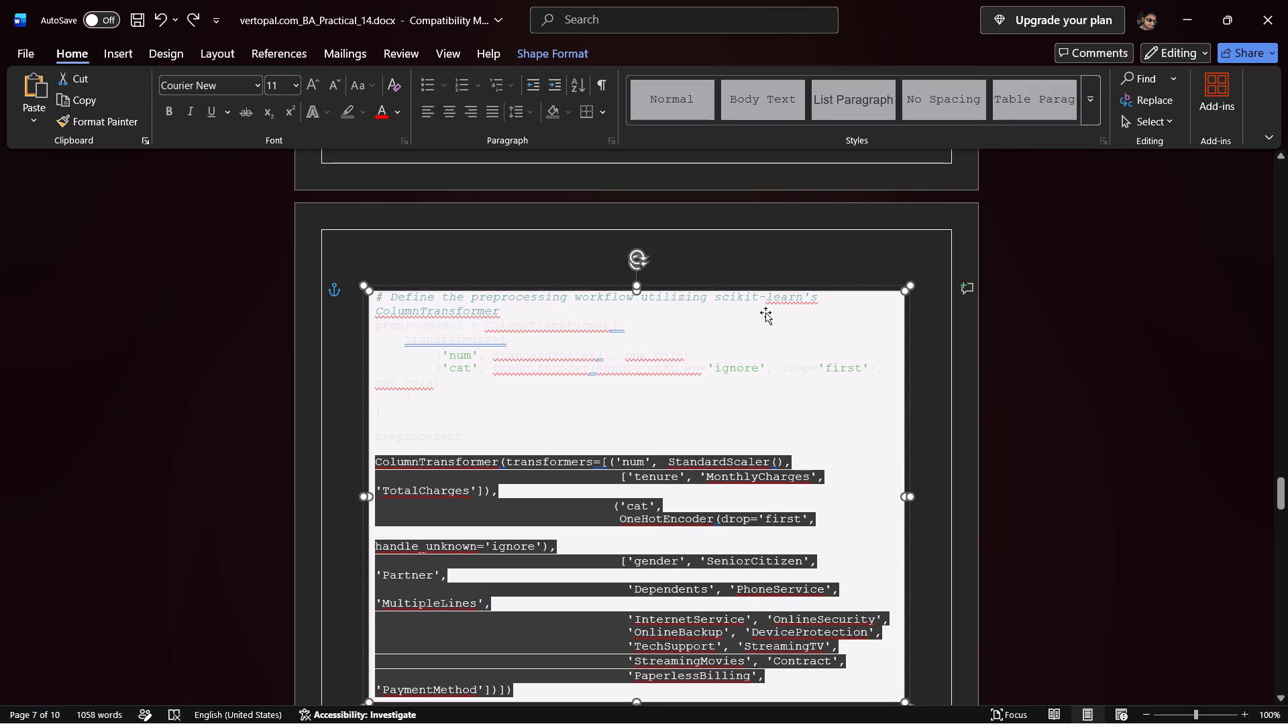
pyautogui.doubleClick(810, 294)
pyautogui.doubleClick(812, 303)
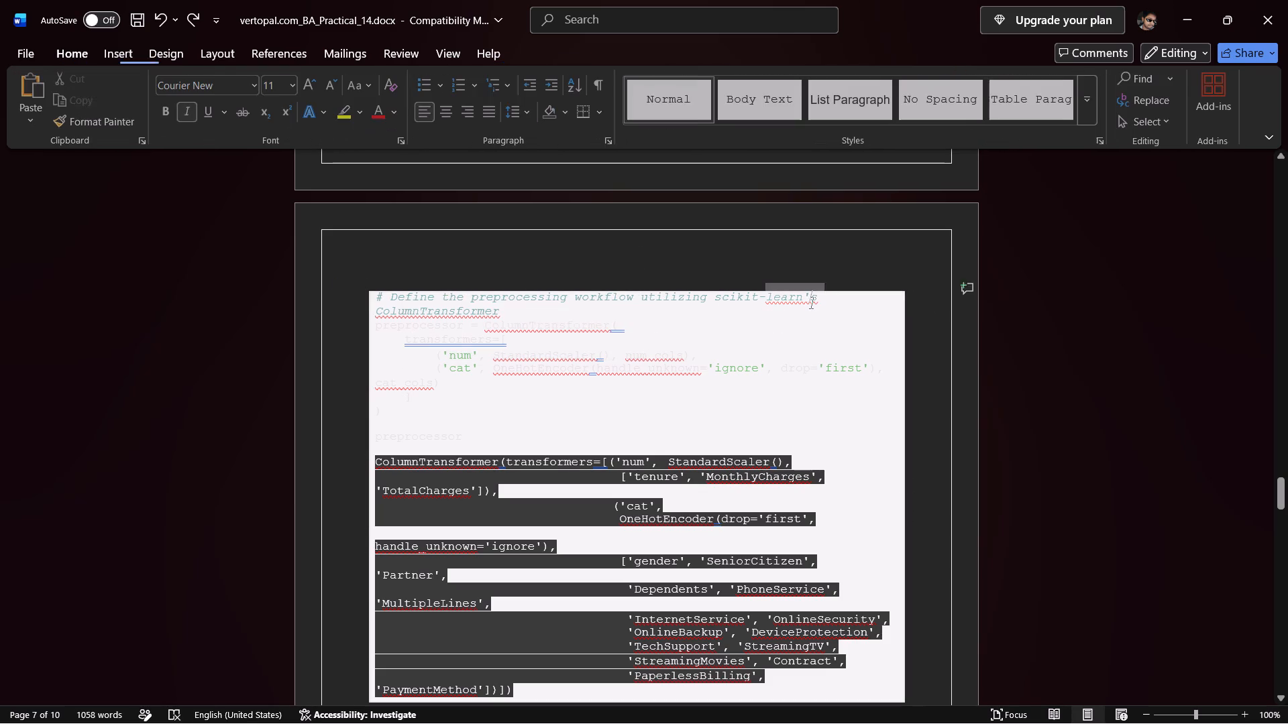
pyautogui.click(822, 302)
# Compare the ColumnTransformer and Train-Test Split blocks in Word with the same page of the exported PDF in Brave.
pyautogui.scroll(-13, 785, 318)
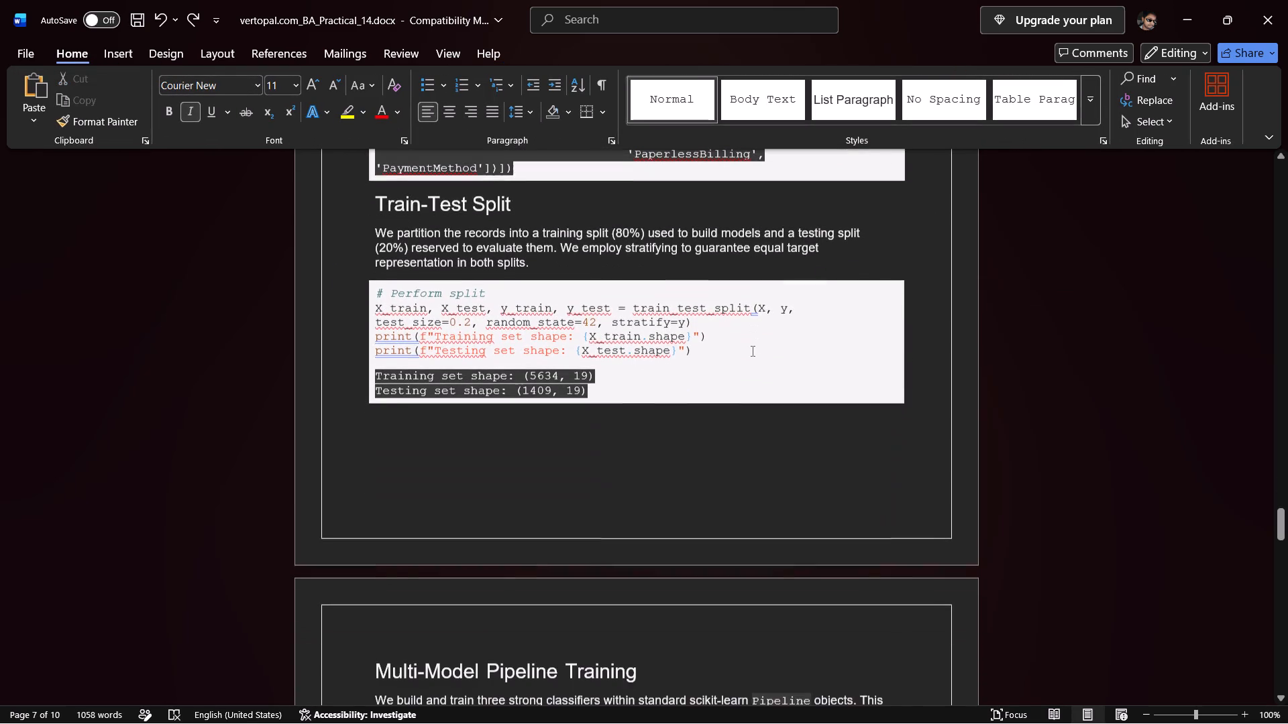
pyautogui.scroll(-4, 751, 351)
pyautogui.hotkey('alt', 'Tab')
pyautogui.scroll(-6, 751, 351)
pyautogui.scroll(8, 751, 351)
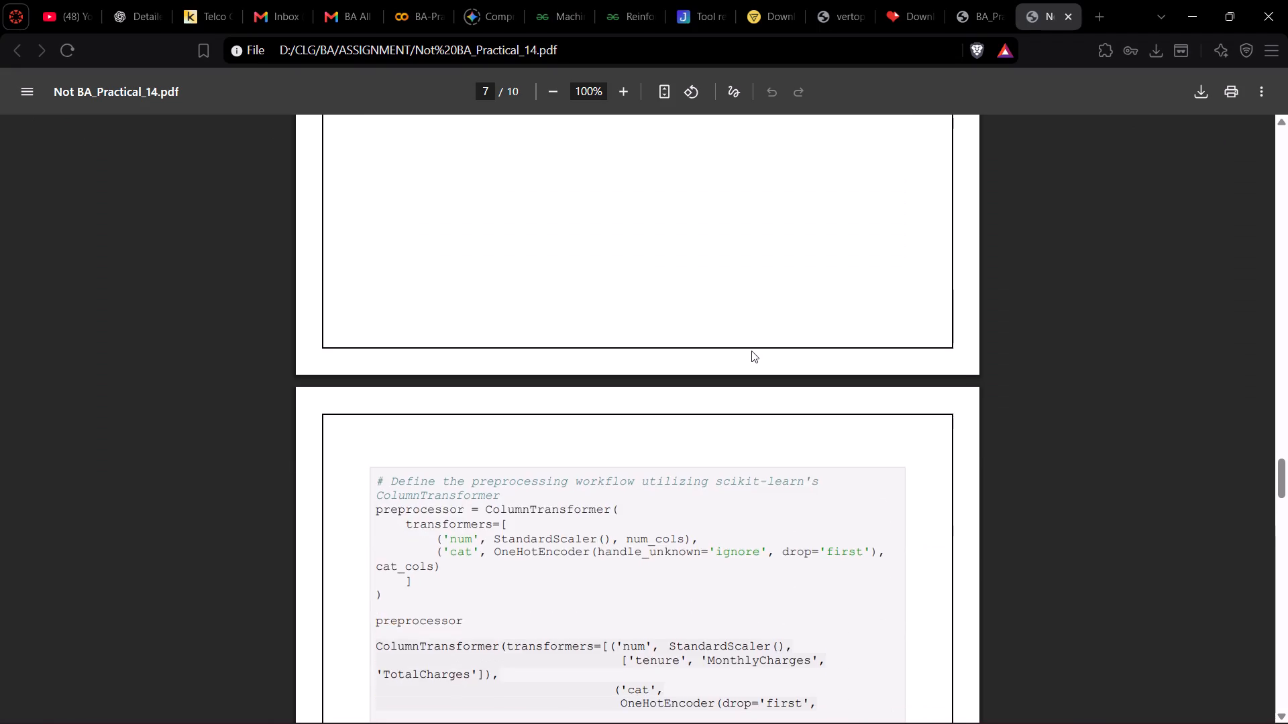
pyautogui.scroll(4, 751, 351)
pyautogui.scroll(-8, 751, 351)
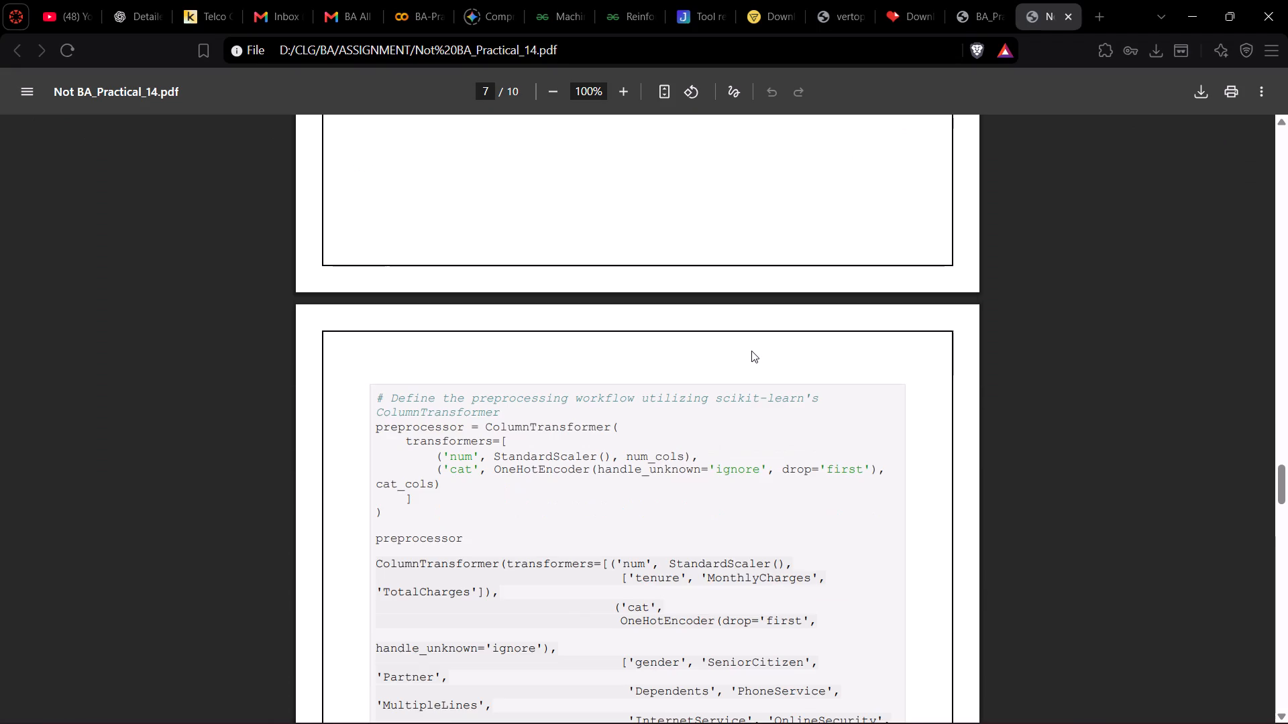
pyautogui.scroll(-4, 751, 351)
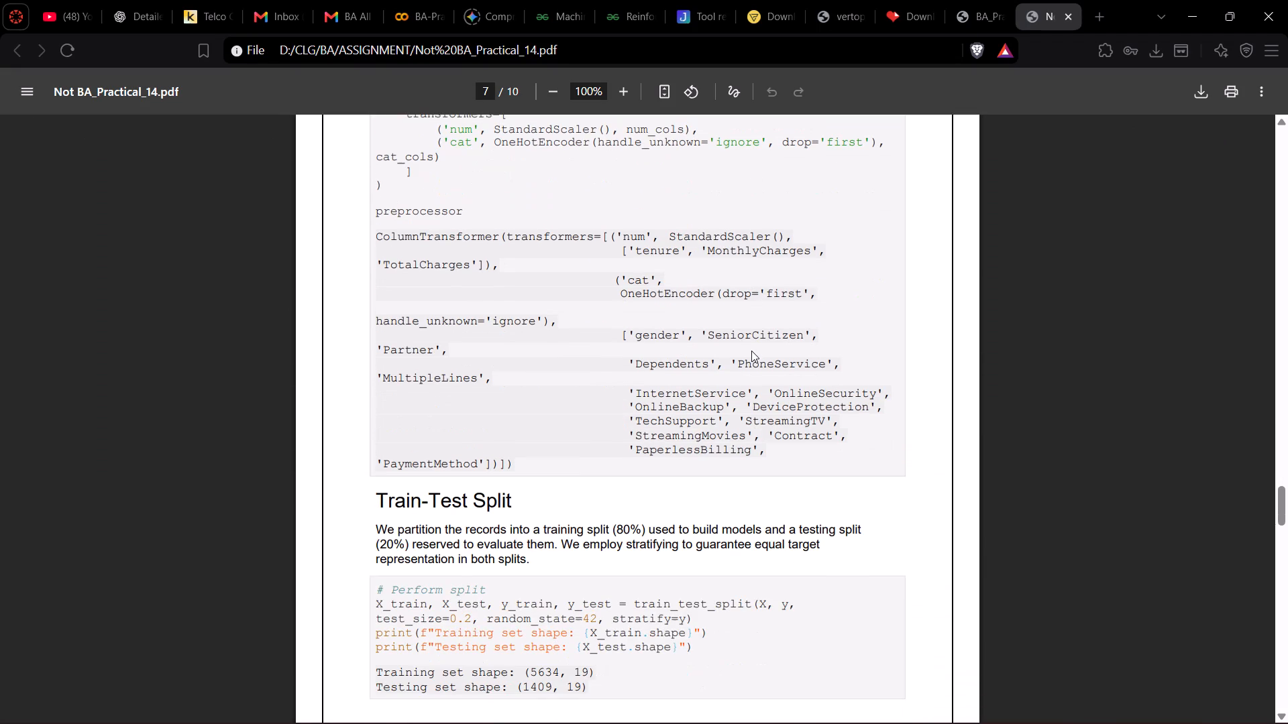
pyautogui.scroll(2, 751, 351)
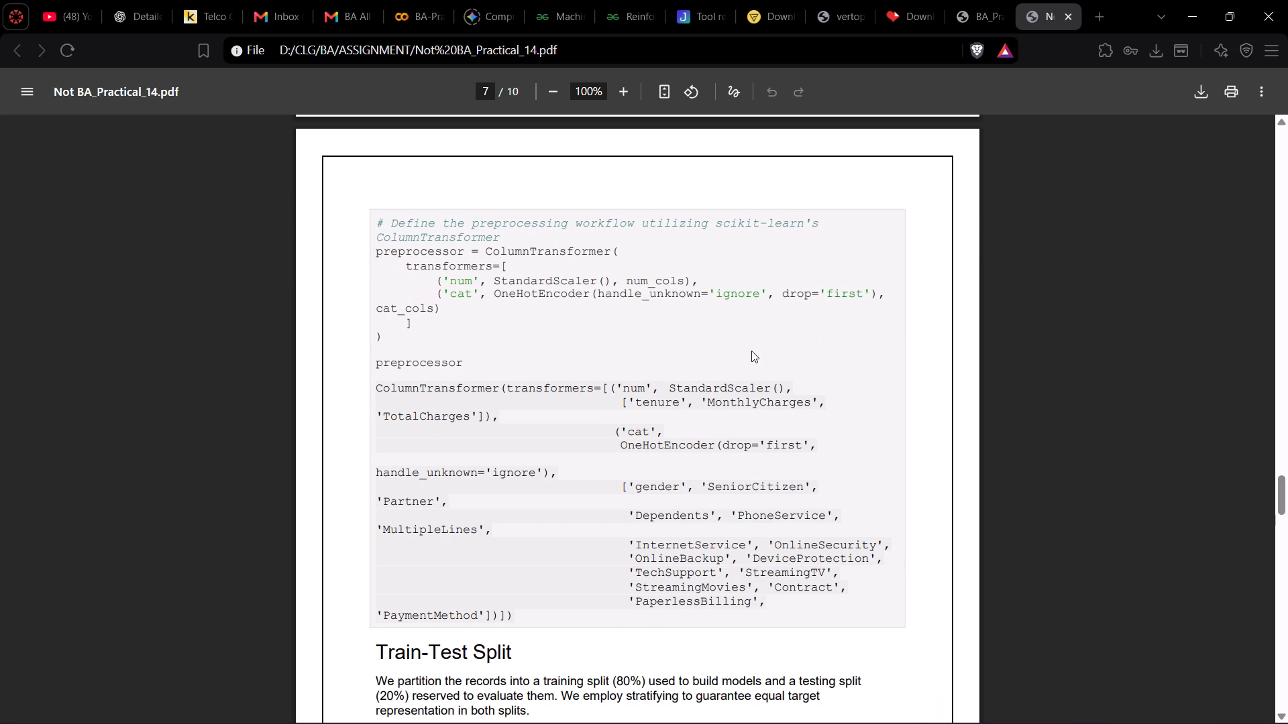
# Back in Word, join 'TotalCharges' to 'MonthlyCharges' and 'Partner' to 'SeniorCitizen' by removing the spaces between them in the page 7 ColumnTransformer output.
pyautogui.hotkey('alt', 'Tab')
pyautogui.scroll(8, 555, 318)
pyautogui.scroll(-15, 556, 318)
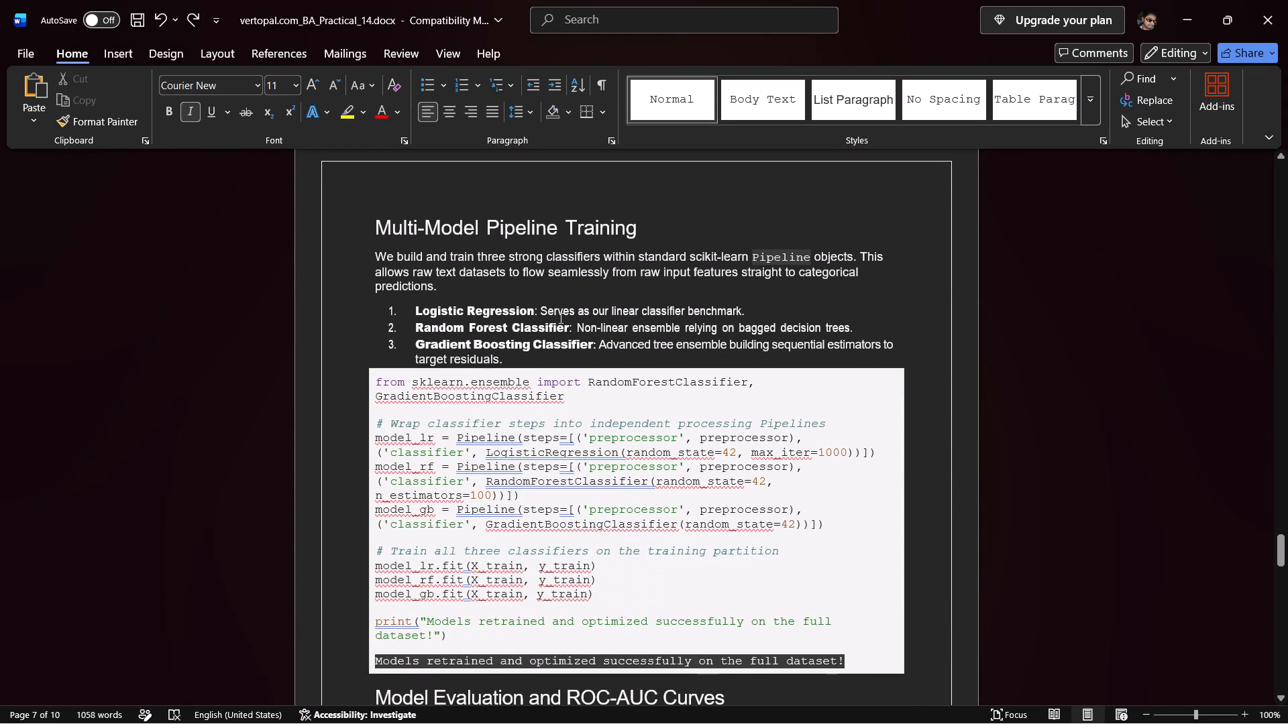
pyautogui.scroll(5, 559, 318)
pyautogui.scroll(20, 559, 318)
pyautogui.scroll(1, 559, 318)
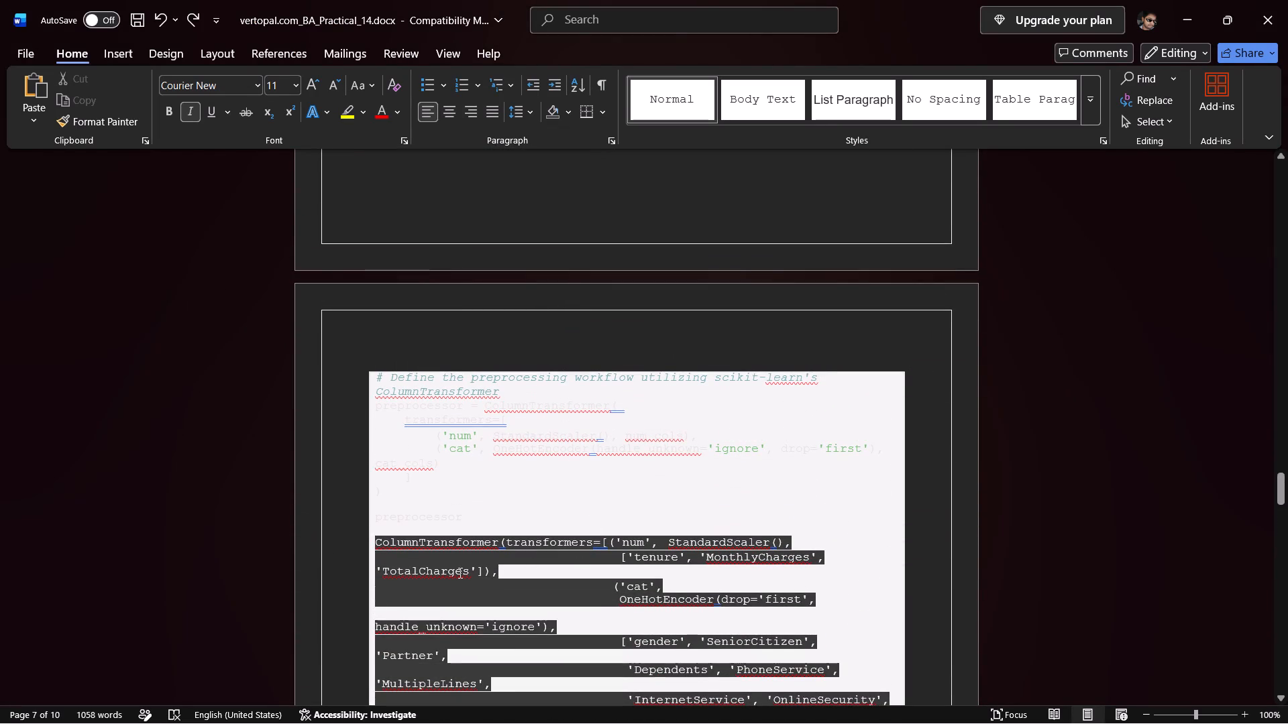
pyautogui.click(378, 577)
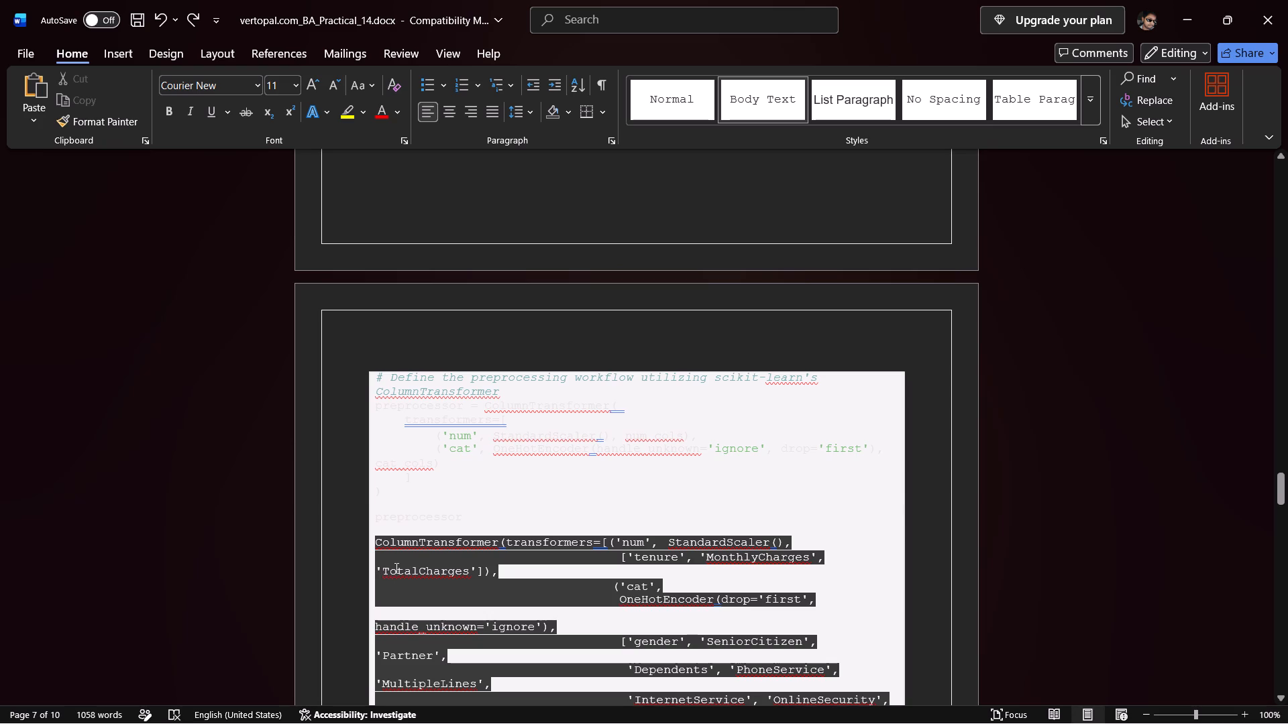
pyautogui.press('BackSpace')
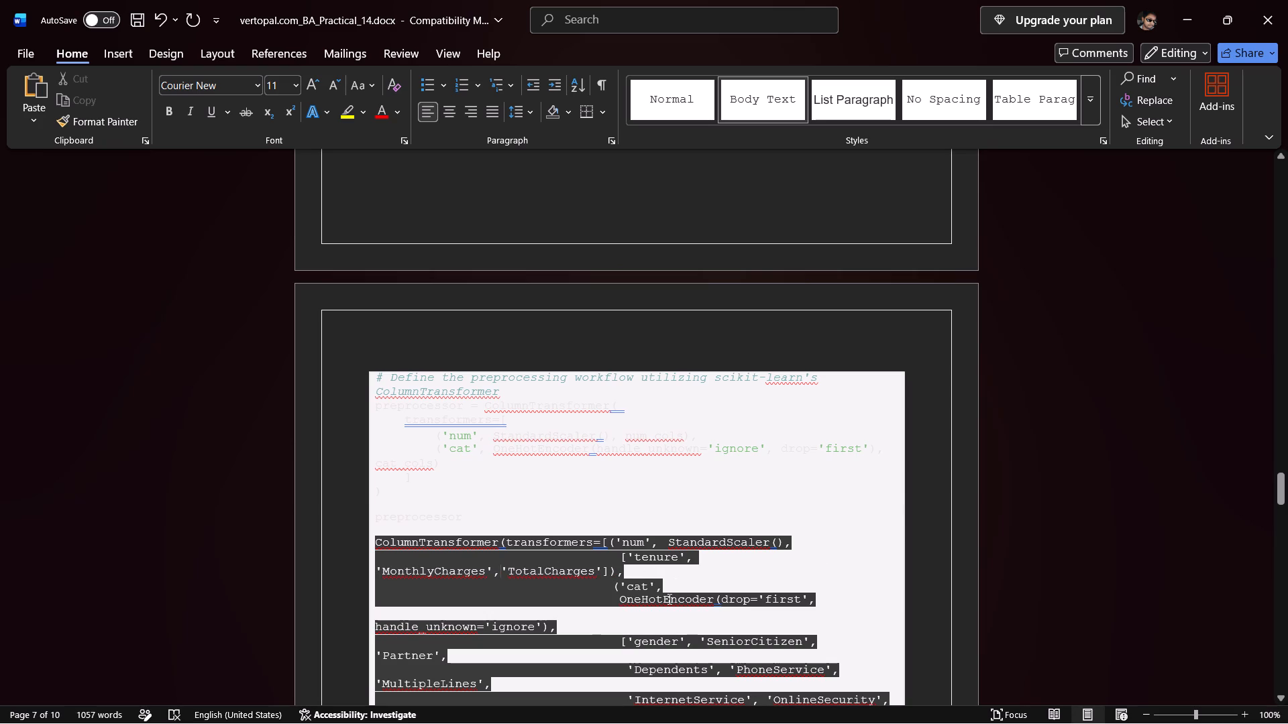
pyautogui.click(377, 656)
pyautogui.press('BackSpace')
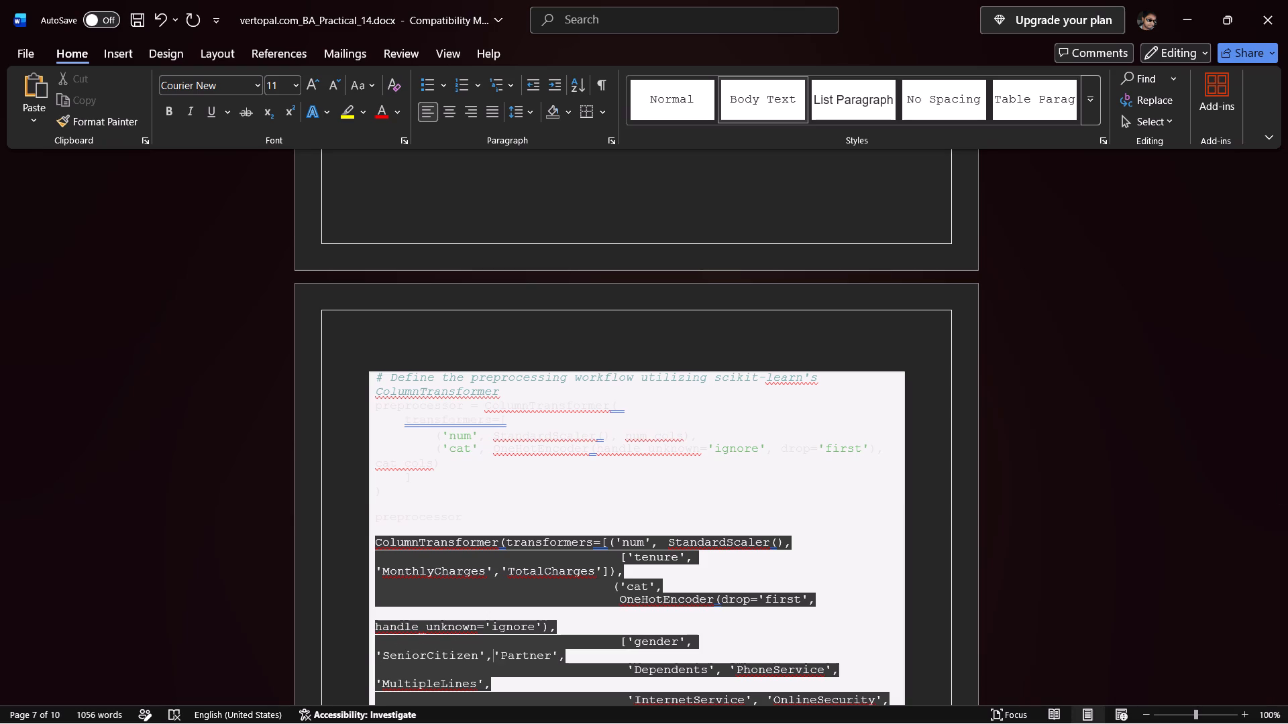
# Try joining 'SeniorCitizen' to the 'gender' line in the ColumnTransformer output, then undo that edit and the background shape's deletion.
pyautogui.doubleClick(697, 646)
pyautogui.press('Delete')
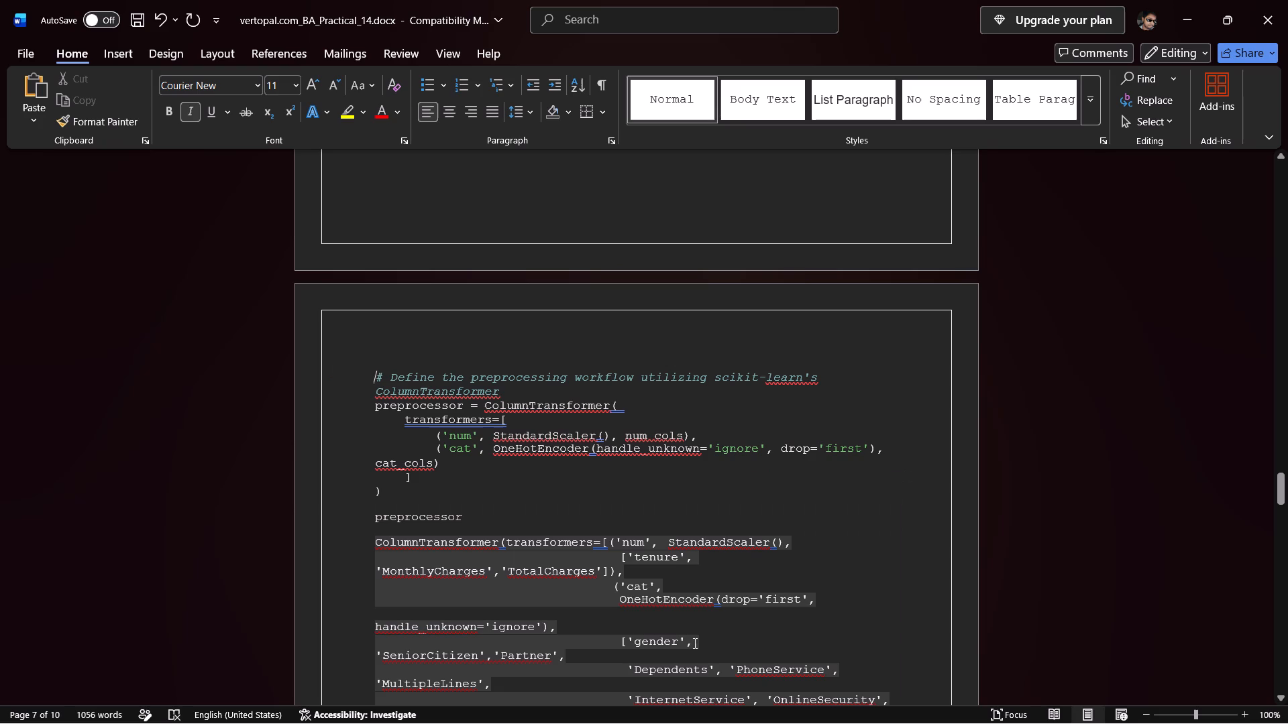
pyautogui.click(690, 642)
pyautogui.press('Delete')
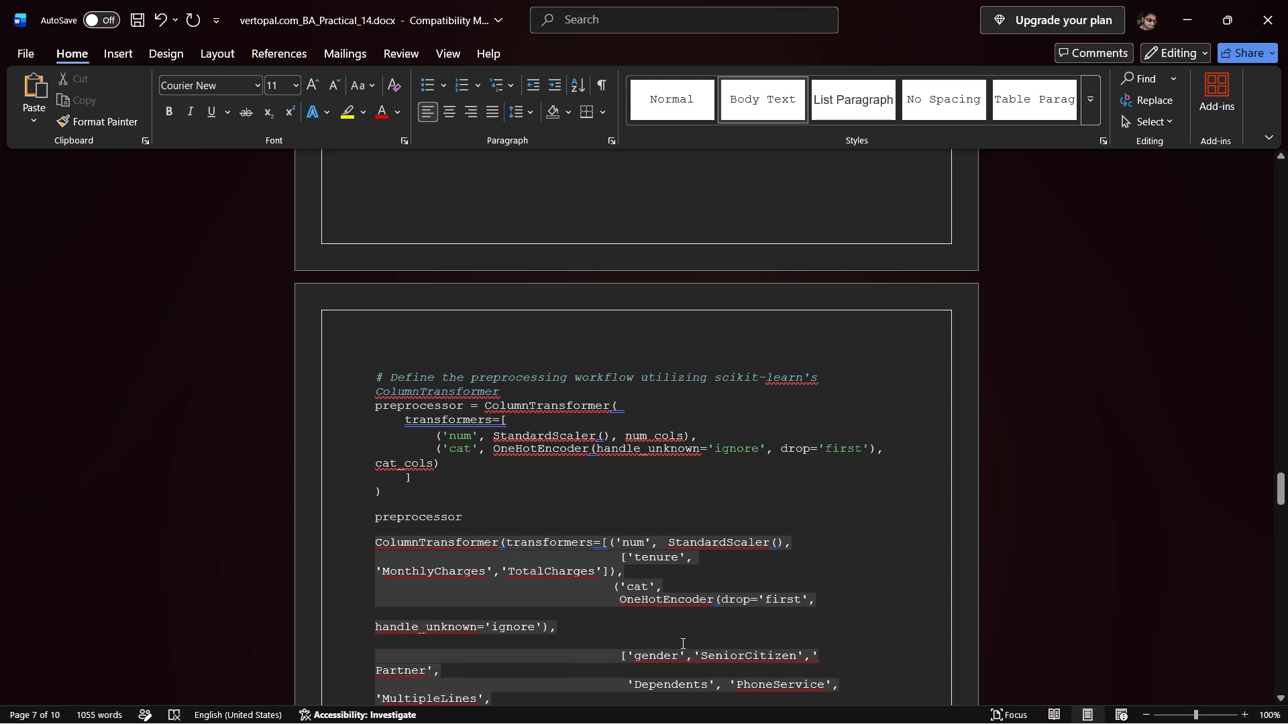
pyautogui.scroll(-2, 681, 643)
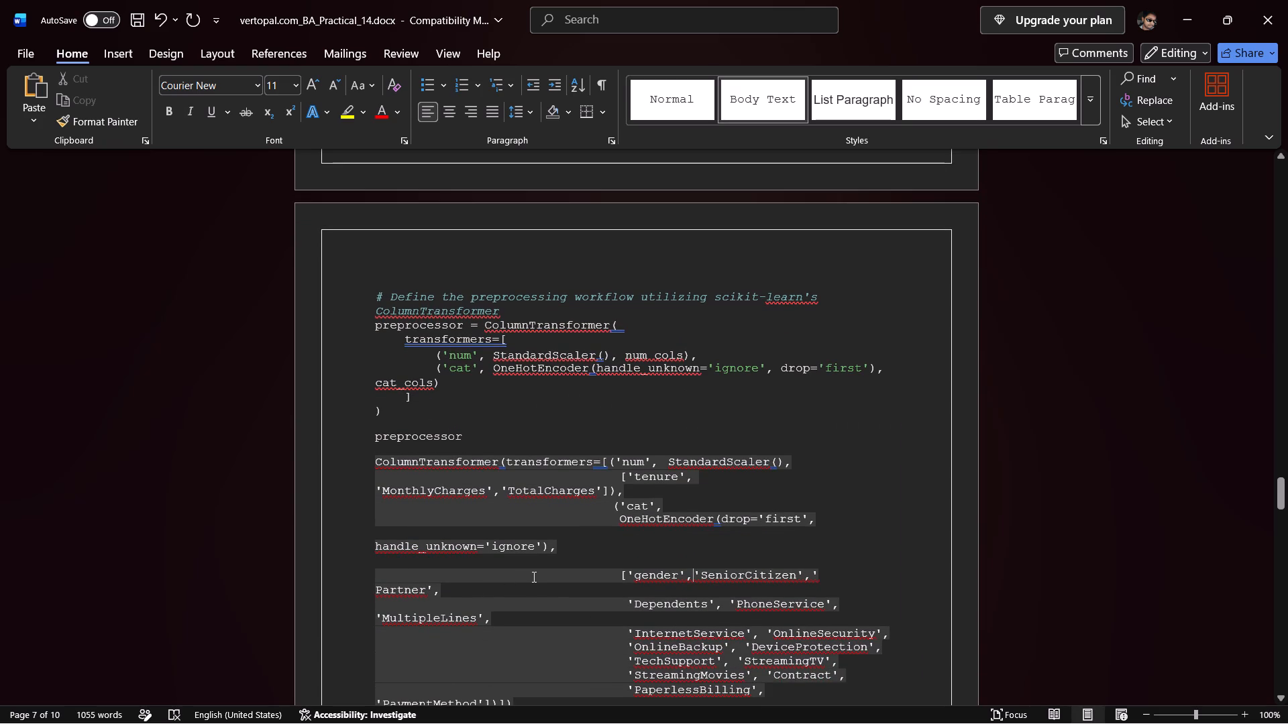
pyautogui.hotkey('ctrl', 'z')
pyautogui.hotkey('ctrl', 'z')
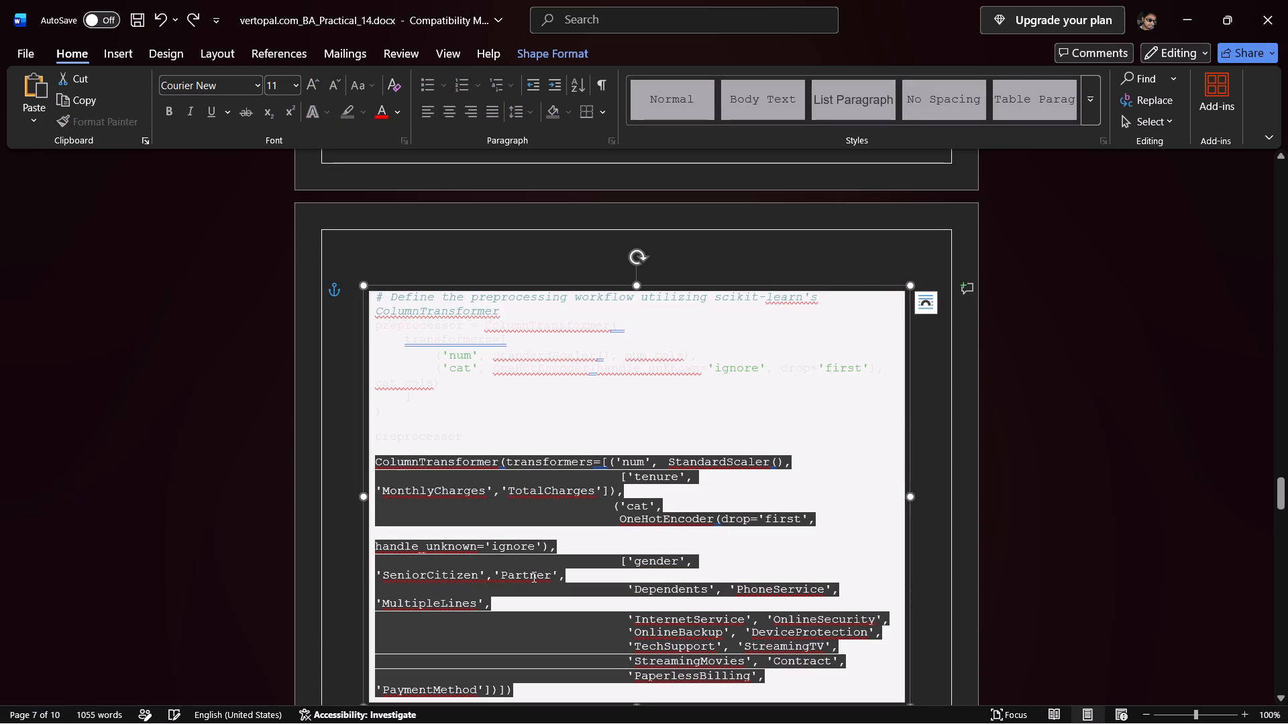
# Review the layout of all report pages in a multi-page overview, checking code blocks, charts and empty areas.
pyautogui.click(339, 516)
pyautogui.click(920, 514)
pyautogui.scroll(-7, 920, 514)
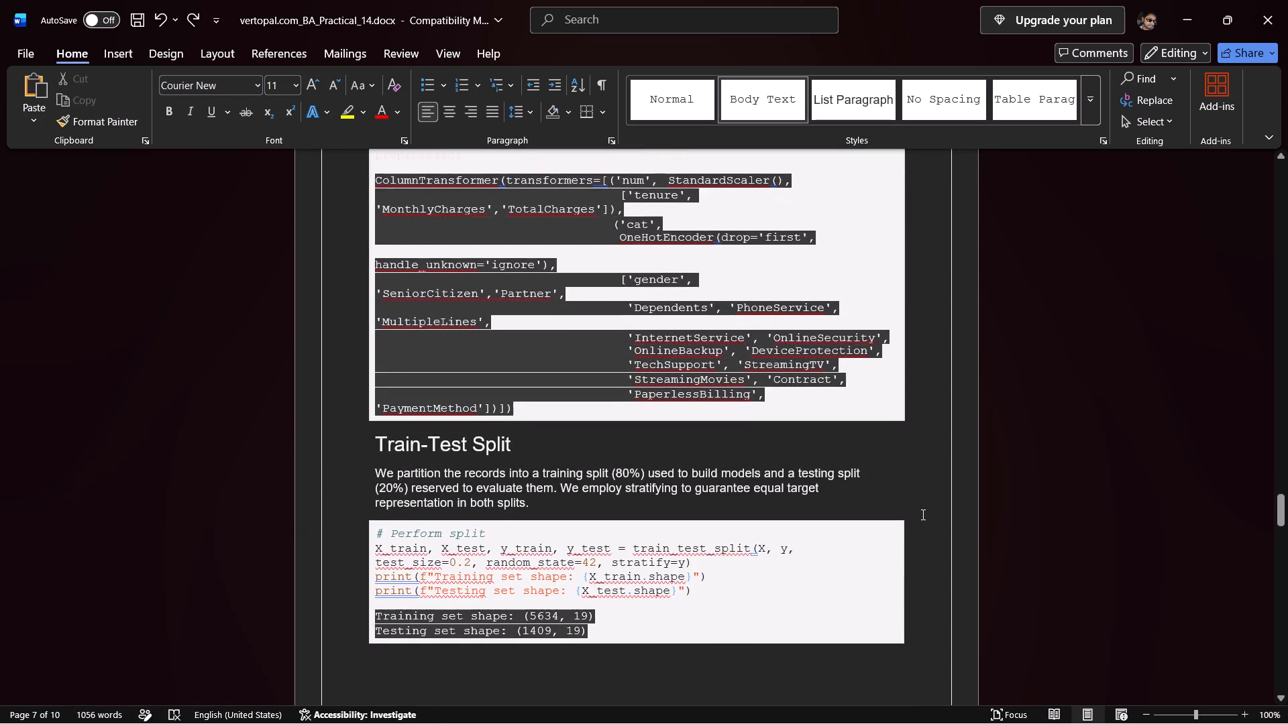
pyautogui.scroll(-15, 922, 514)
pyautogui.scroll(-16, 922, 516)
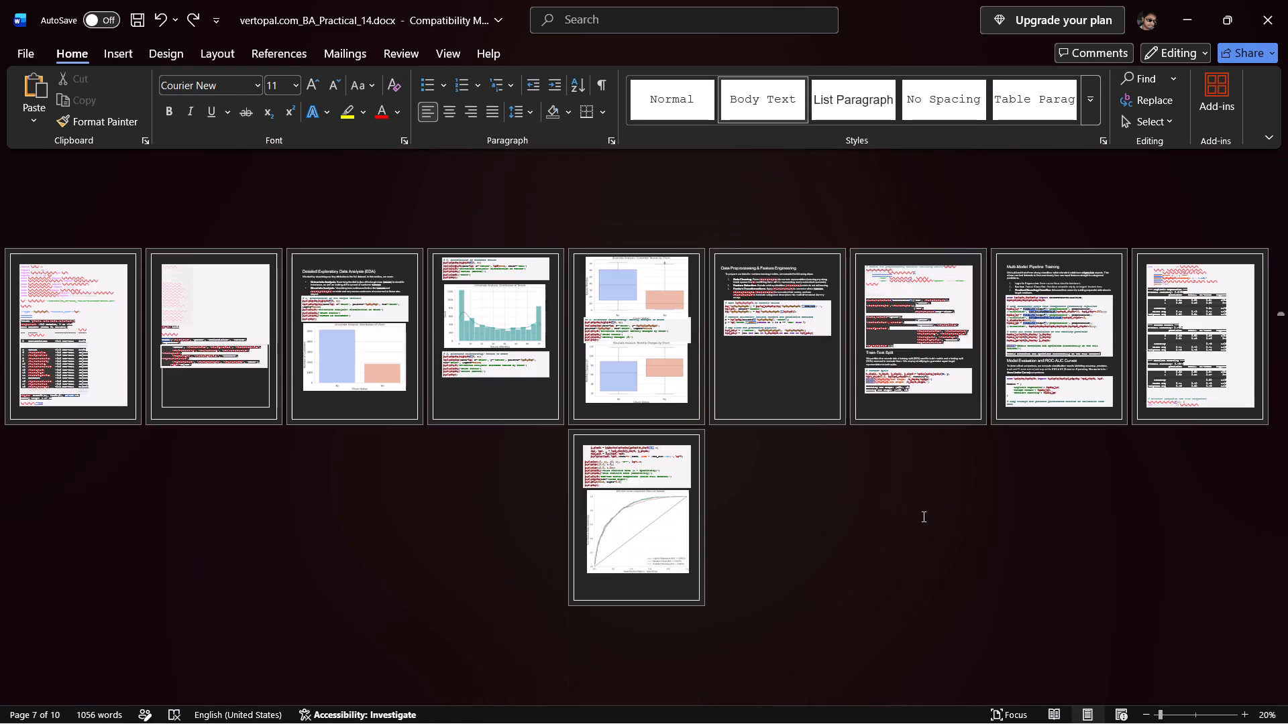
pyautogui.keyDown('ctrl'); pyautogui.scroll(2, 859, 493); pyautogui.keyUp('ctrl')
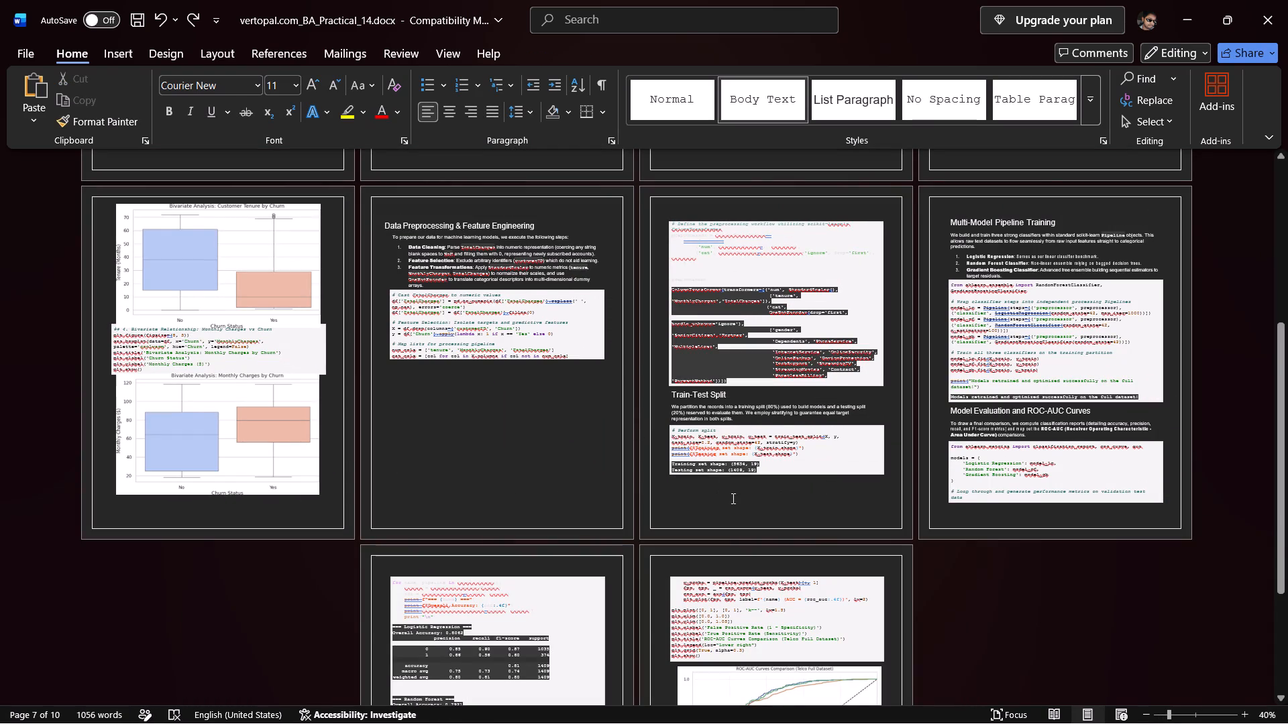
pyautogui.scroll(17, 732, 498)
pyautogui.scroll(6, 732, 498)
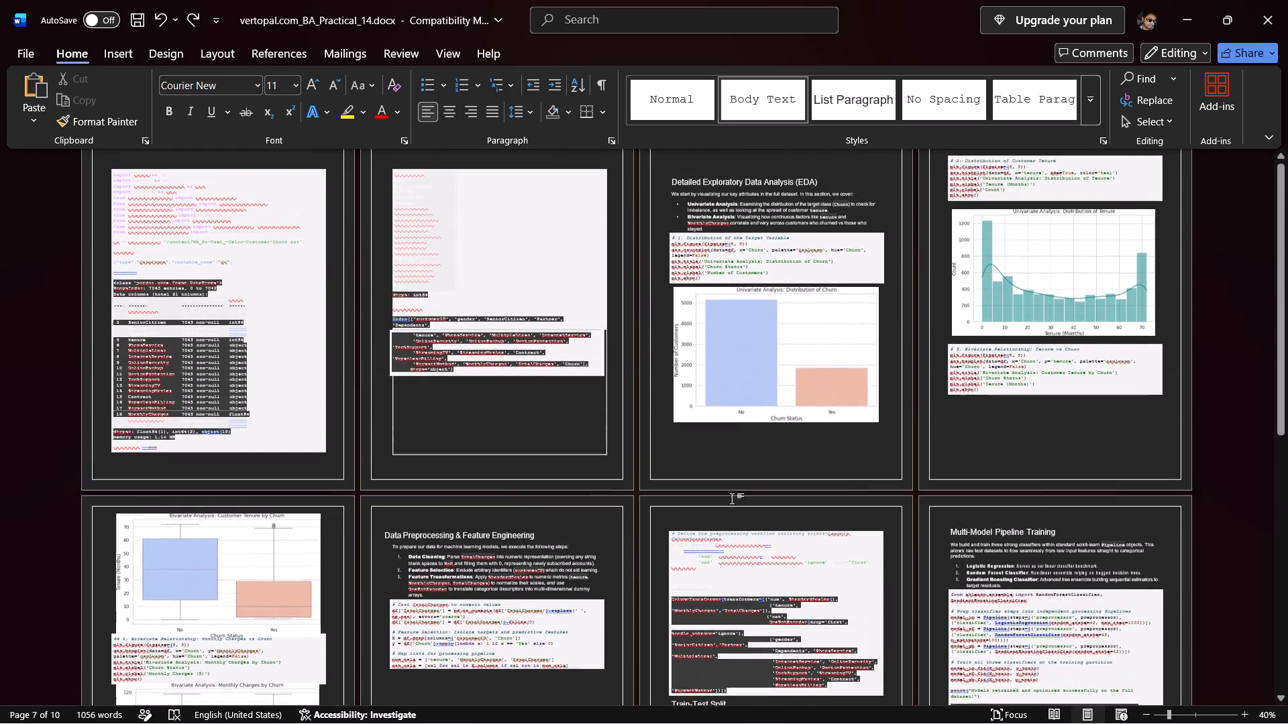
pyautogui.scroll(-14, 732, 498)
pyautogui.scroll(15, 732, 498)
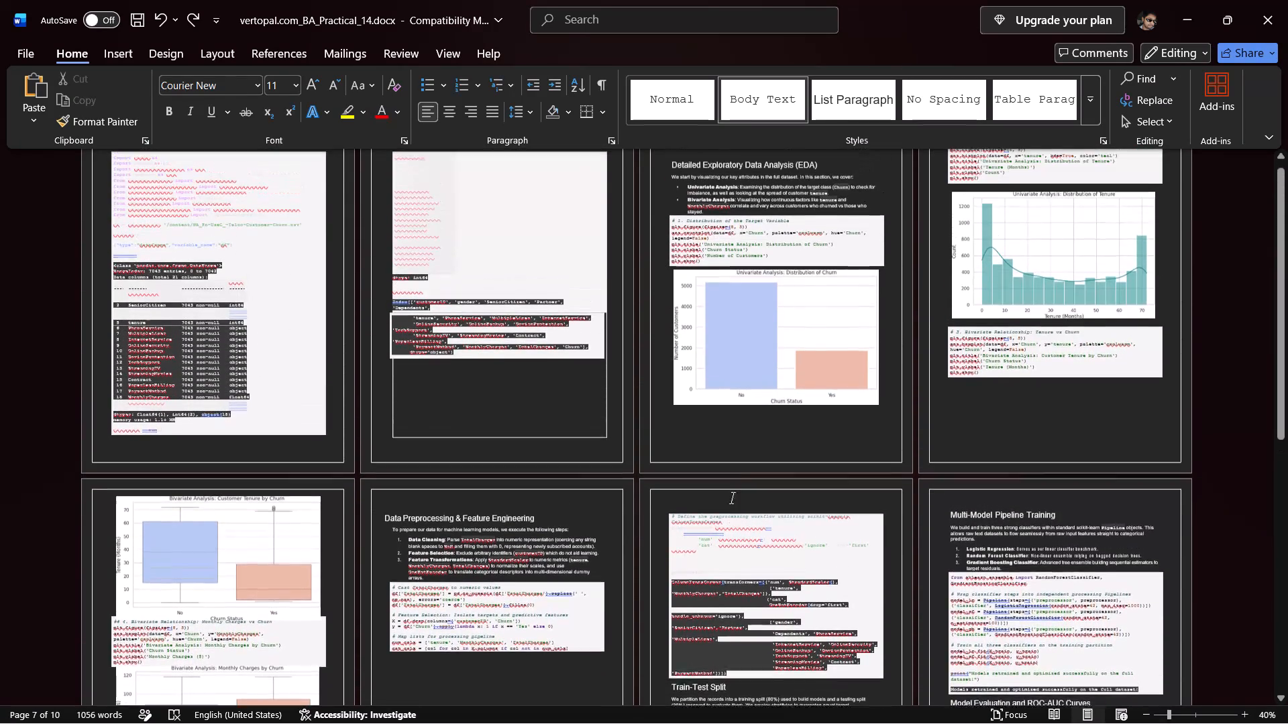
pyautogui.scroll(8, 732, 498)
pyautogui.click(276, 174)
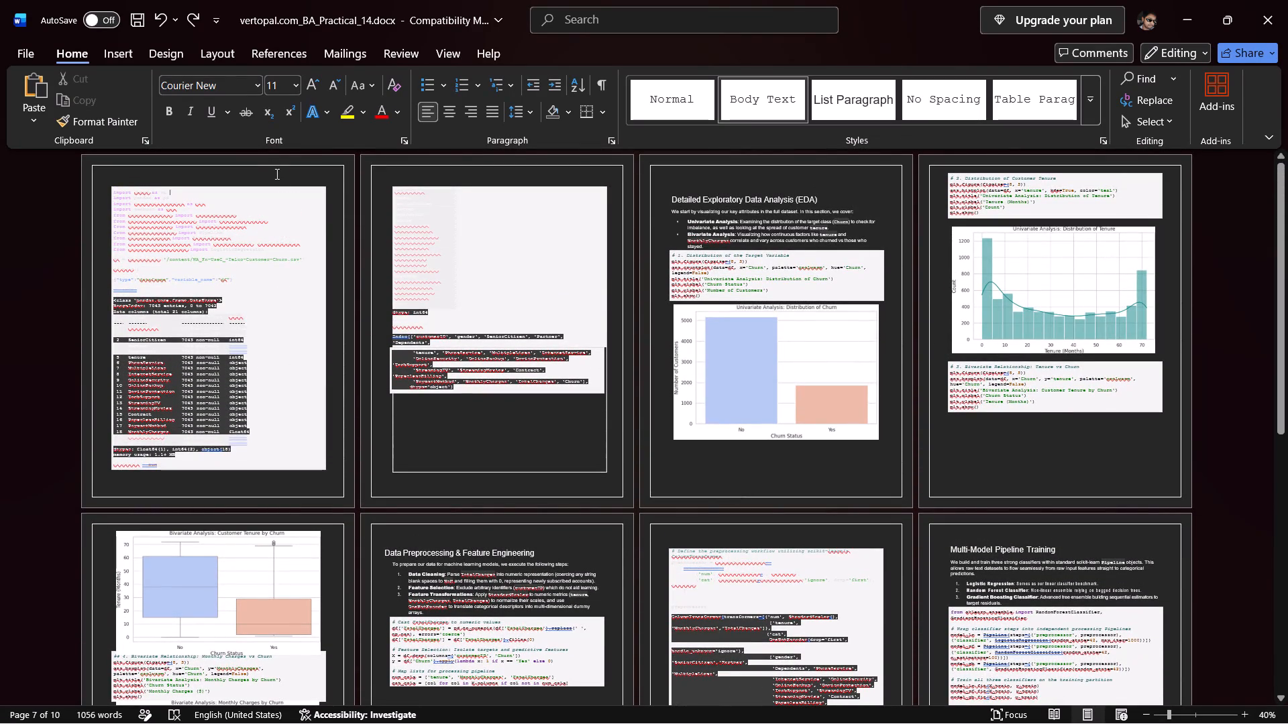
pyautogui.keyDown('ctrl'); pyautogui.scroll(1, 677, 412); pyautogui.keyUp('ctrl')
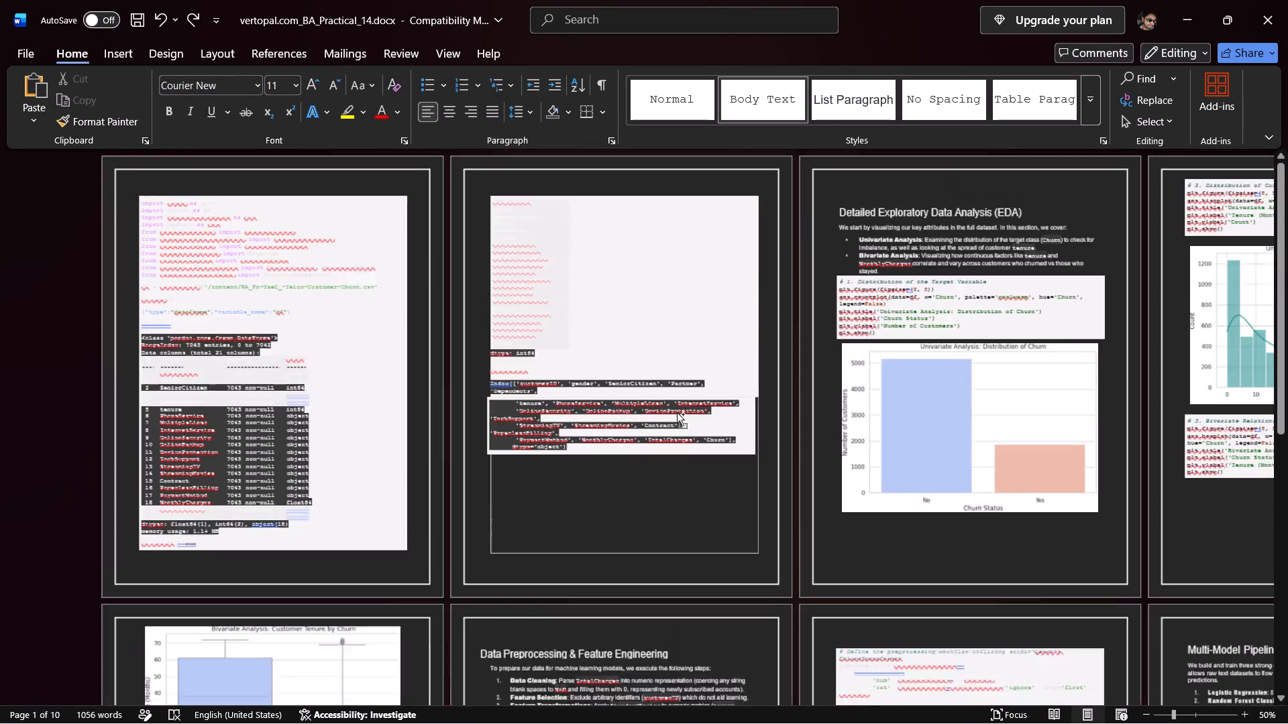
# Open the header of the report's first page for editing.
pyautogui.keyDown('ctrl'); pyautogui.scroll(3, 677, 412); pyautogui.keyUp('ctrl')
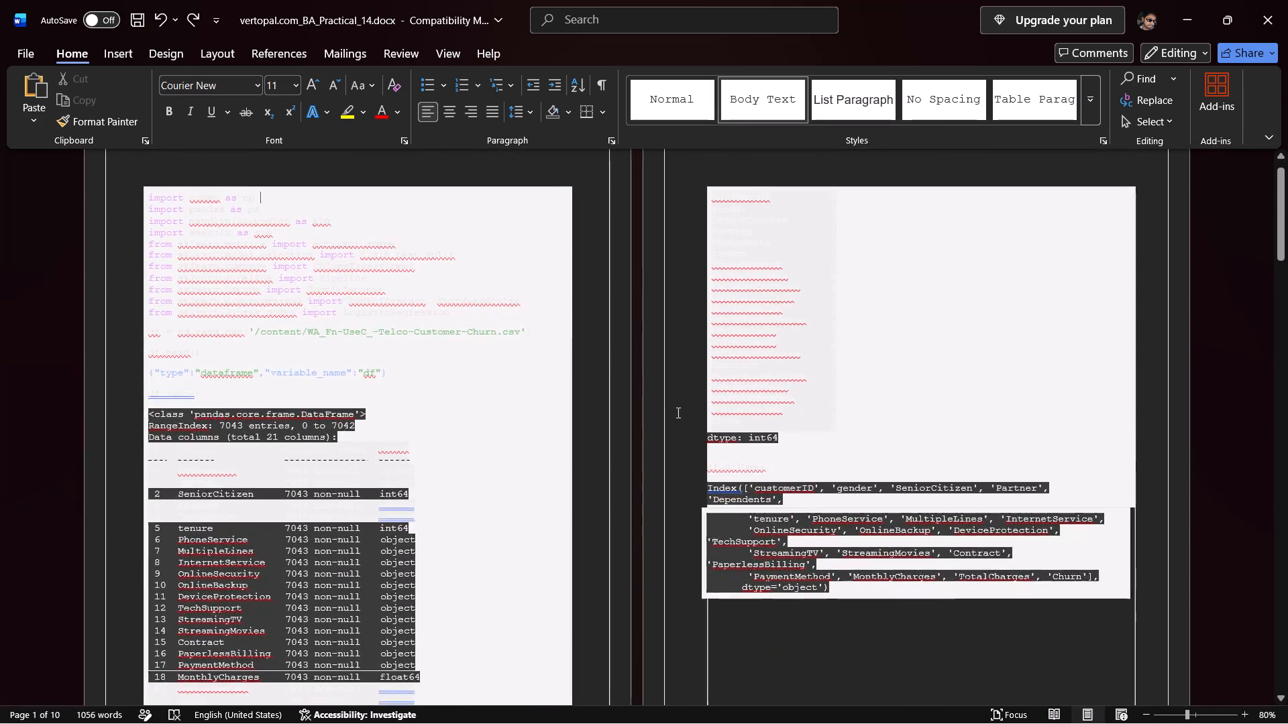
pyautogui.keyDown('ctrl'); pyautogui.scroll(2, 677, 412); pyautogui.keyUp('ctrl')
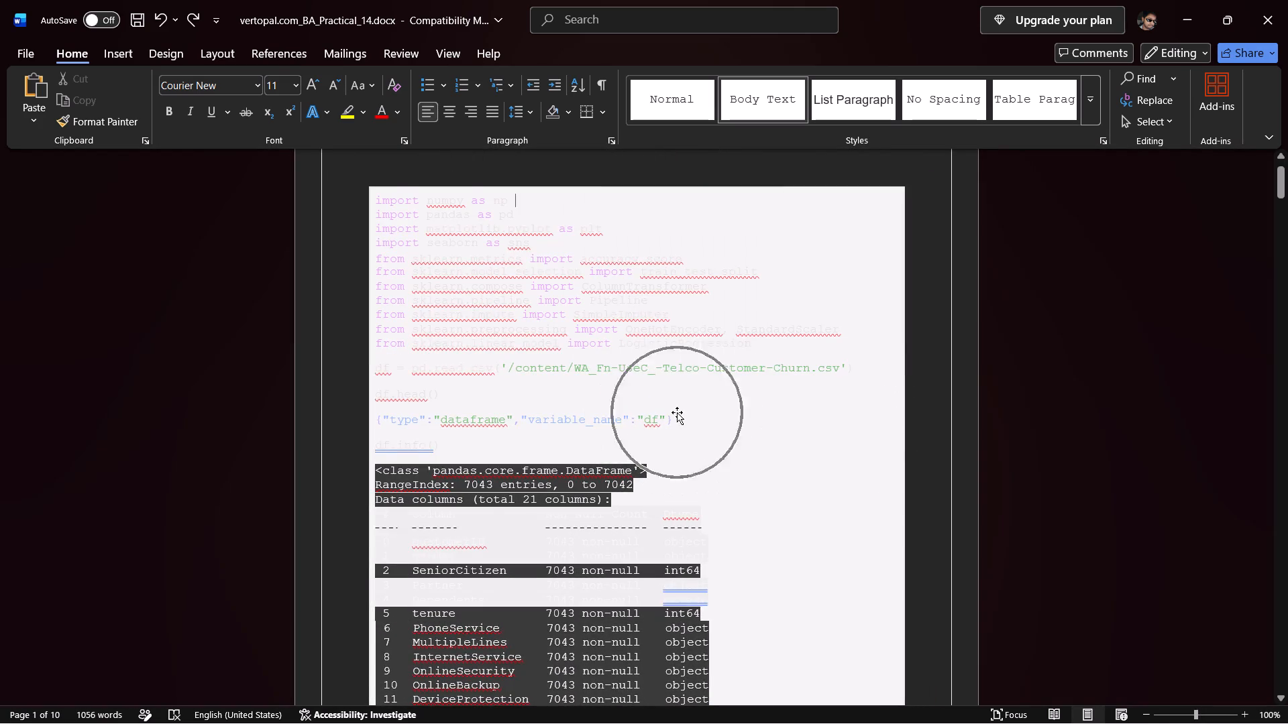
pyautogui.scroll(9, 677, 412)
pyautogui.tripleClick(473, 206)
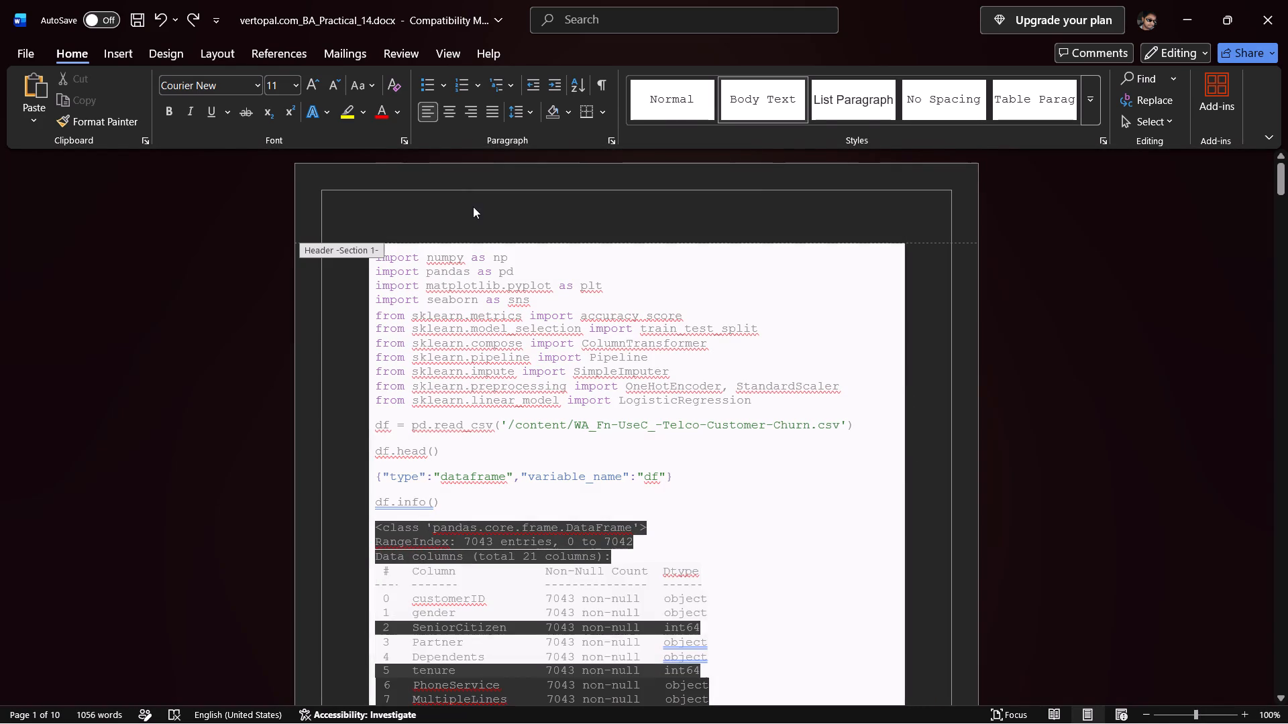
pyautogui.click(370, 206)
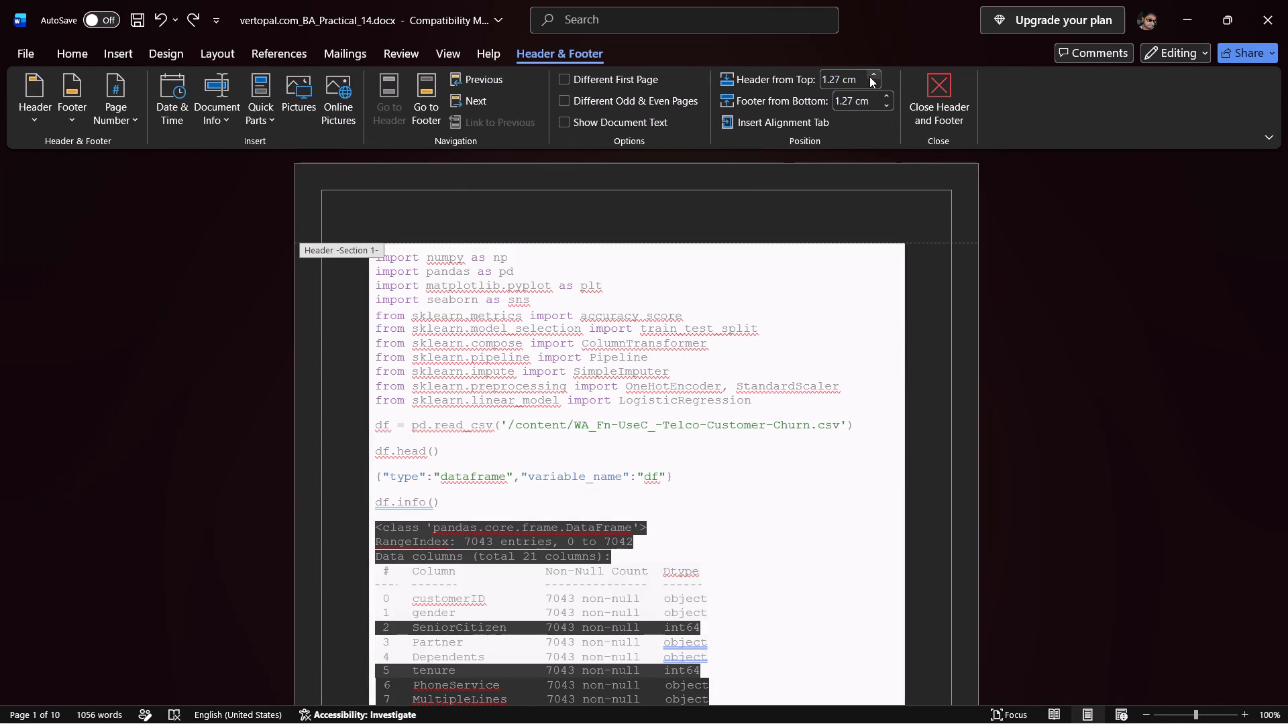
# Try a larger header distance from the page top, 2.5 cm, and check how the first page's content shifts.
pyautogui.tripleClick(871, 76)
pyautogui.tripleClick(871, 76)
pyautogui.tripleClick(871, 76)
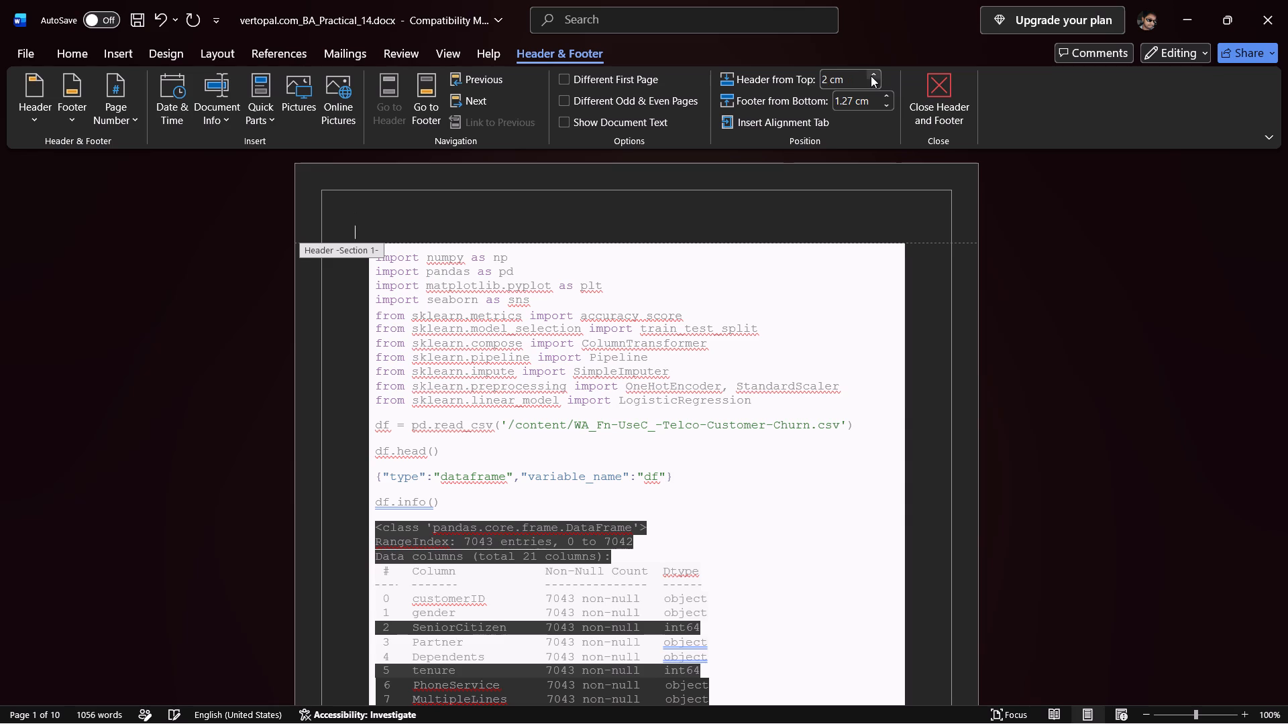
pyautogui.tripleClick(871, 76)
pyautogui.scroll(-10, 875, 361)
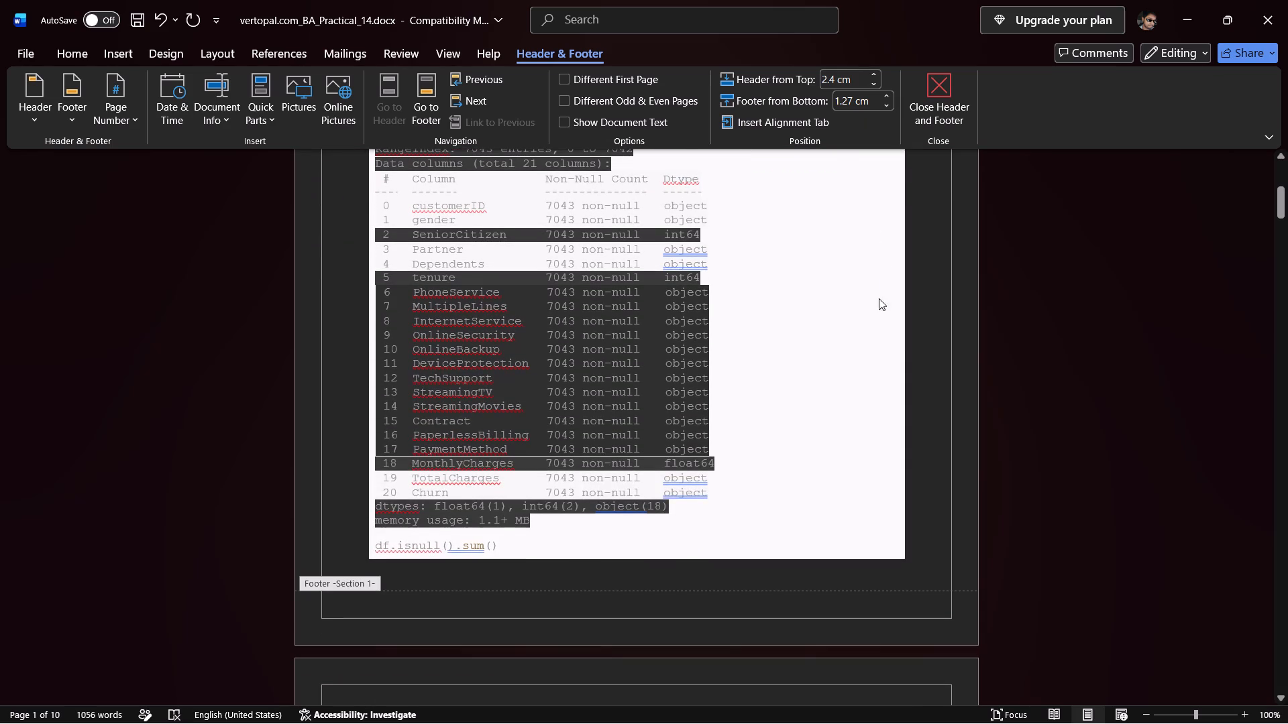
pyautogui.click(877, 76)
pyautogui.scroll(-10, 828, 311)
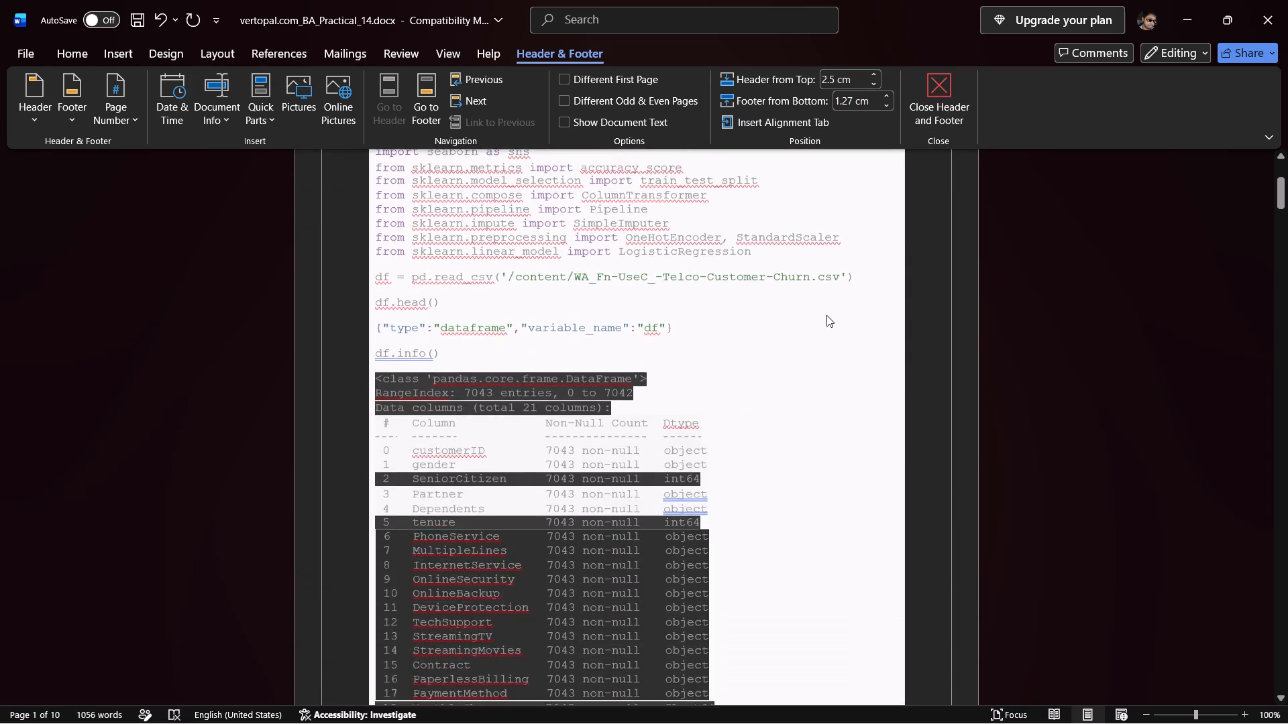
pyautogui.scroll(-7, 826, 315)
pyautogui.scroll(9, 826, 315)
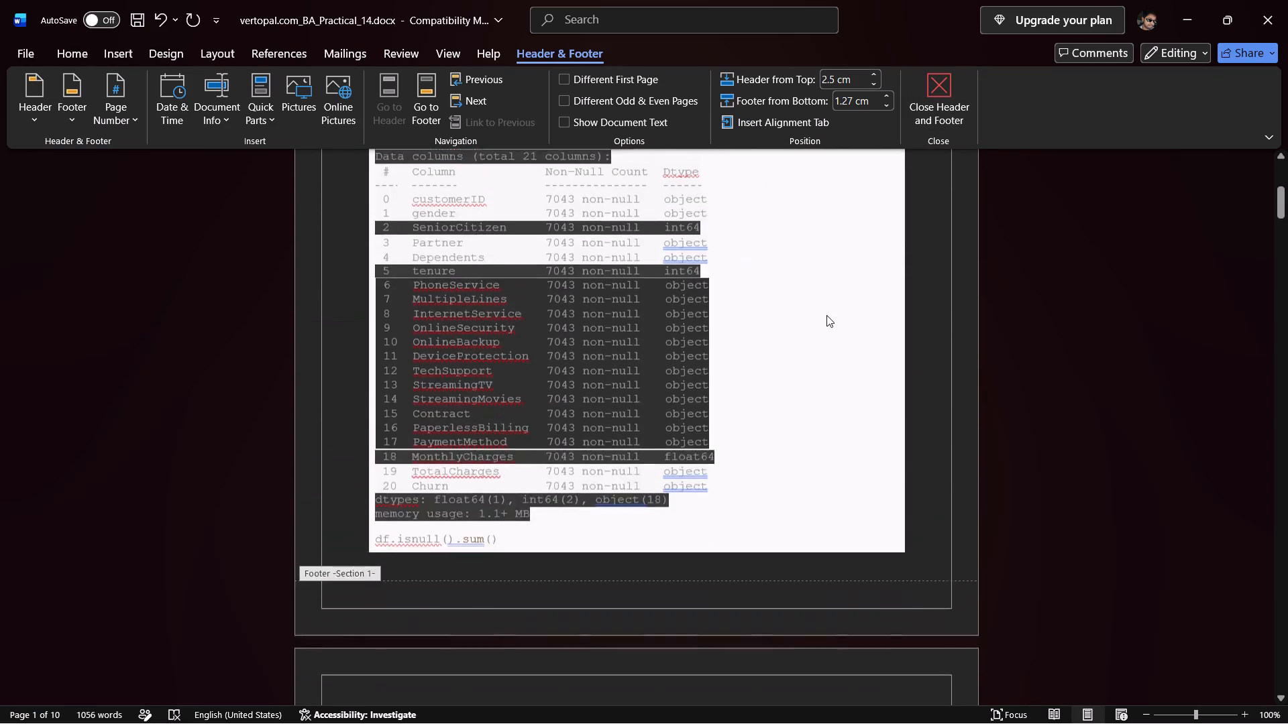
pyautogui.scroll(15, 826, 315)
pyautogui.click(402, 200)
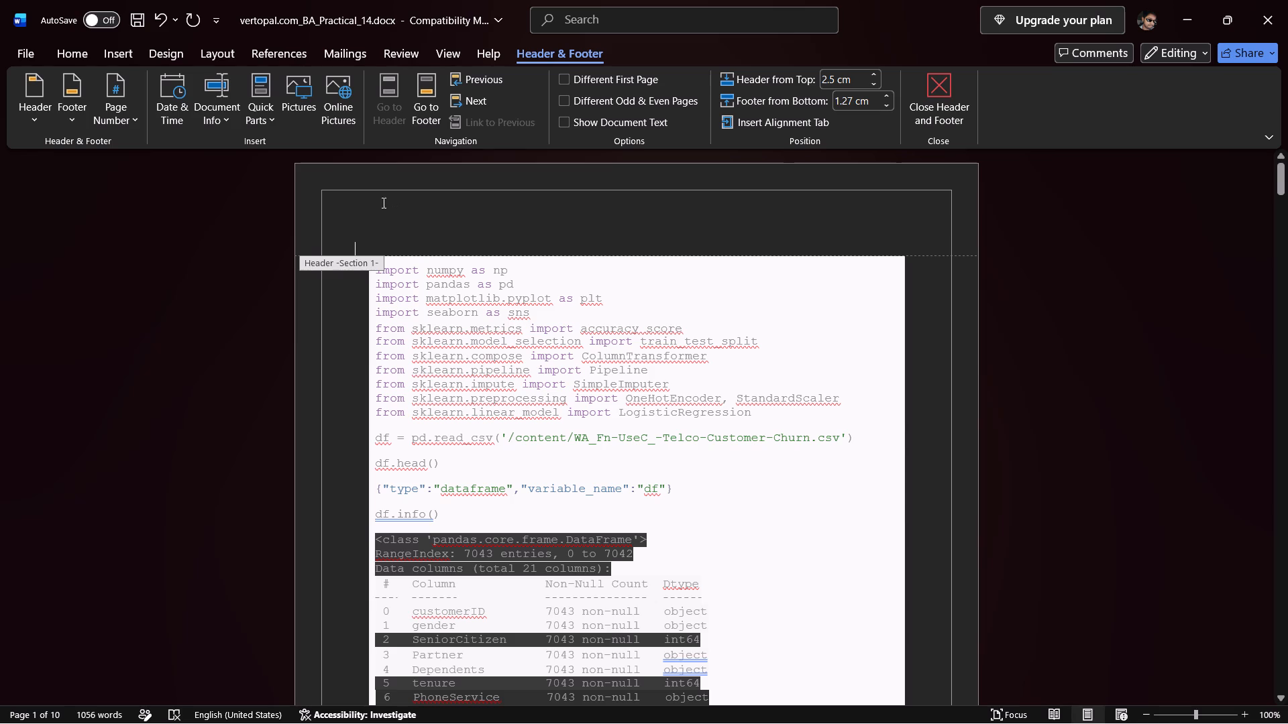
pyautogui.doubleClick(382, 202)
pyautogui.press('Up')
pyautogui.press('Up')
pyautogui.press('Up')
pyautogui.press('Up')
# Reduce the header's distance from the page top to 1.1 cm.
pyautogui.click(875, 86)
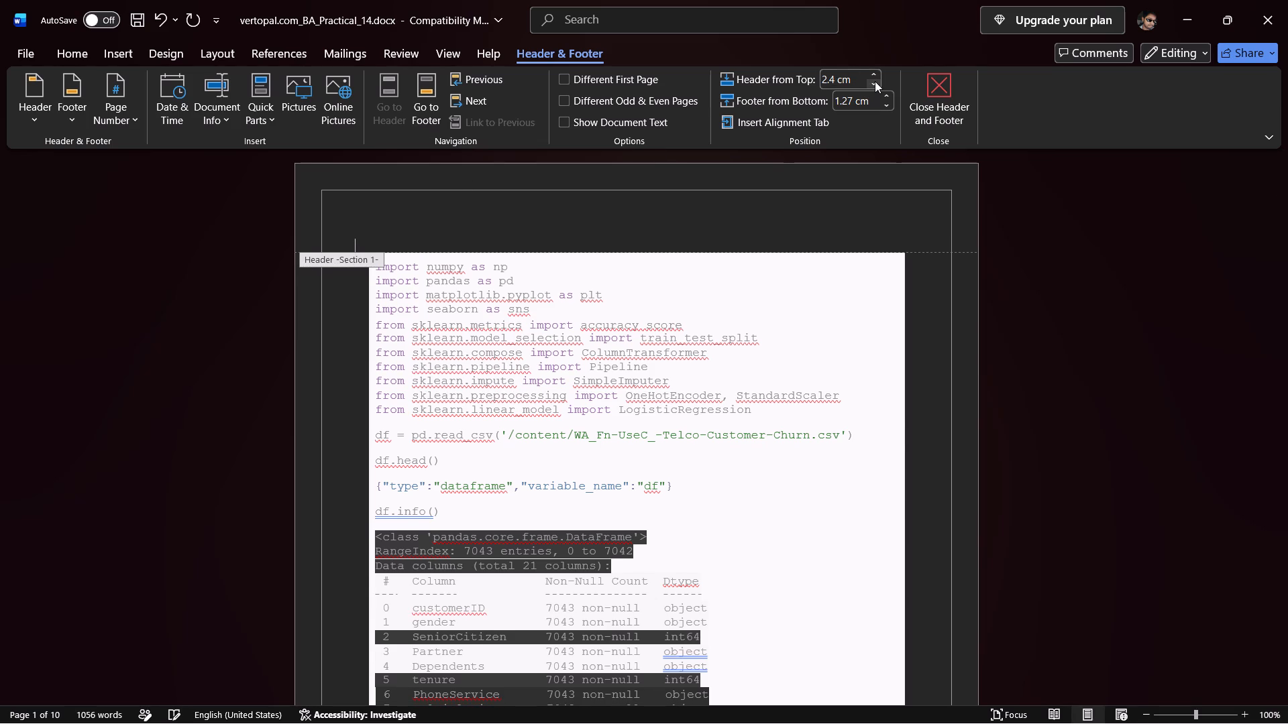
pyautogui.tripleClick(875, 81)
pyautogui.tripleClick(875, 81)
pyautogui.tripleClick(875, 81)
pyautogui.tripleClick(875, 81)
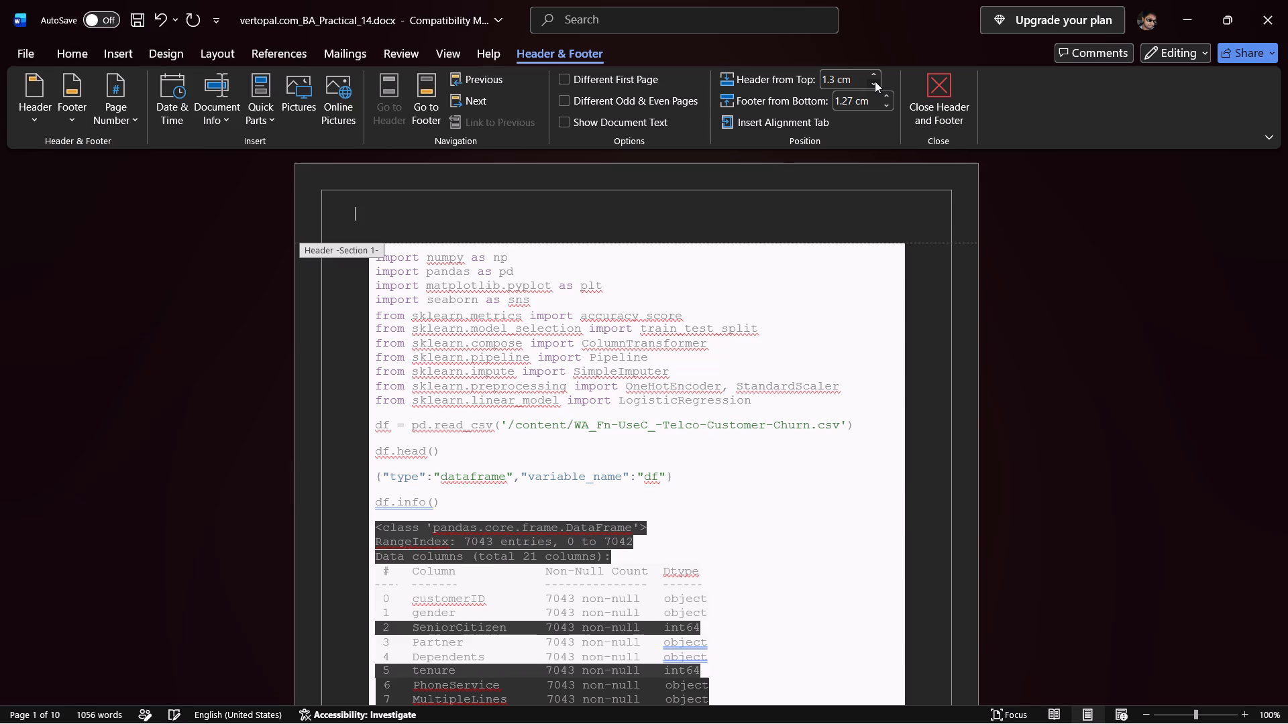
pyautogui.click(875, 81)
# Enter "Practical - 14" in the first page's header, with spaces around the hyphen and one after the number.
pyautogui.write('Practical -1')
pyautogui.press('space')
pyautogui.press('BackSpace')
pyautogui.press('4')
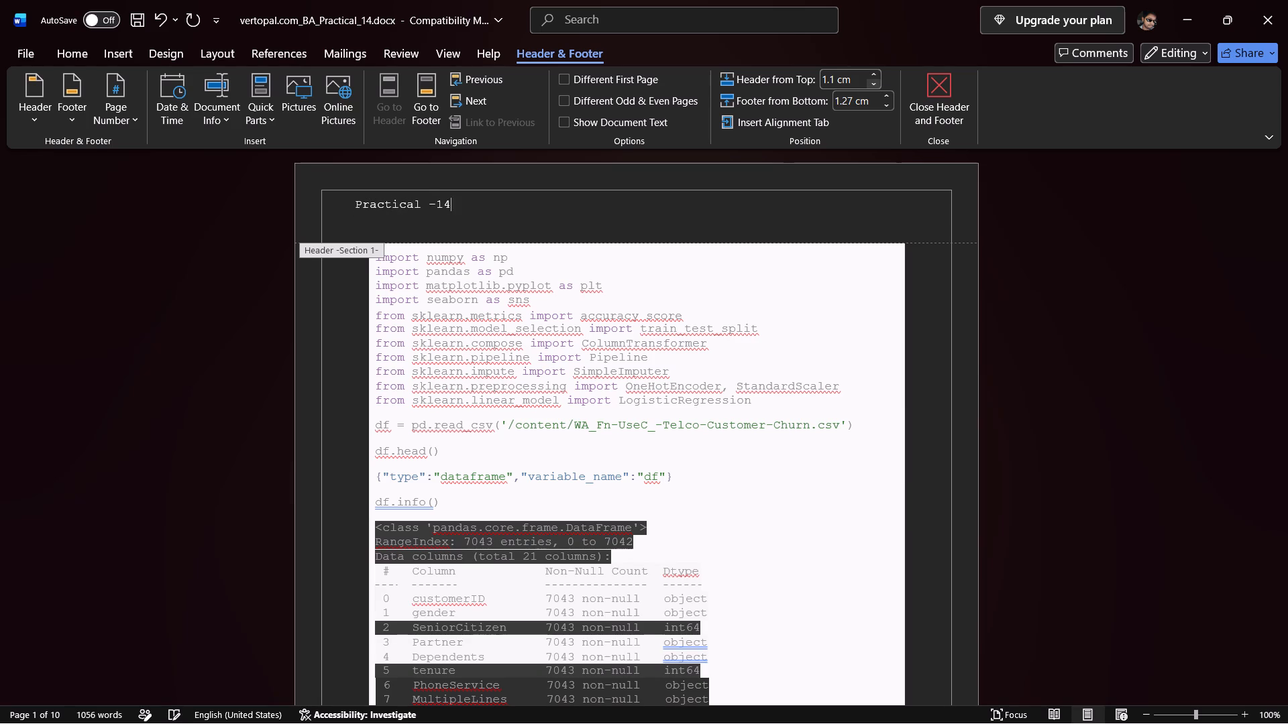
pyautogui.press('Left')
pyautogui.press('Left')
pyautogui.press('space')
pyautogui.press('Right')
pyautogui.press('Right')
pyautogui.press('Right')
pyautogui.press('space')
# Copy the Option 2 business problem text from the assignment PDF in Gmail and paste it after "Practical - 14" in the Word header.
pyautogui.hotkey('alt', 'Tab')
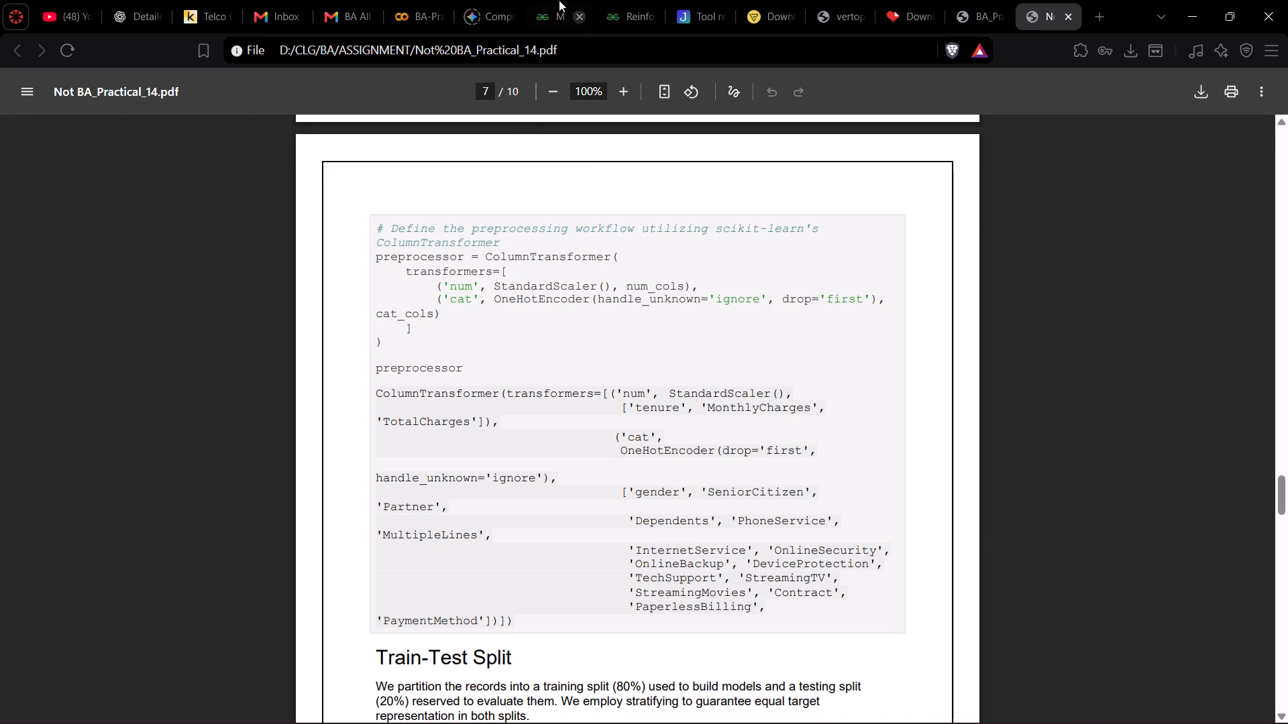
pyautogui.click(347, 0)
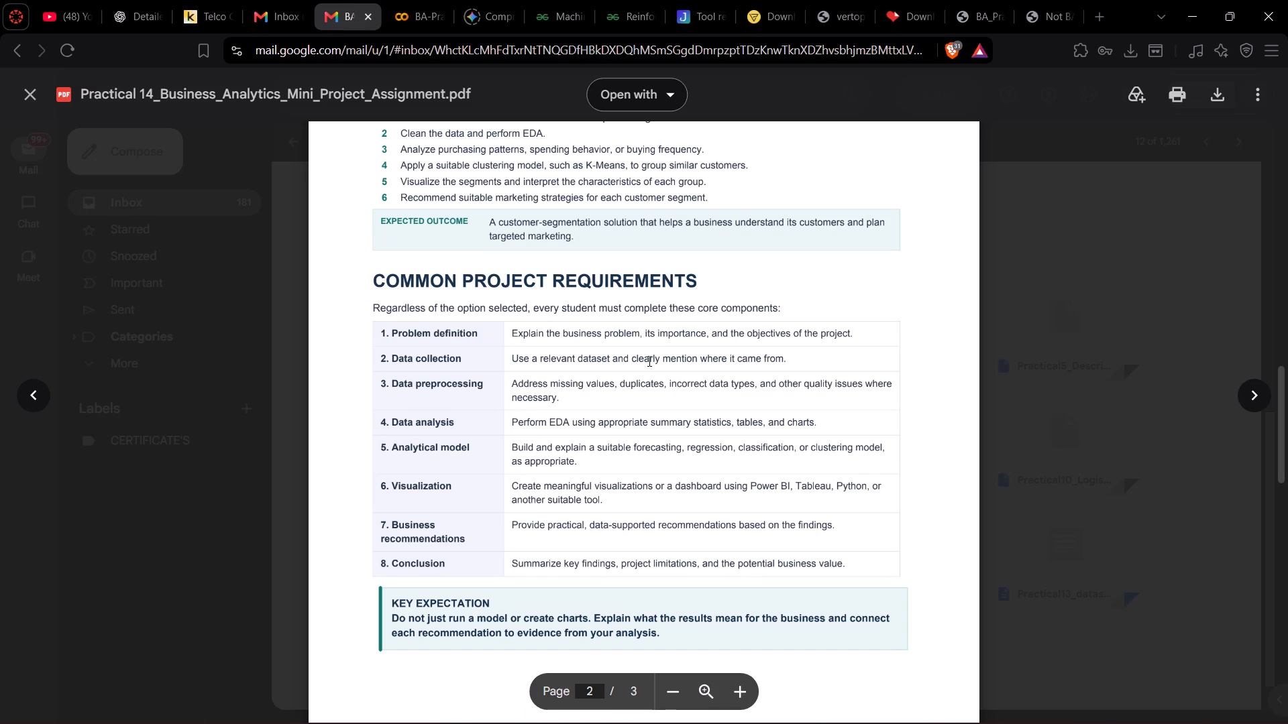
pyautogui.scroll(4, 663, 383)
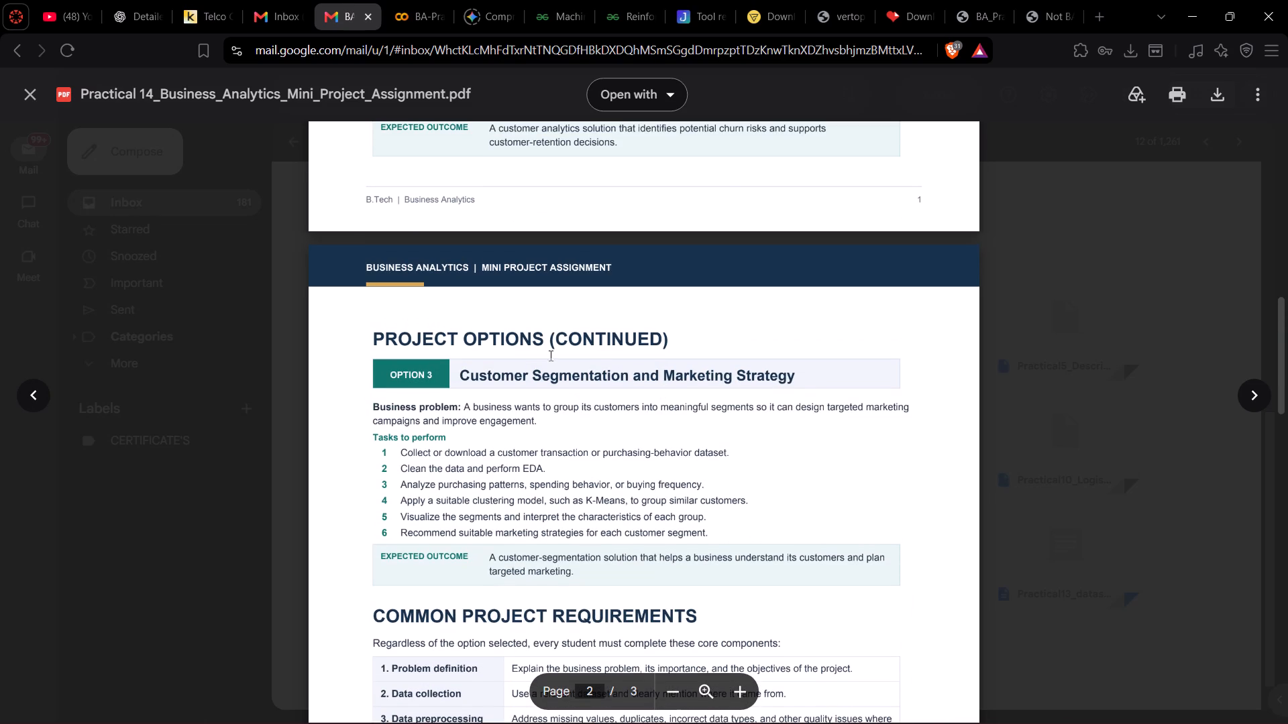
pyautogui.scroll(5, 651, 414)
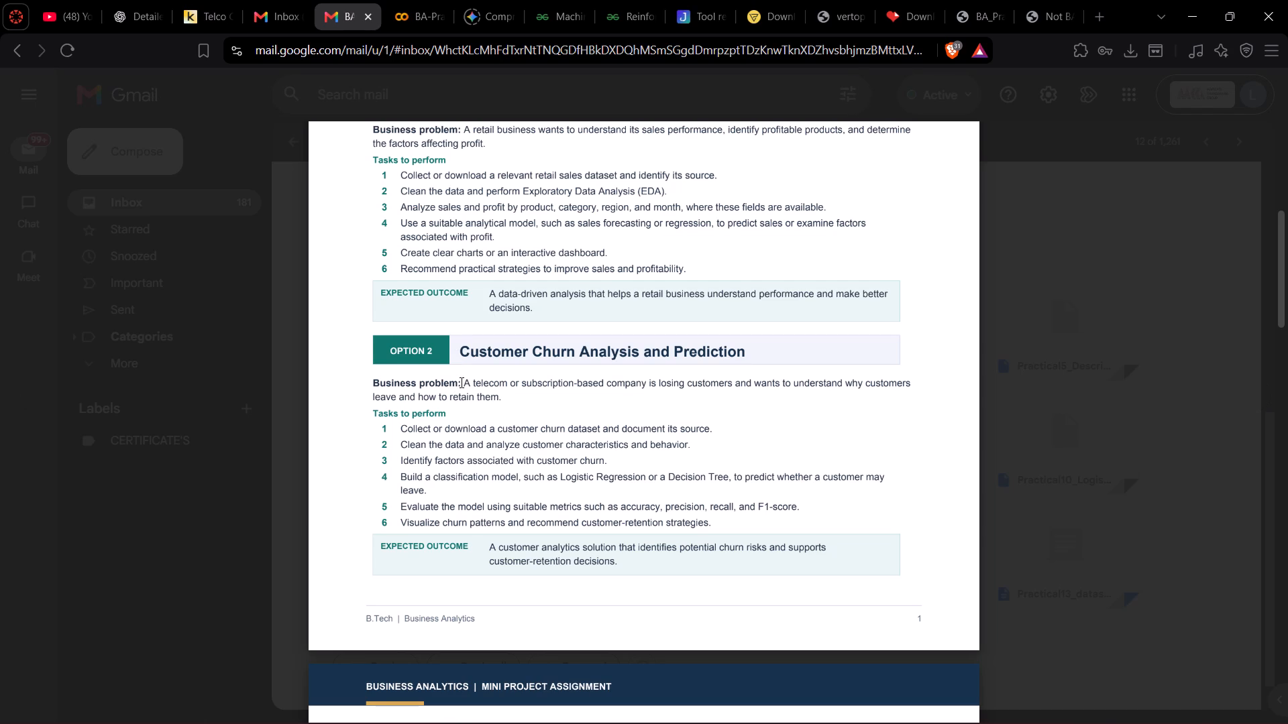
pyautogui.moveTo(464, 382); pyautogui.dragTo(506, 397)
pyautogui.hotkey('ctrl', 'c')
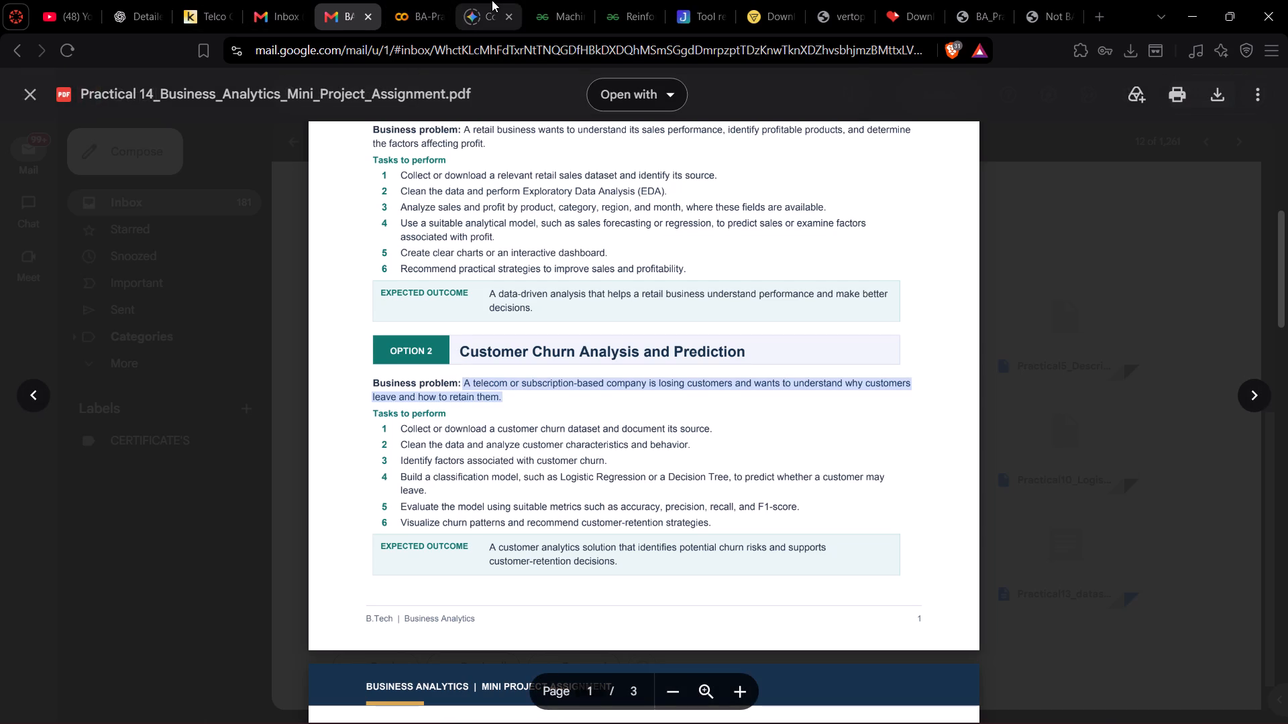
pyautogui.hotkey('alt', 'Tab')
pyautogui.hotkey('ctrl', 'v')
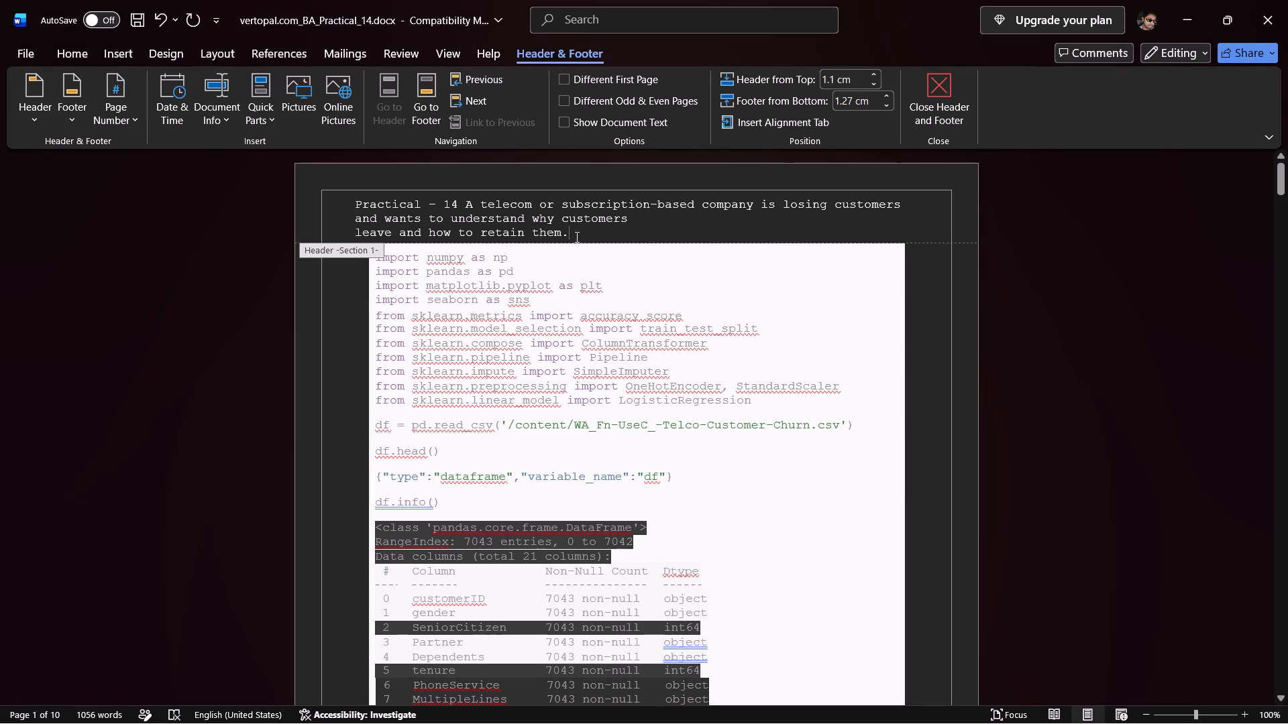
# Make the entire header text bold and open its font size choices.
pyautogui.moveTo(576, 237); pyautogui.dragTo(331, 204)
pyautogui.click(72, 51)
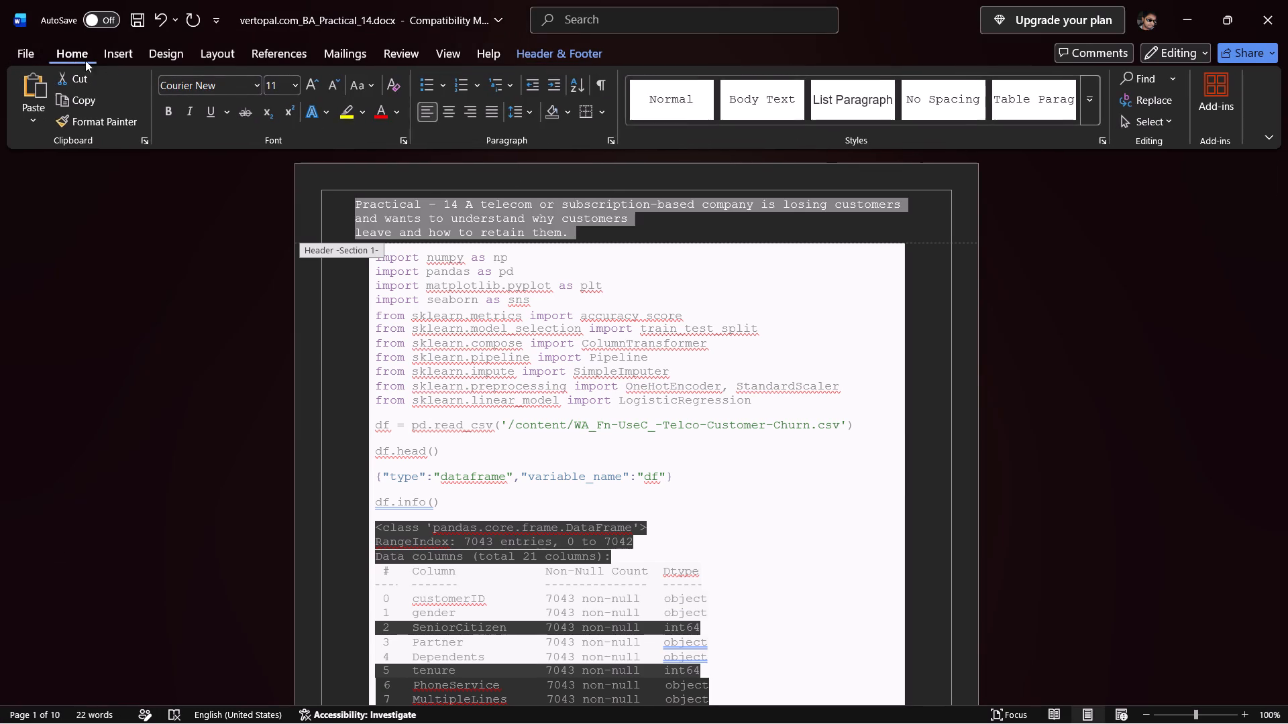
pyautogui.click(170, 108)
pyautogui.click(294, 87)
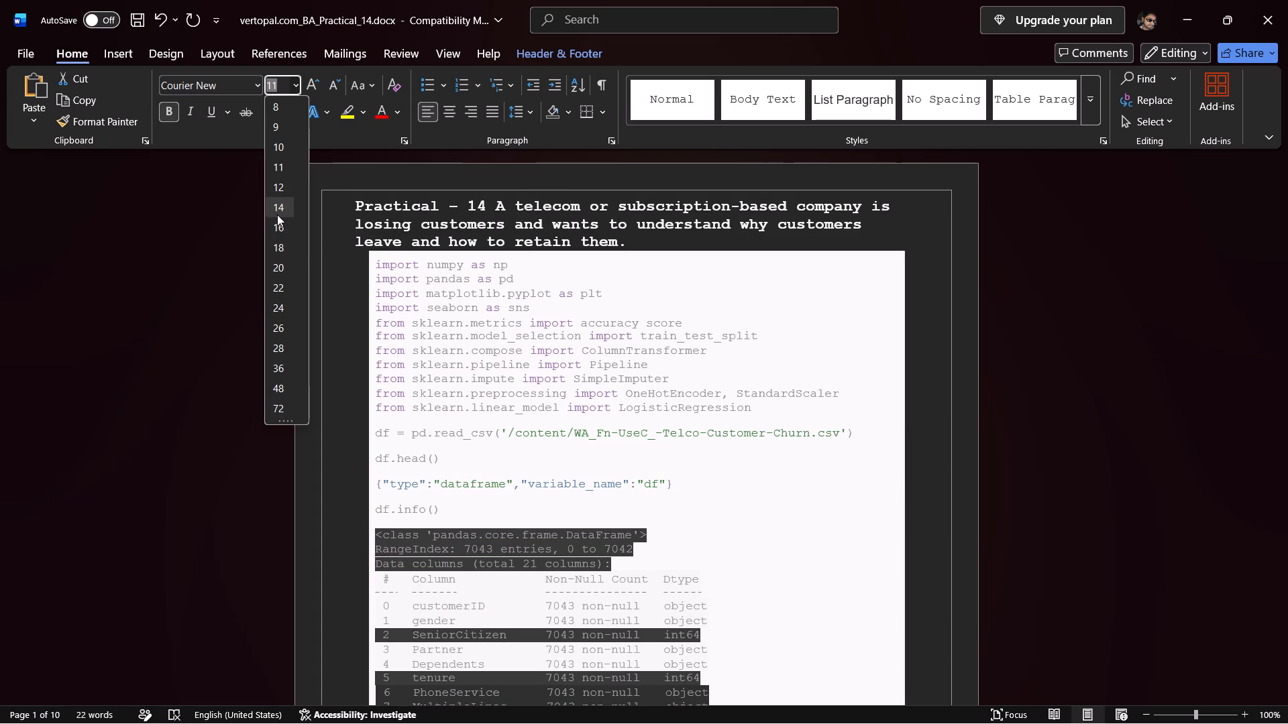
# Set the 'Practical – 14' title text in the header to 14 pt.
pyautogui.click(277, 215)
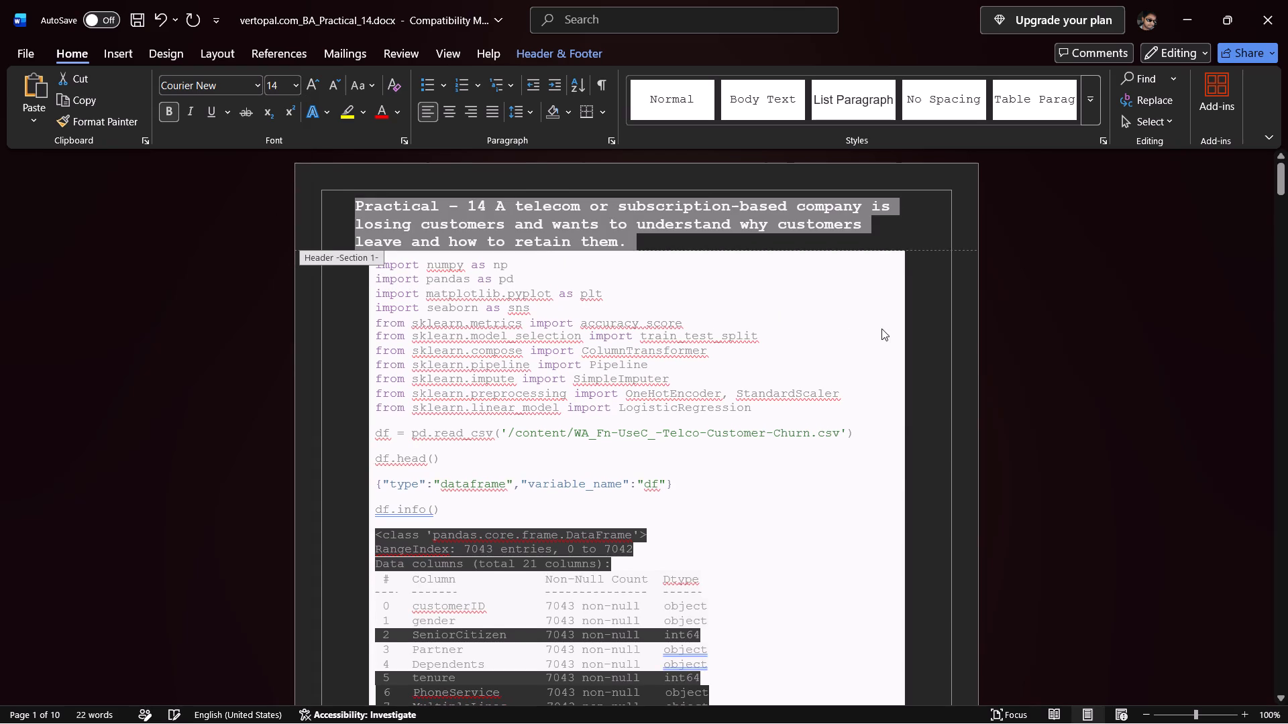
pyautogui.click(926, 316)
# Open the first page's footer for editing and set its distance from the page bottom to 0.4 cm.
pyautogui.scroll(-14, 910, 452)
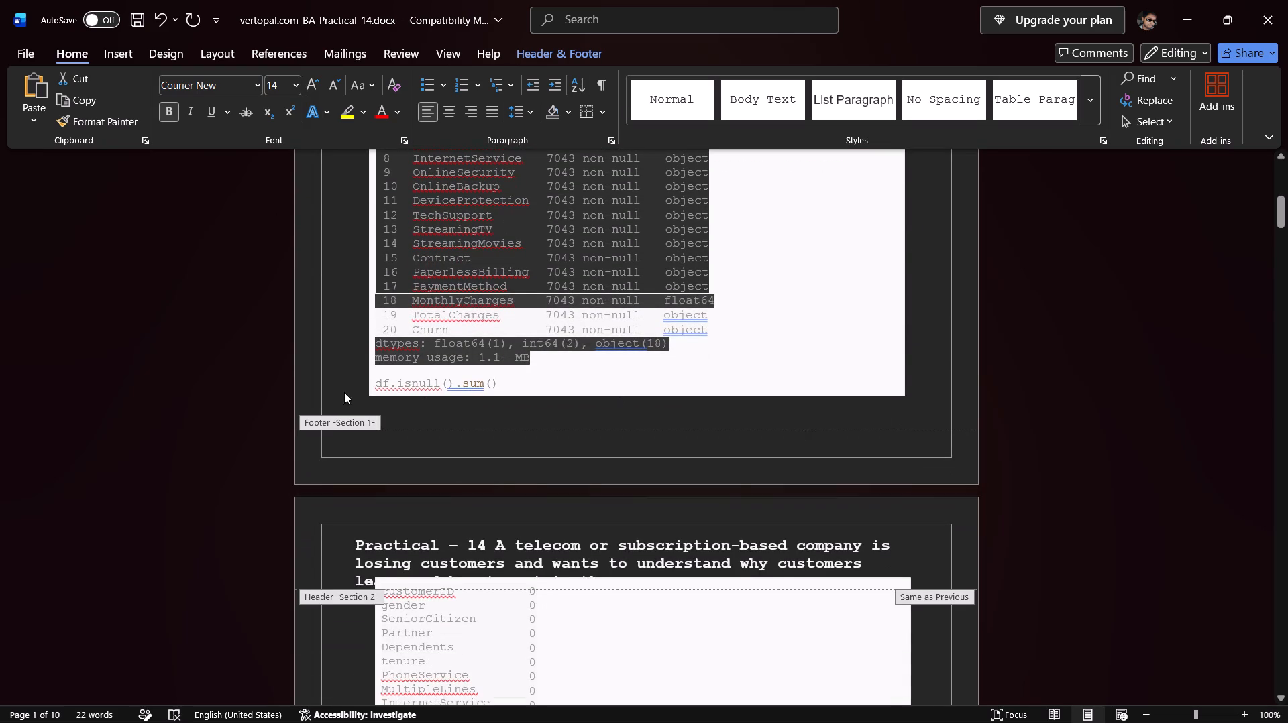
pyautogui.doubleClick(390, 445)
pyautogui.click(398, 469)
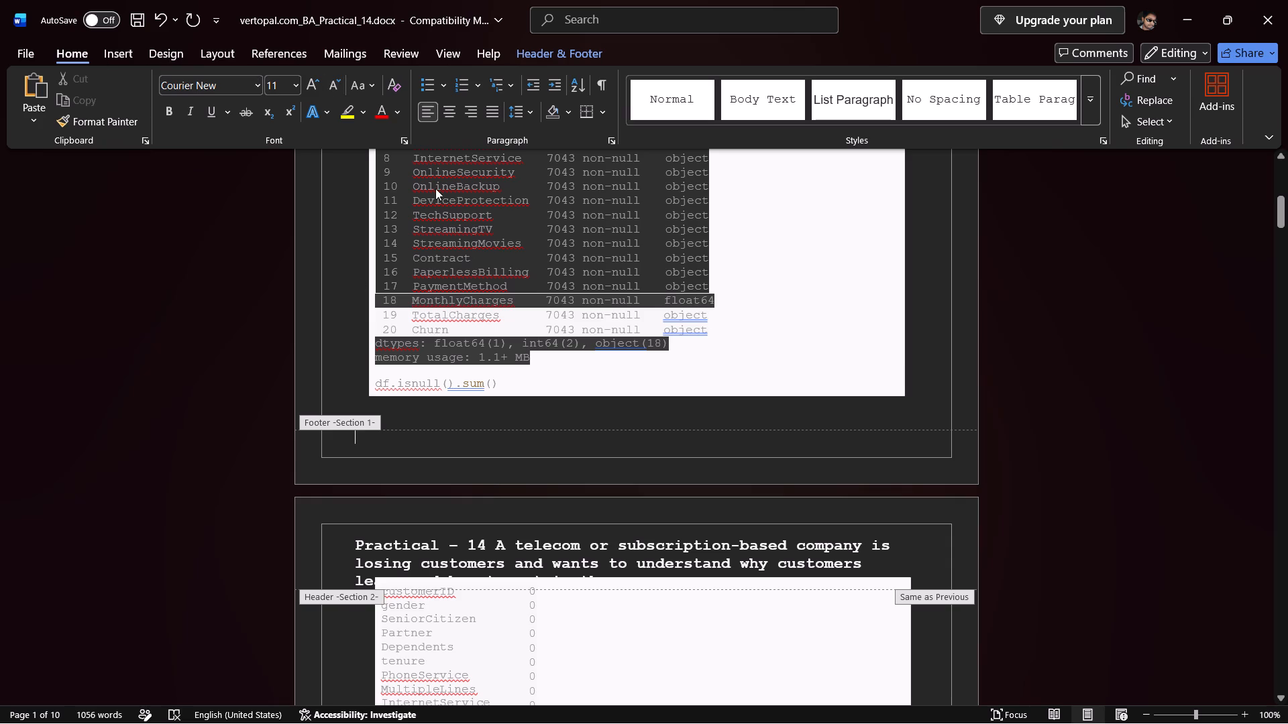
pyautogui.doubleClick(503, 462)
pyautogui.doubleClick(444, 403)
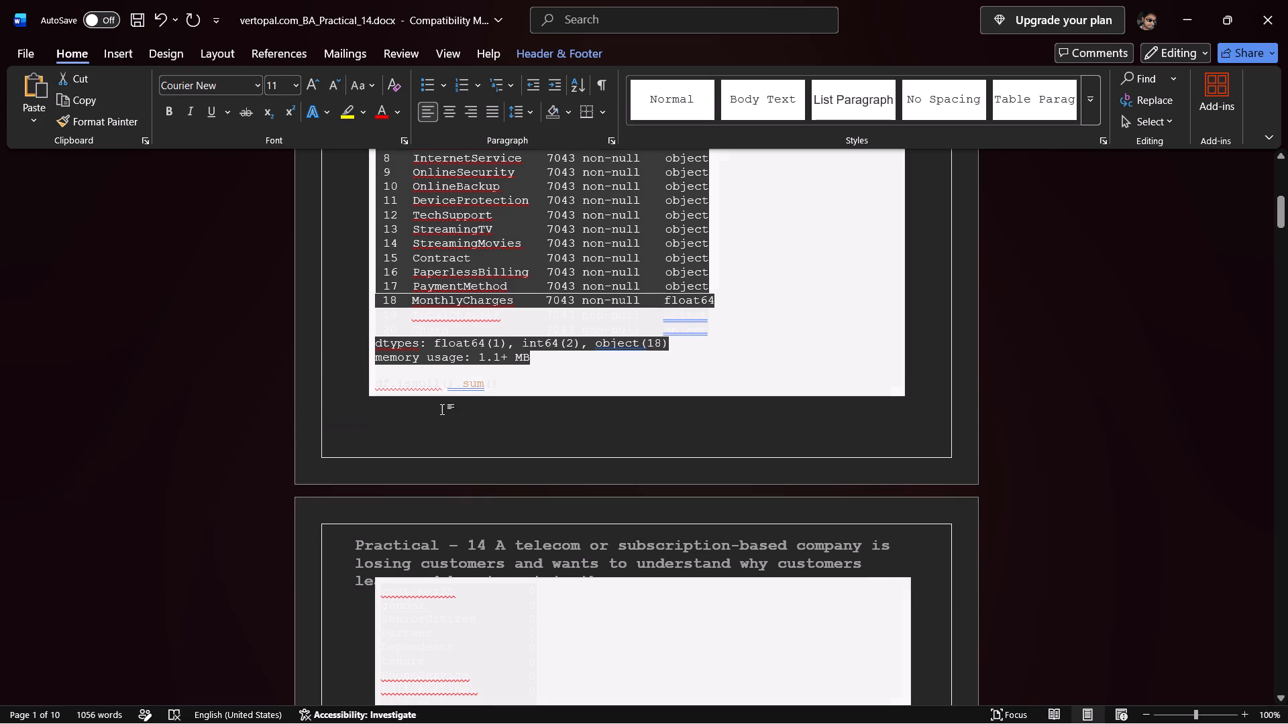
pyautogui.doubleClick(419, 463)
pyautogui.doubleClick(403, 470)
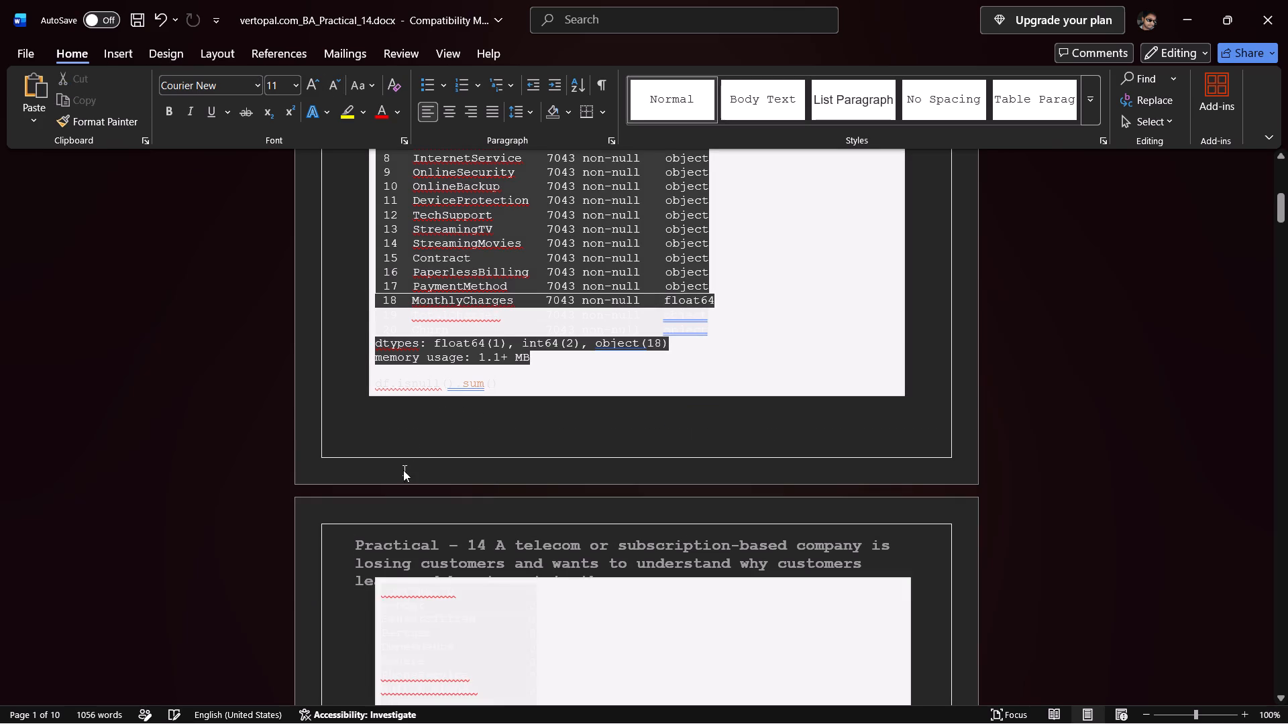
pyautogui.click(883, 95)
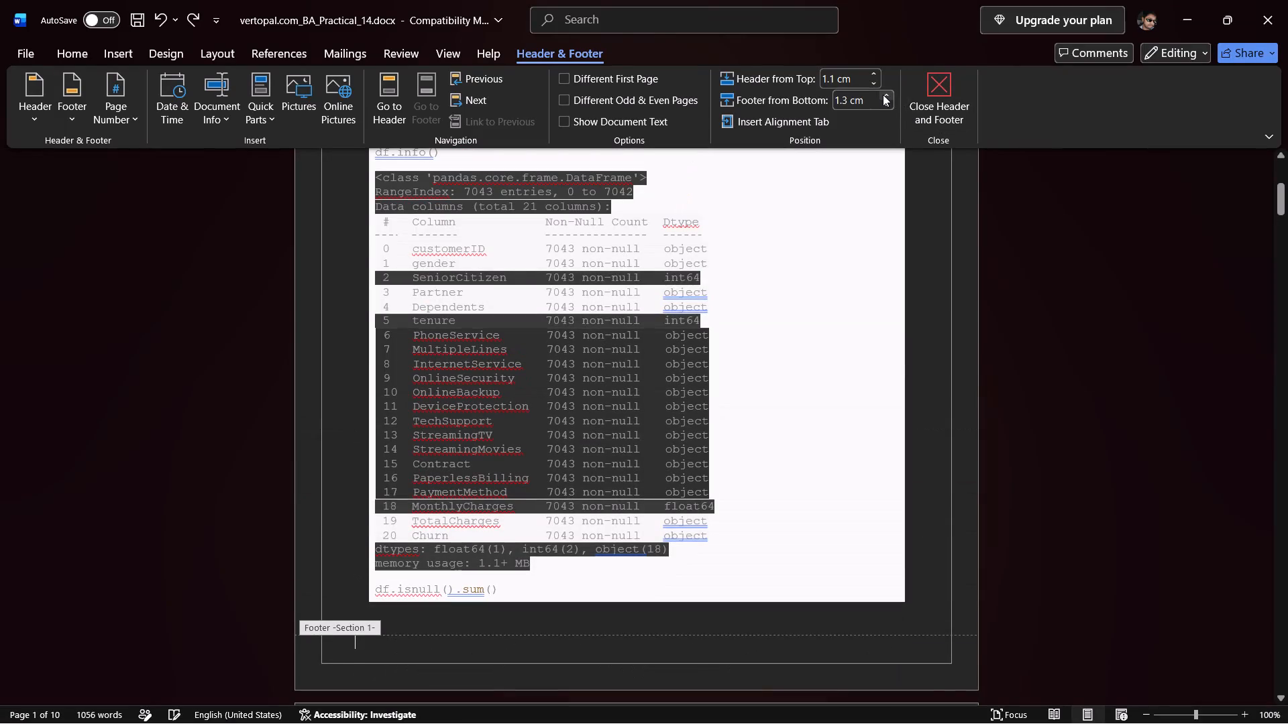
pyautogui.doubleClick(883, 95)
pyautogui.tripleClick(885, 109)
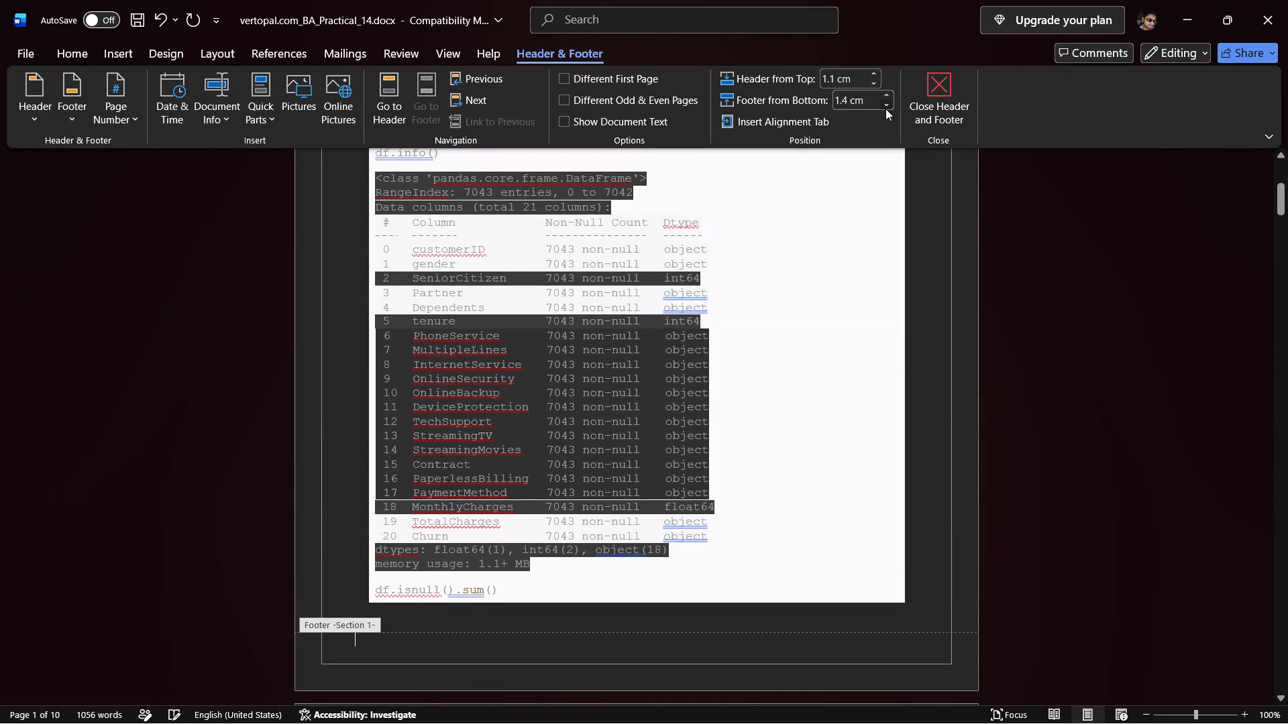
pyautogui.tripleClick(885, 109)
pyautogui.tripleClick(885, 109)
pyautogui.doubleClick(885, 109)
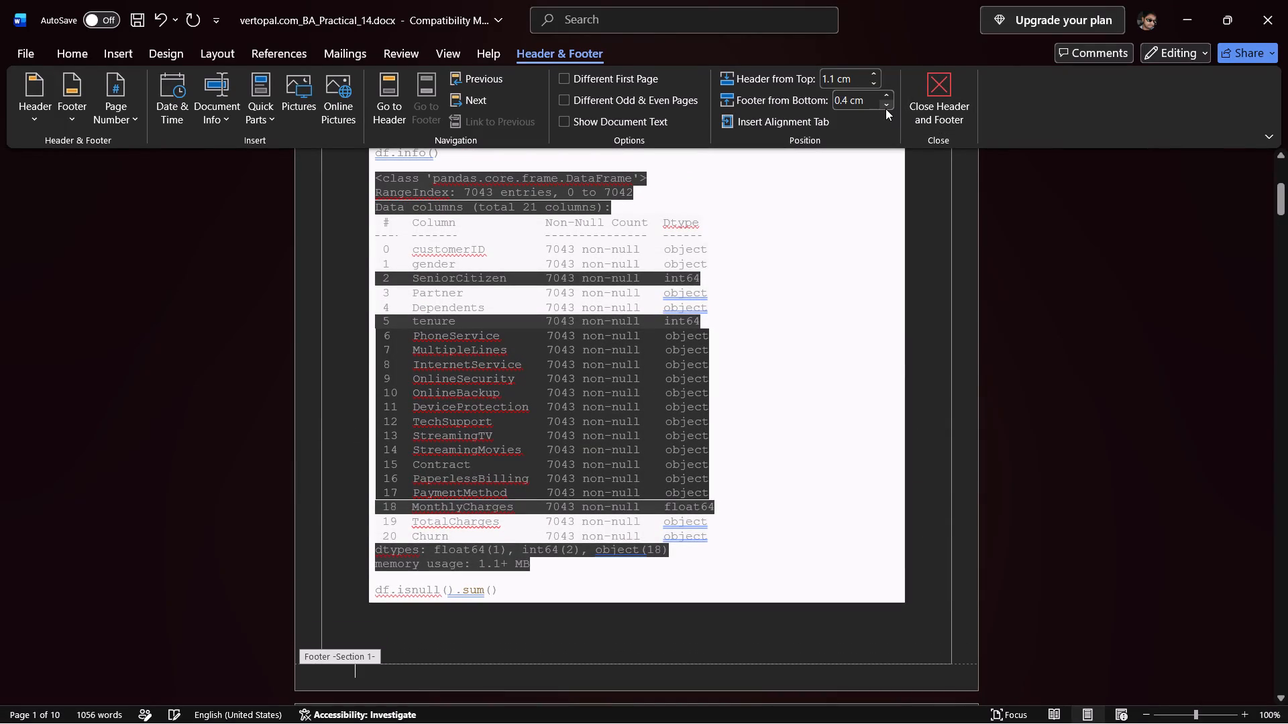
# Enter the text 'Lire' in the first page's footer.
pyautogui.write('Lire')
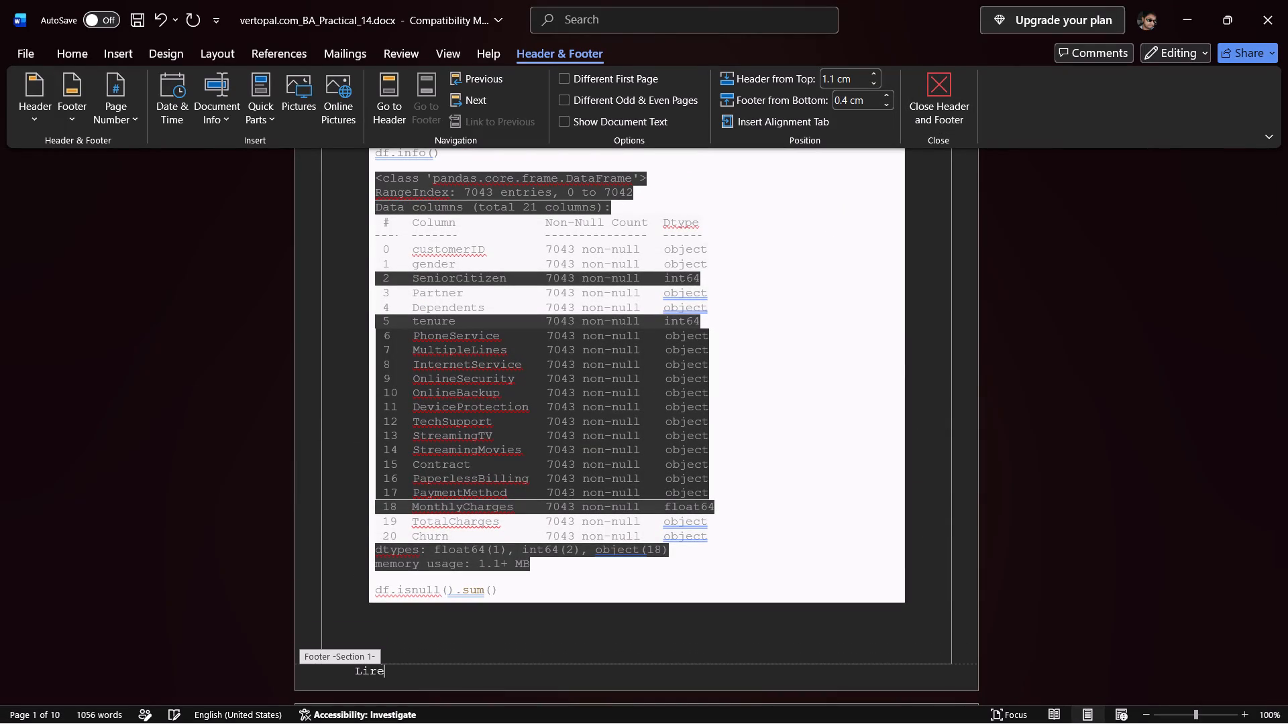
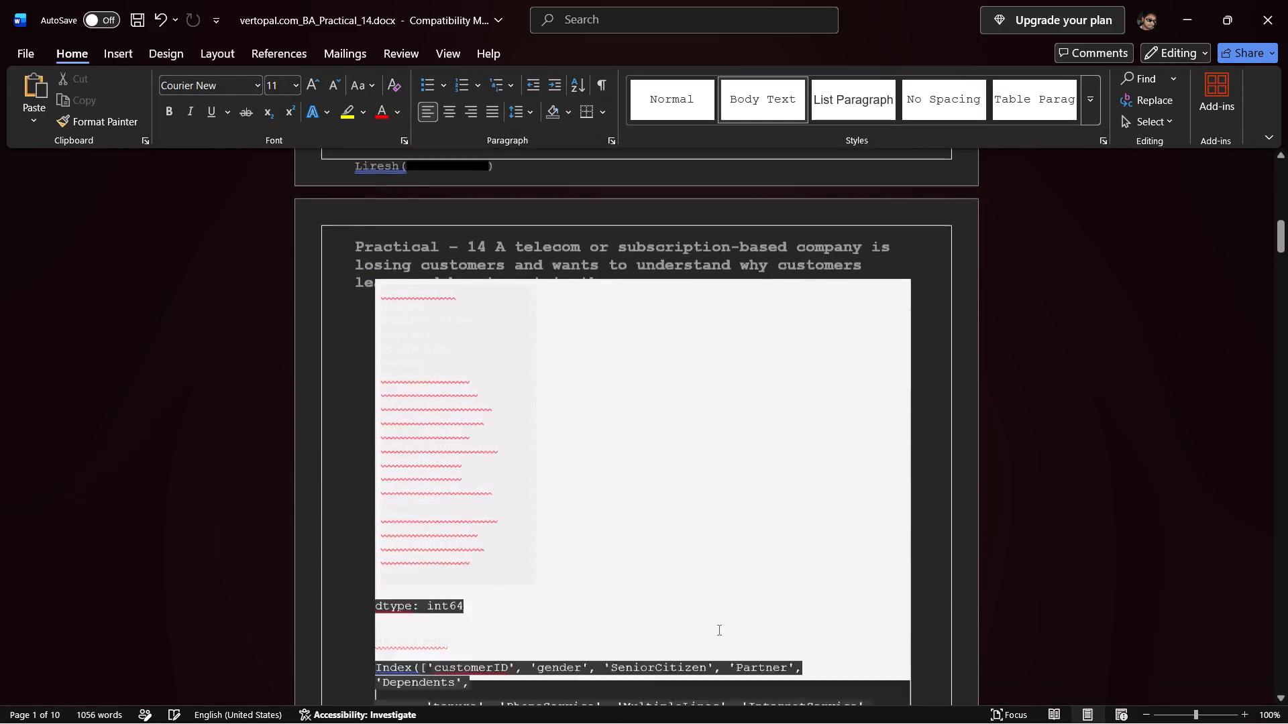
# Delete the 'Practical – 14' problem statement title from the page header and close the header.
pyautogui.scroll(-14, 718, 629)
pyautogui.scroll(-7, 720, 616)
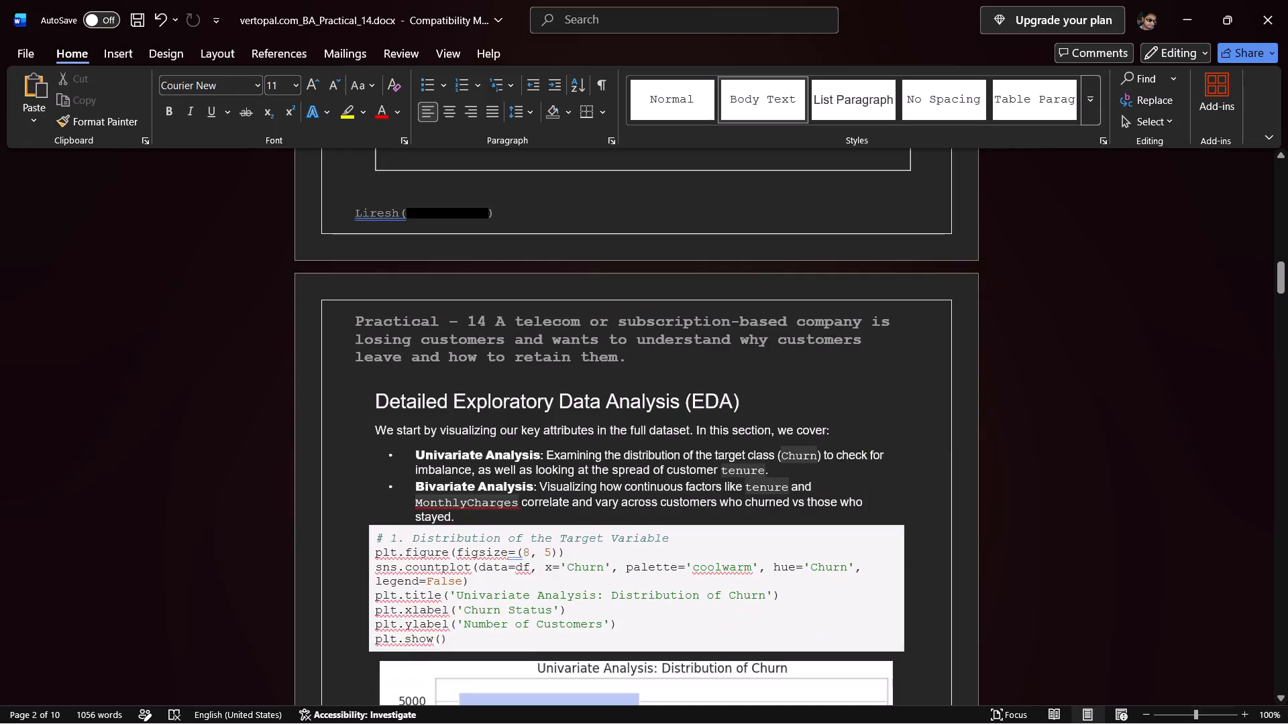
pyautogui.scroll(12, 616, 431)
pyautogui.scroll(10, 621, 424)
pyautogui.scroll(-2, 621, 424)
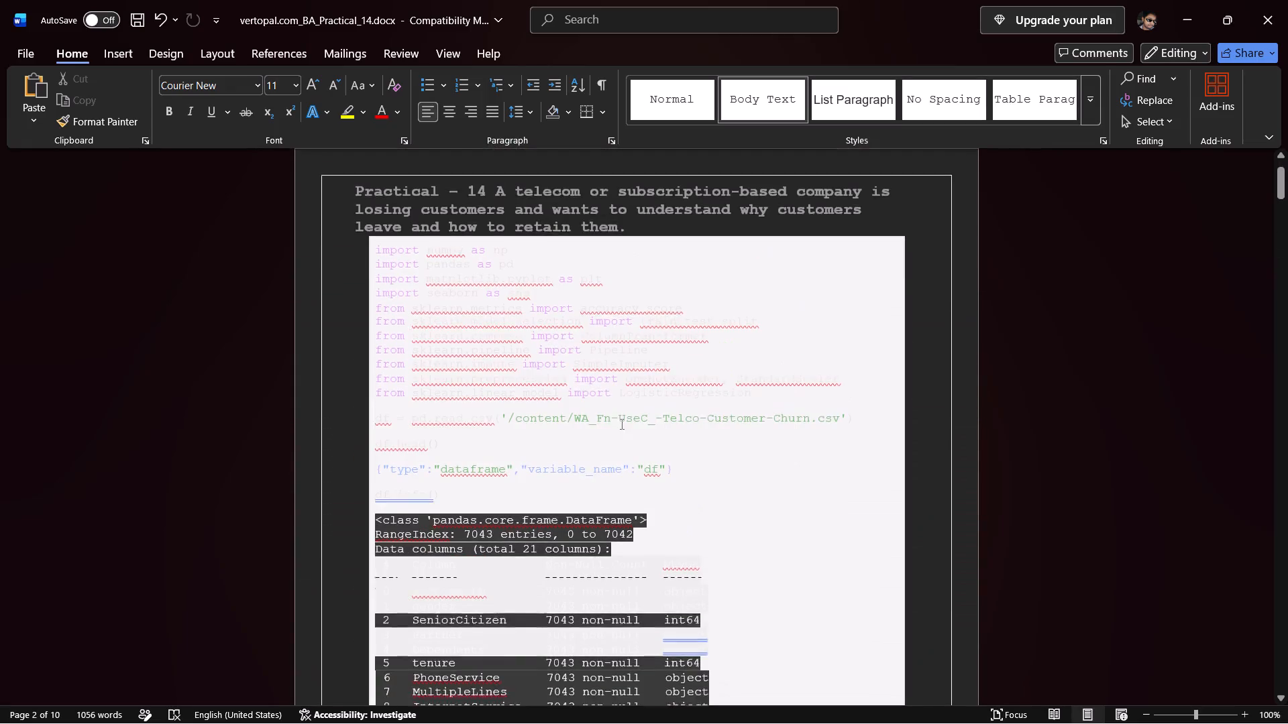
pyautogui.scroll(-15, 621, 424)
pyautogui.doubleClick(621, 423)
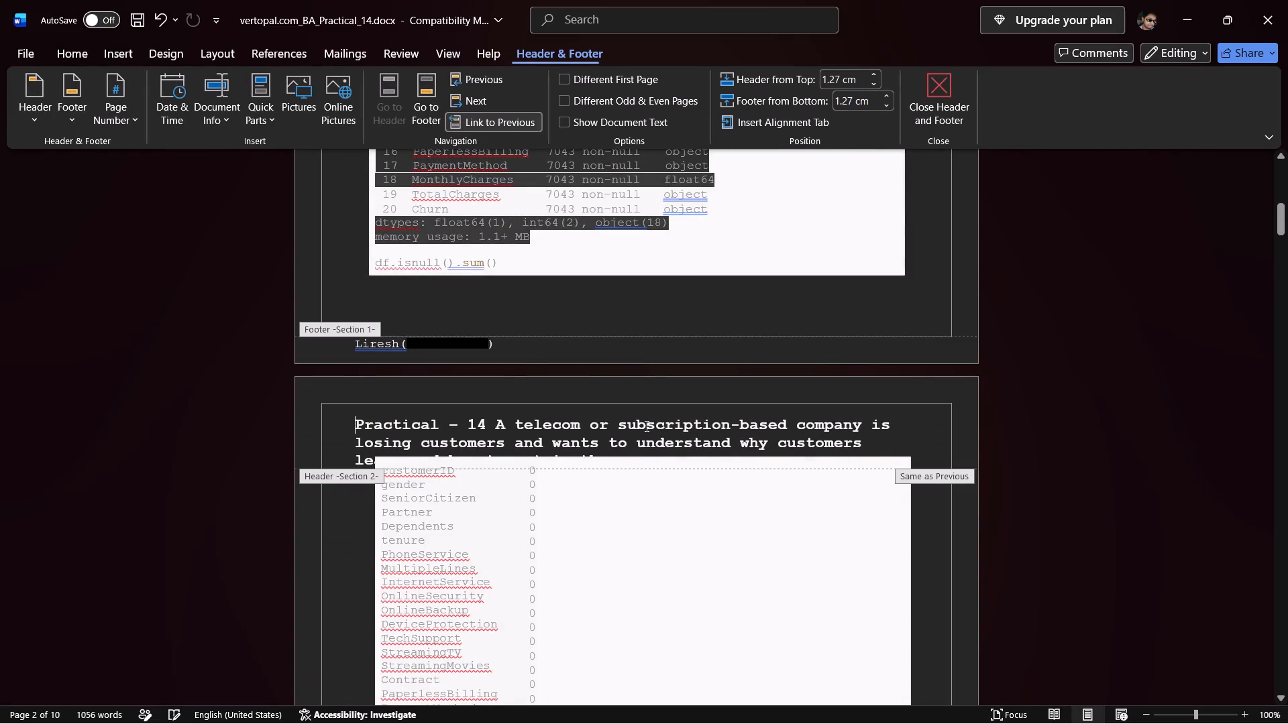
pyautogui.moveTo(873, 443); pyautogui.dragTo(376, 422)
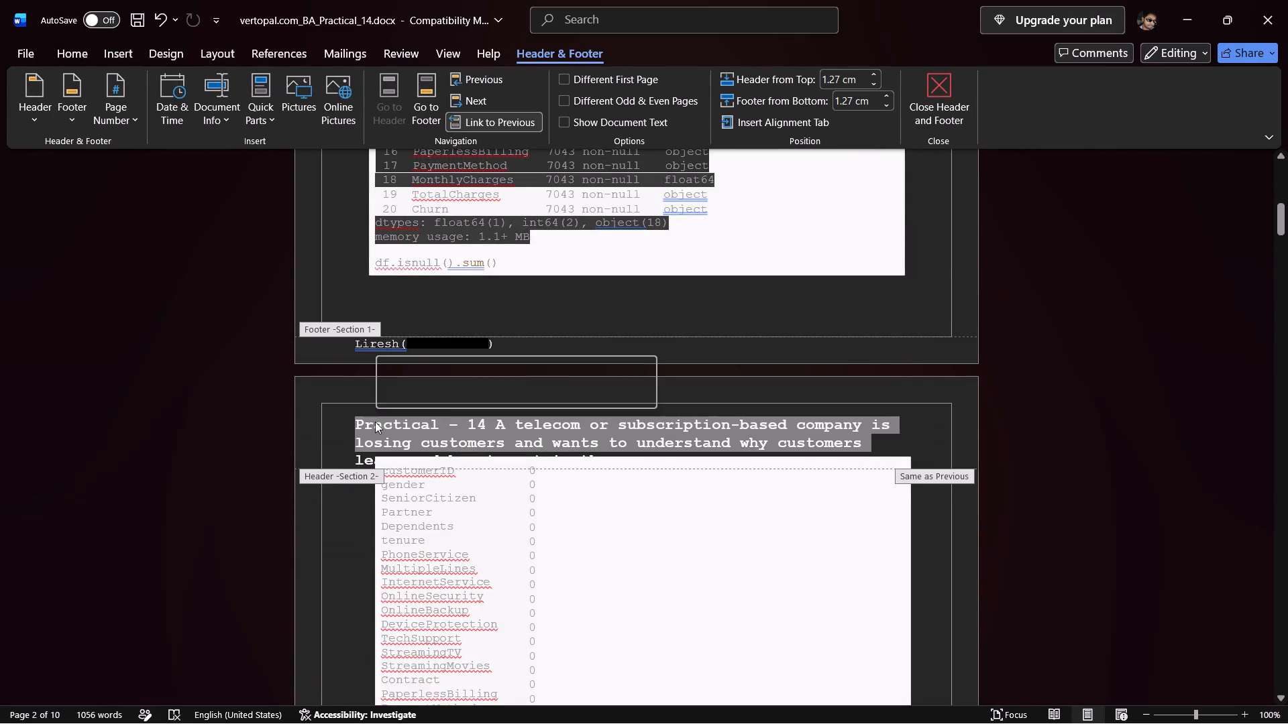
pyautogui.press('BackSpace')
pyautogui.moveTo(645, 418); pyautogui.dragTo(335, 420)
pyautogui.press('BackSpace')
pyautogui.doubleClick(650, 308)
# Look through all pages to check the headers, footers and overall layout of the report.
pyautogui.scroll(12, 674, 317)
pyautogui.scroll(-7, 709, 402)
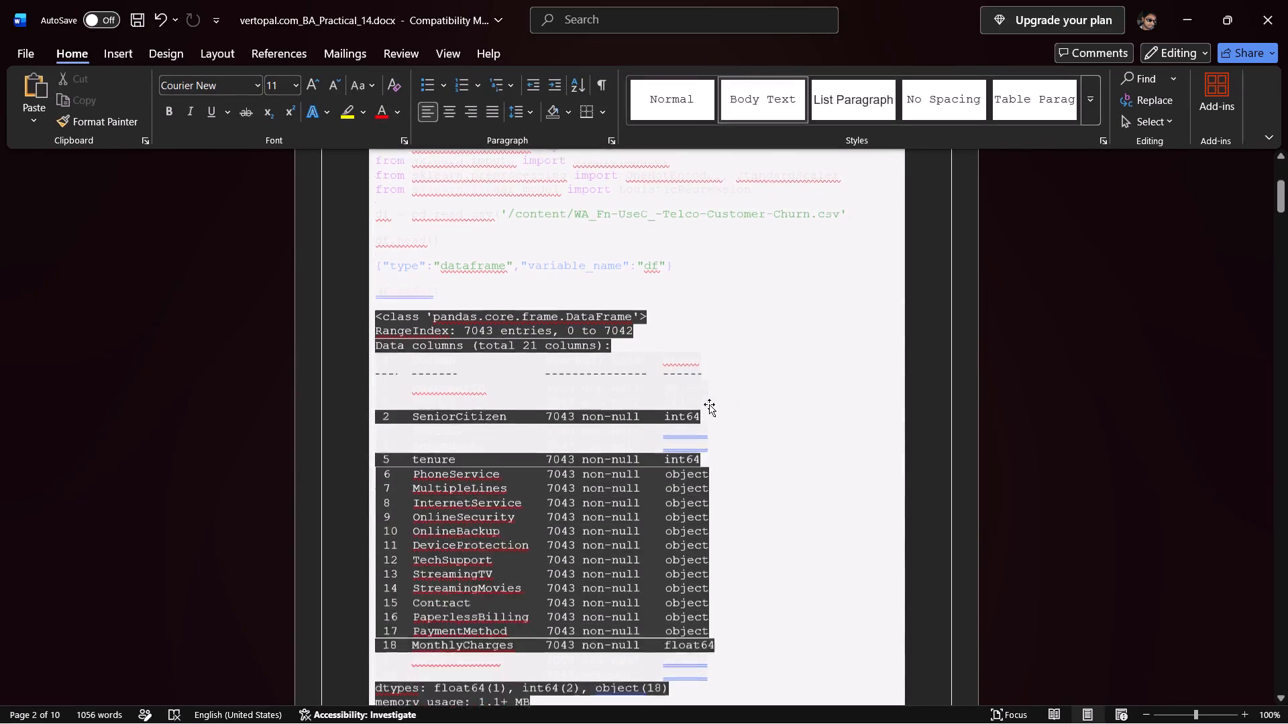
pyautogui.scroll(-9, 709, 404)
pyautogui.scroll(-17, 710, 405)
pyautogui.scroll(-7, 710, 405)
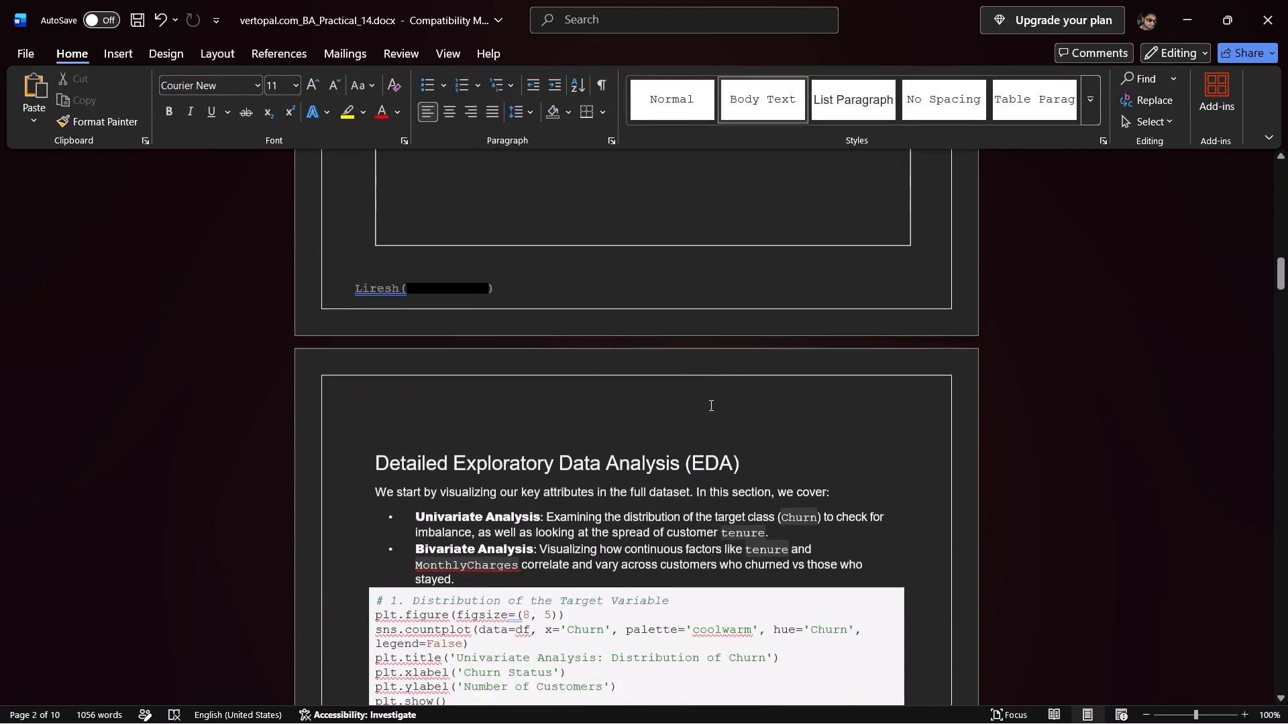
pyautogui.scroll(-18, 710, 405)
pyautogui.scroll(-9, 710, 405)
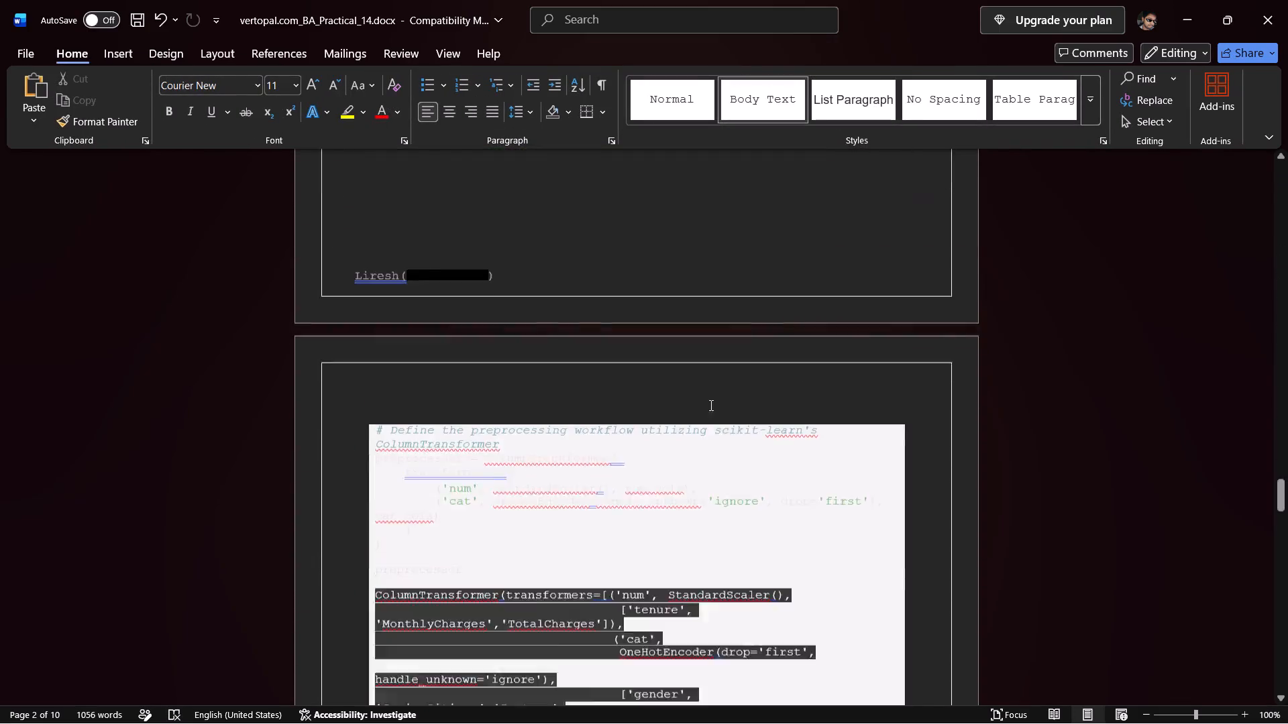
pyautogui.scroll(-14, 710, 405)
pyautogui.scroll(1, 710, 405)
pyautogui.scroll(-1, 710, 405)
pyautogui.scroll(3, 710, 405)
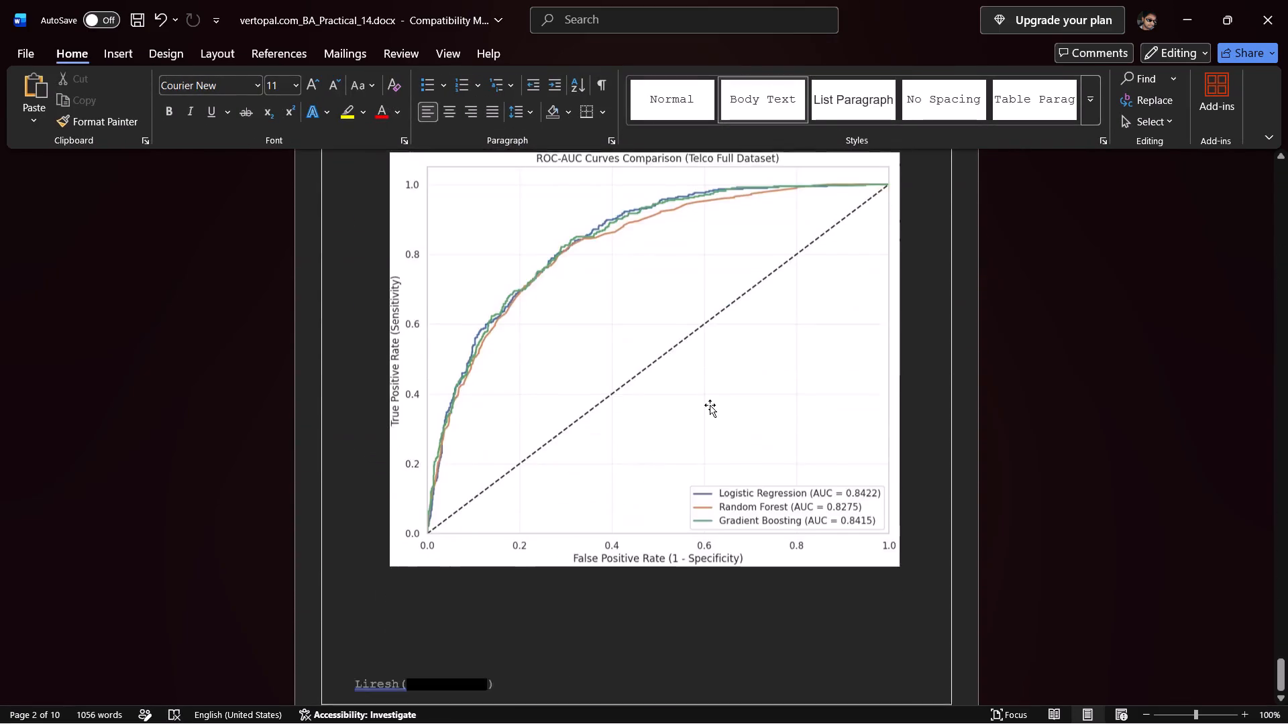
pyautogui.scroll(16, 710, 405)
pyautogui.scroll(20, 710, 405)
pyautogui.scroll(3, 710, 405)
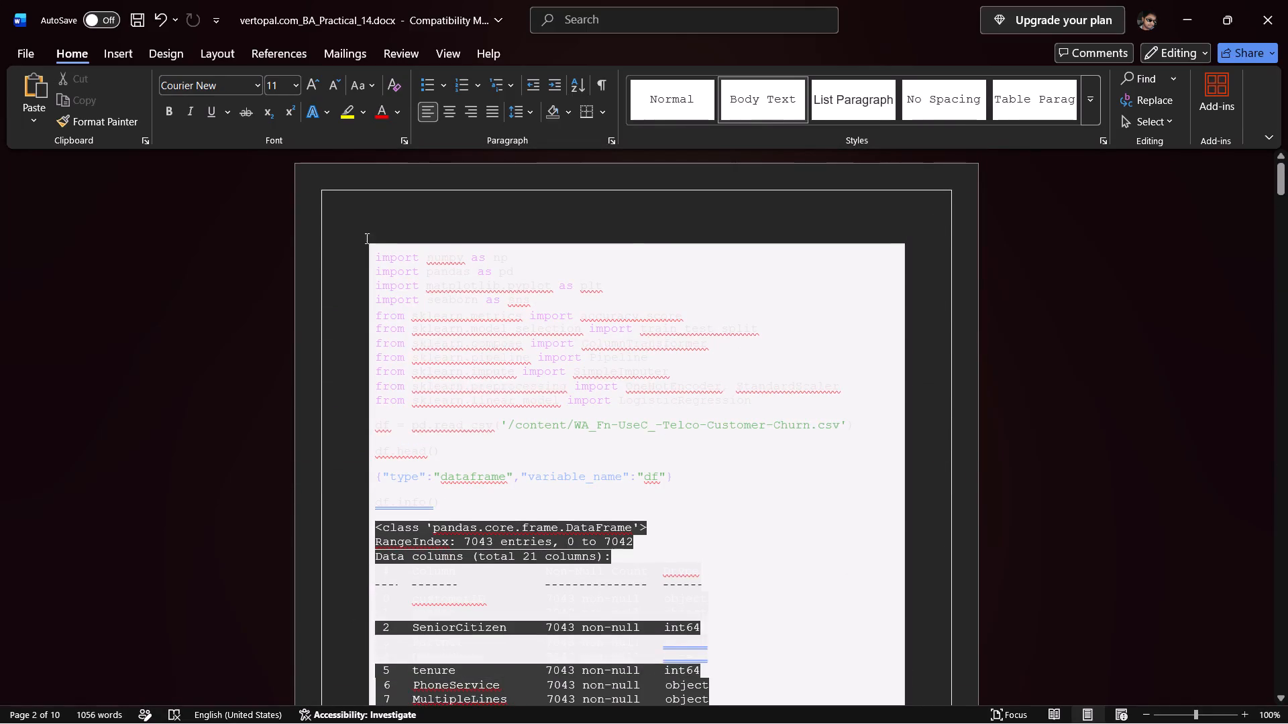
# Insert eight blank lines above the import code block on the first page and return to the first of them.
pyautogui.click(337, 247)
pyautogui.click(356, 246)
pyautogui.click(364, 235)
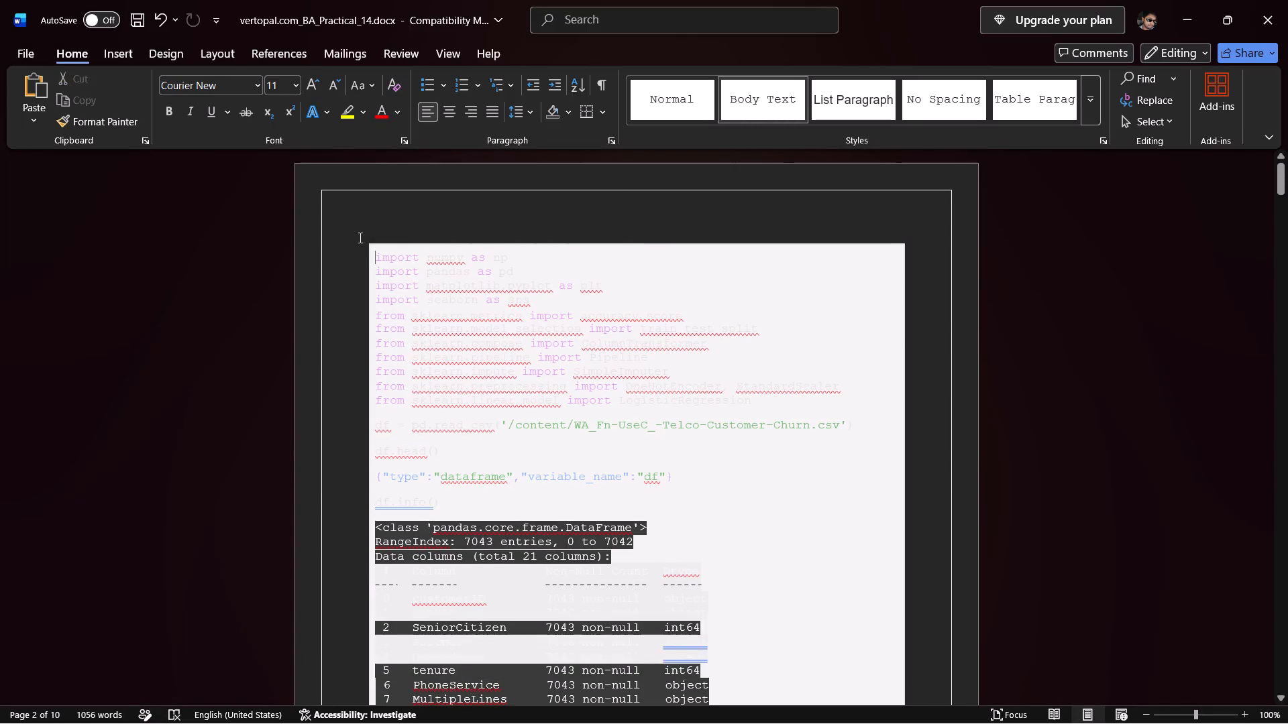
pyautogui.click(359, 237)
pyautogui.click(367, 232)
pyautogui.doubleClick(361, 236)
pyautogui.doubleClick(336, 284)
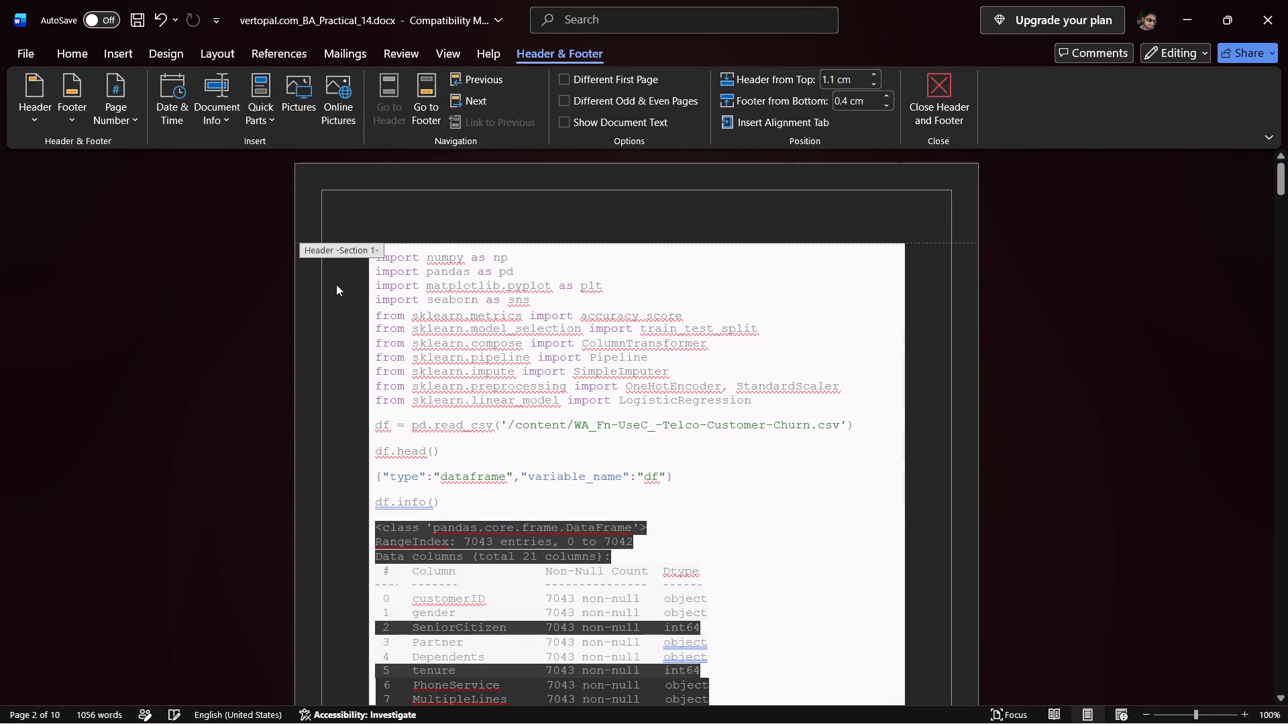
pyautogui.click(345, 294)
pyautogui.click(352, 253)
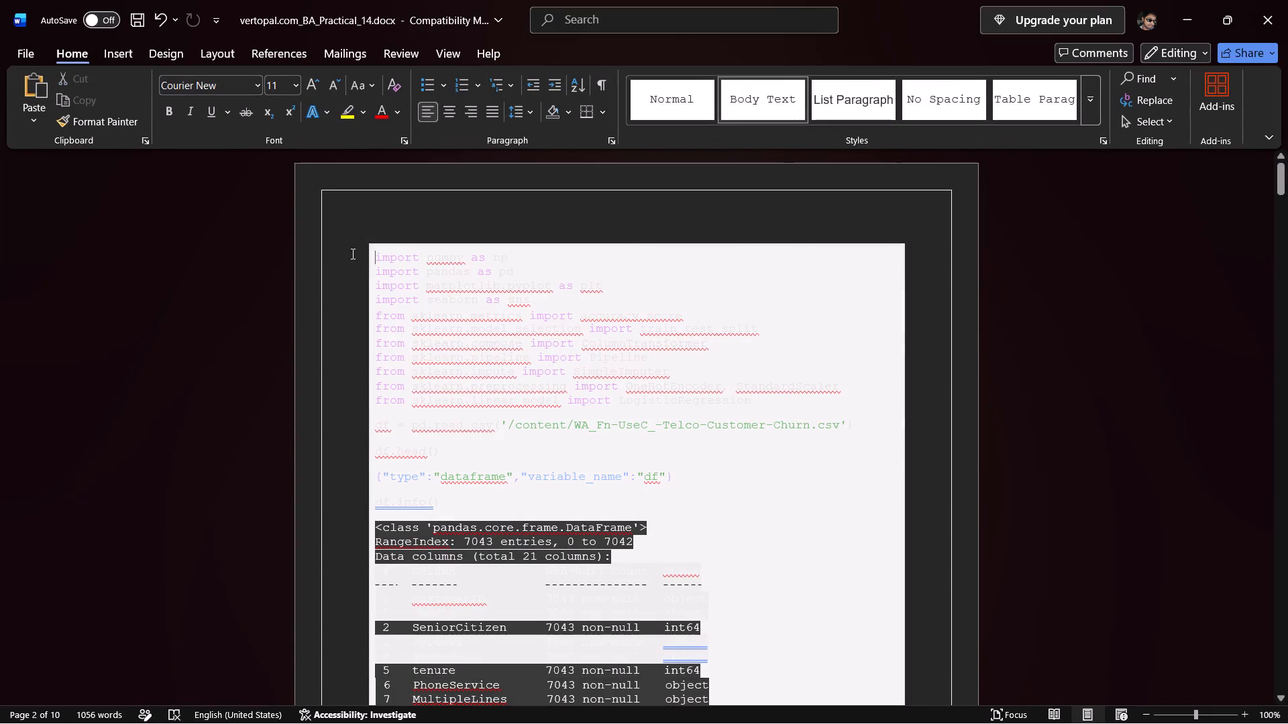
pyautogui.press('Left')
pyautogui.press('Left')
pyautogui.press('Return')
pyautogui.press('Return')
pyautogui.press('Return')
pyautogui.press('Return')
pyautogui.press('Return')
pyautogui.press('Return')
pyautogui.press('Return')
pyautogui.press('Return')
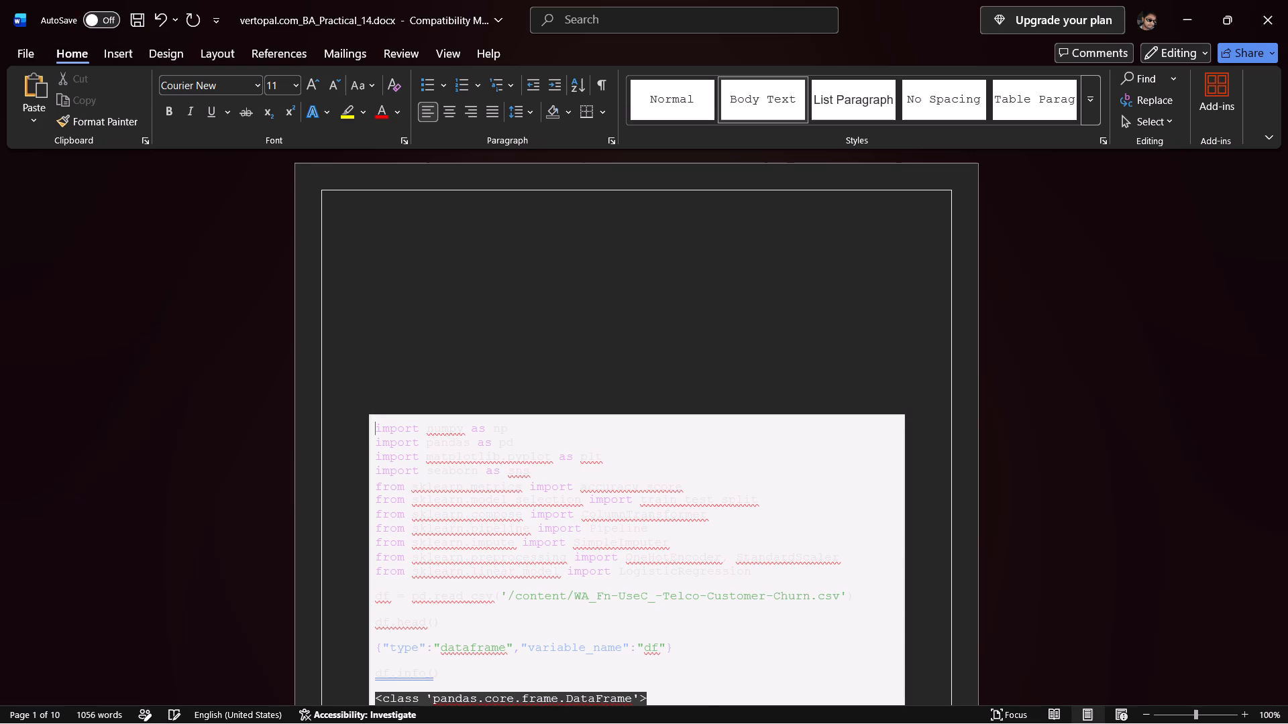
pyautogui.press('Up')
pyautogui.press('Up')
pyautogui.press('Up')
pyautogui.press('Up')
pyautogui.press('Up')
pyautogui.press('Up')
pyautogui.press('Up')
pyautogui.press('Up')
pyautogui.press('Up')
pyautogui.press('Up')
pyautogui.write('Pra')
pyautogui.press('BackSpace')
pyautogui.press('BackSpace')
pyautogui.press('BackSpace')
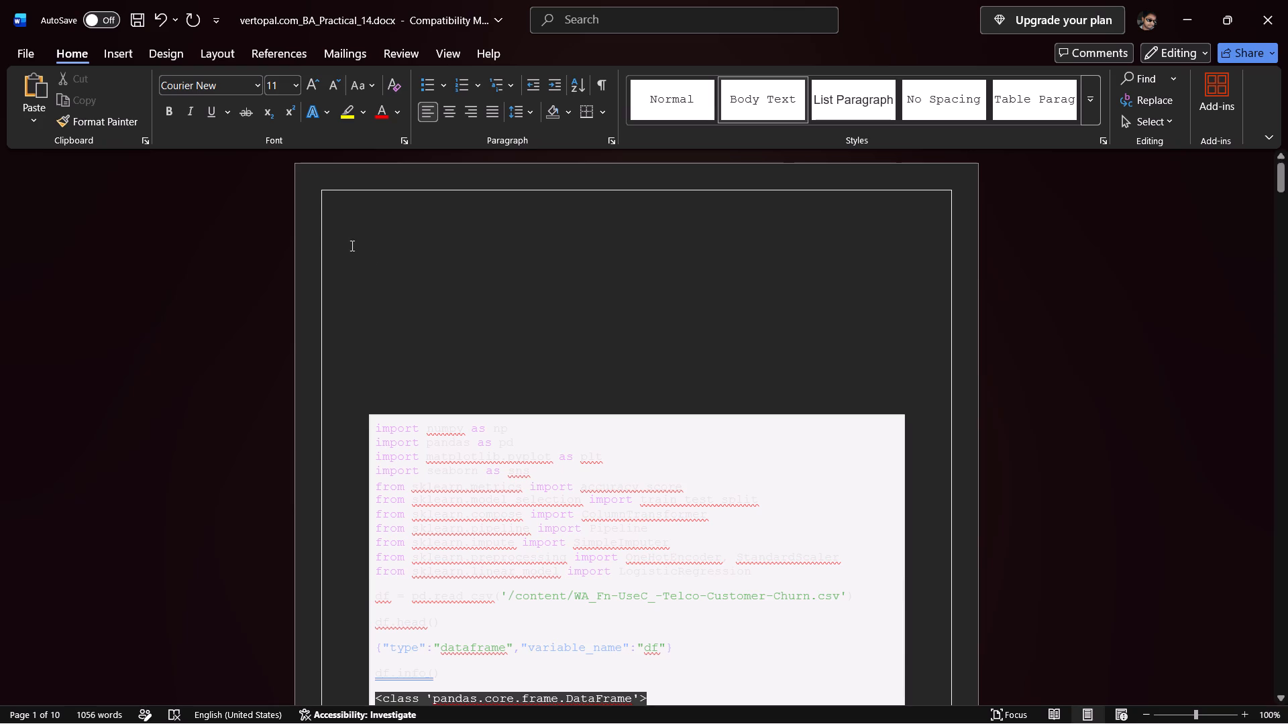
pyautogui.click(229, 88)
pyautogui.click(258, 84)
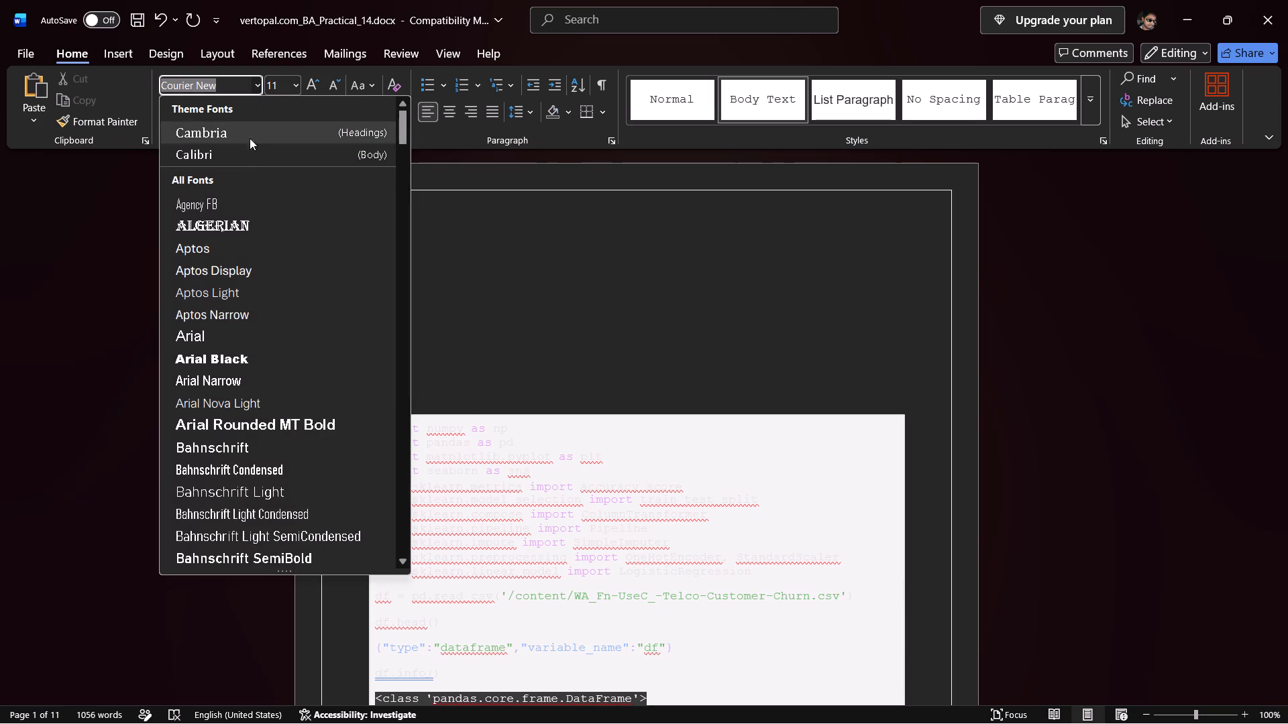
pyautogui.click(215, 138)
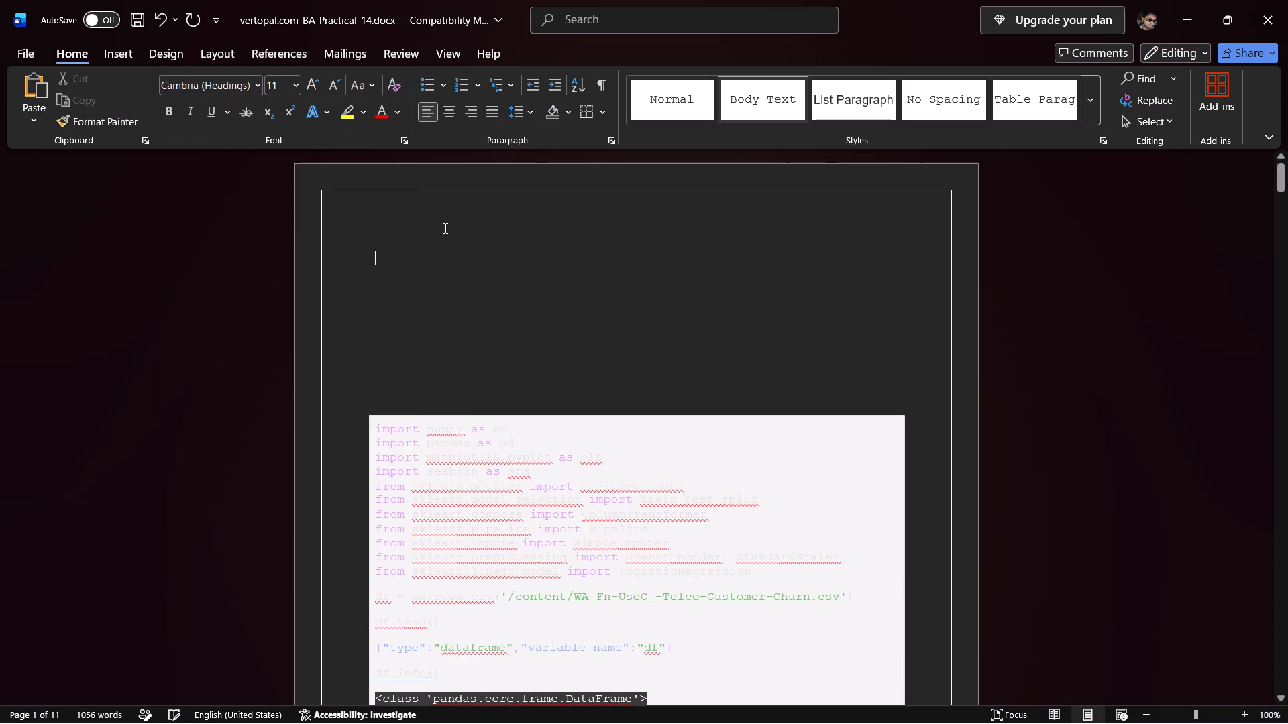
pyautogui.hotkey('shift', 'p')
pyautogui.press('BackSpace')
# Clear the first line's formatting and enter 'Practical -14' followed by the pasted problem statement about the telecom company losing customers.
pyautogui.click(392, 89)
pyautogui.hotkey('shift', 'p')
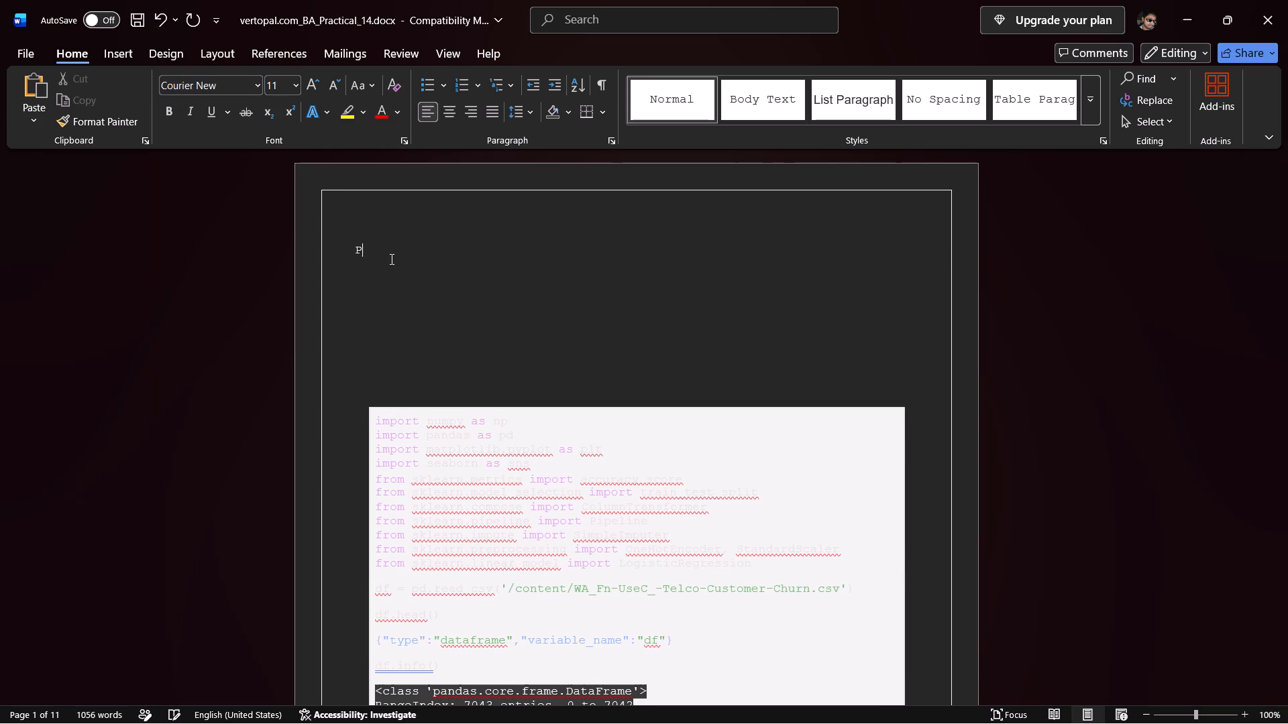
pyautogui.write('ractical')
pyautogui.press('space')
pyautogui.write('-14')
pyautogui.press('space')
pyautogui.hotkey('ctrl', 'v')
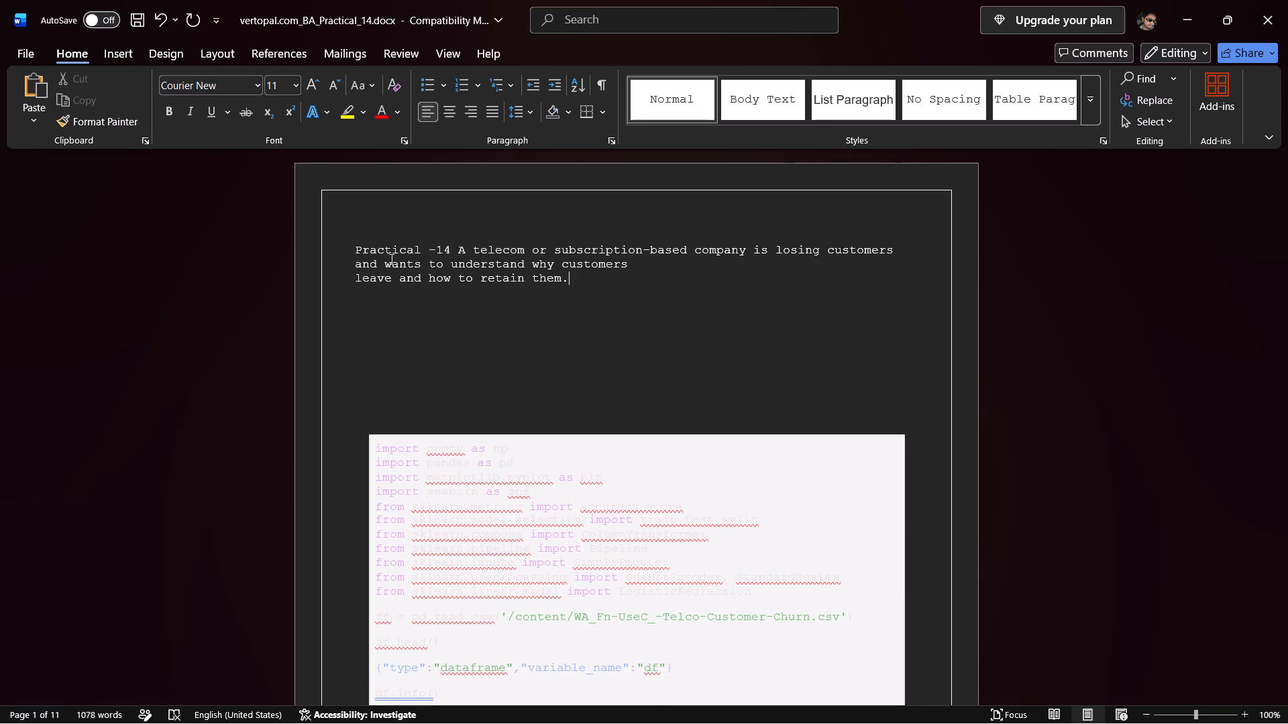
# Make the whole 'Practical -14' title on the first page bold and set its size to 14 pt.
pyautogui.moveTo(576, 282); pyautogui.dragTo(325, 249)
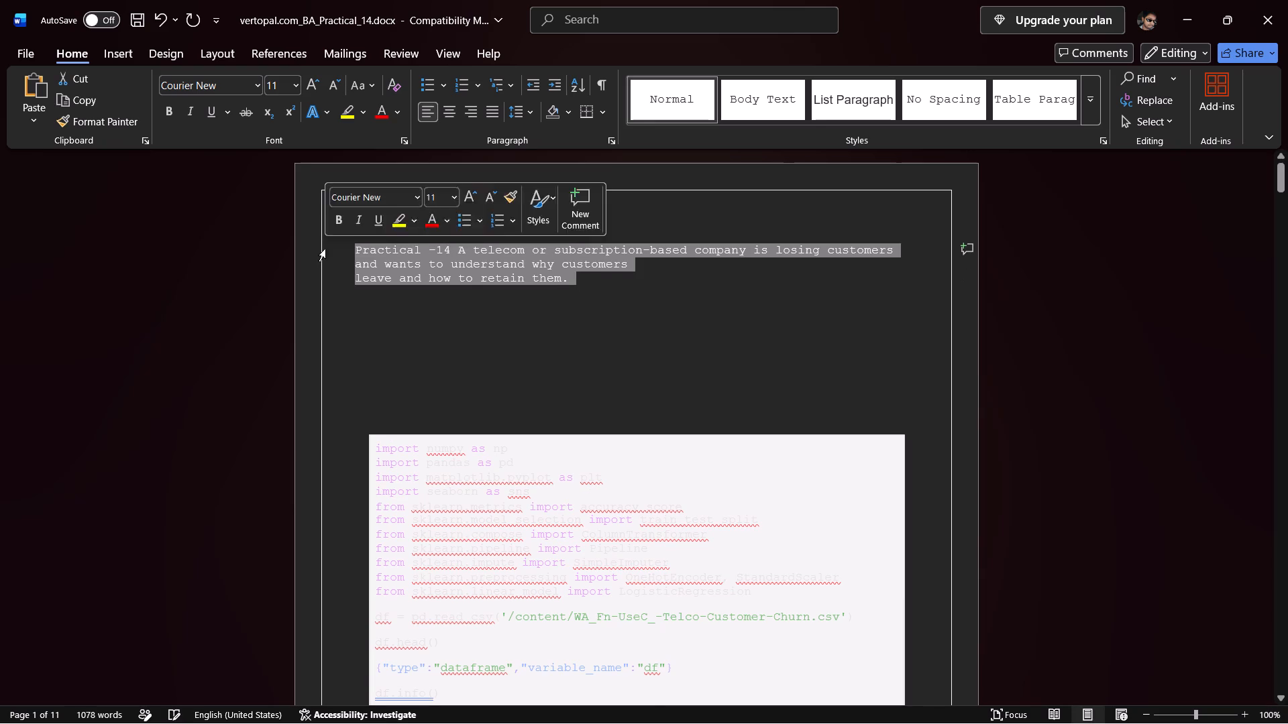
pyautogui.click(168, 116)
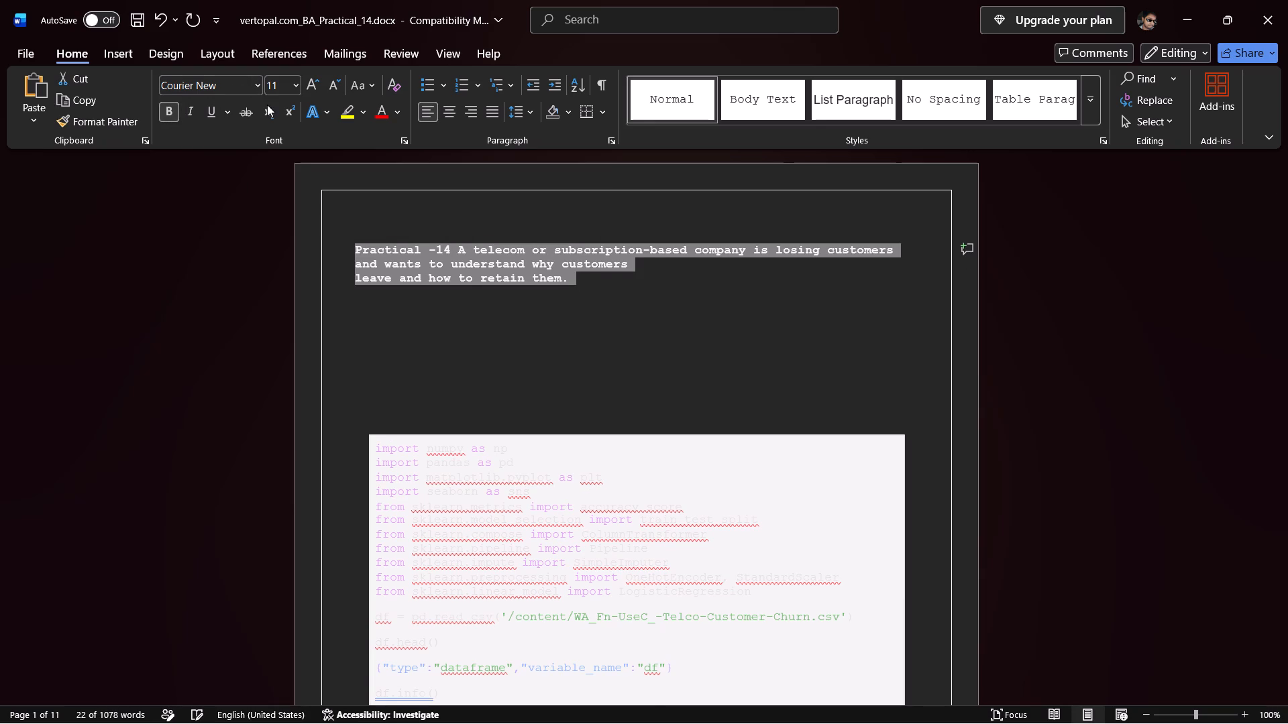
pyautogui.click(289, 89)
pyautogui.click(292, 90)
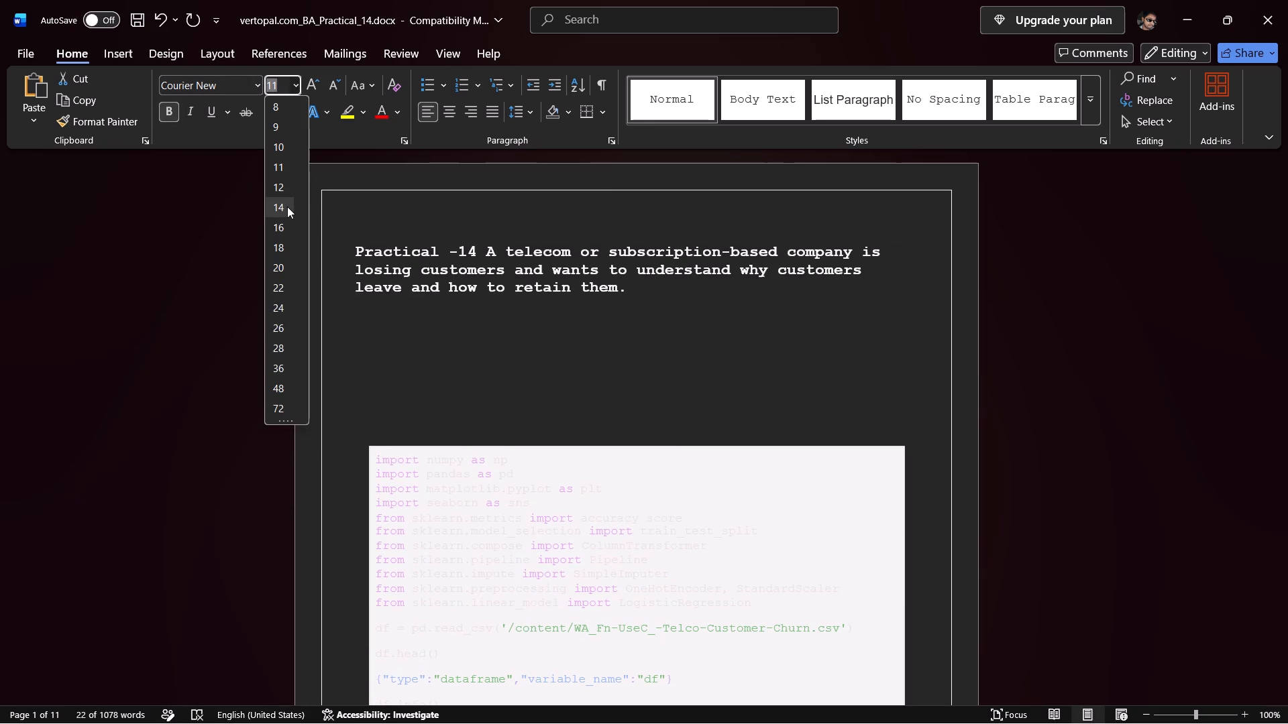
pyautogui.click(287, 206)
# Remove the surplus blank lines between the 'Practical -14' title and the import code block.
pyautogui.click(470, 418)
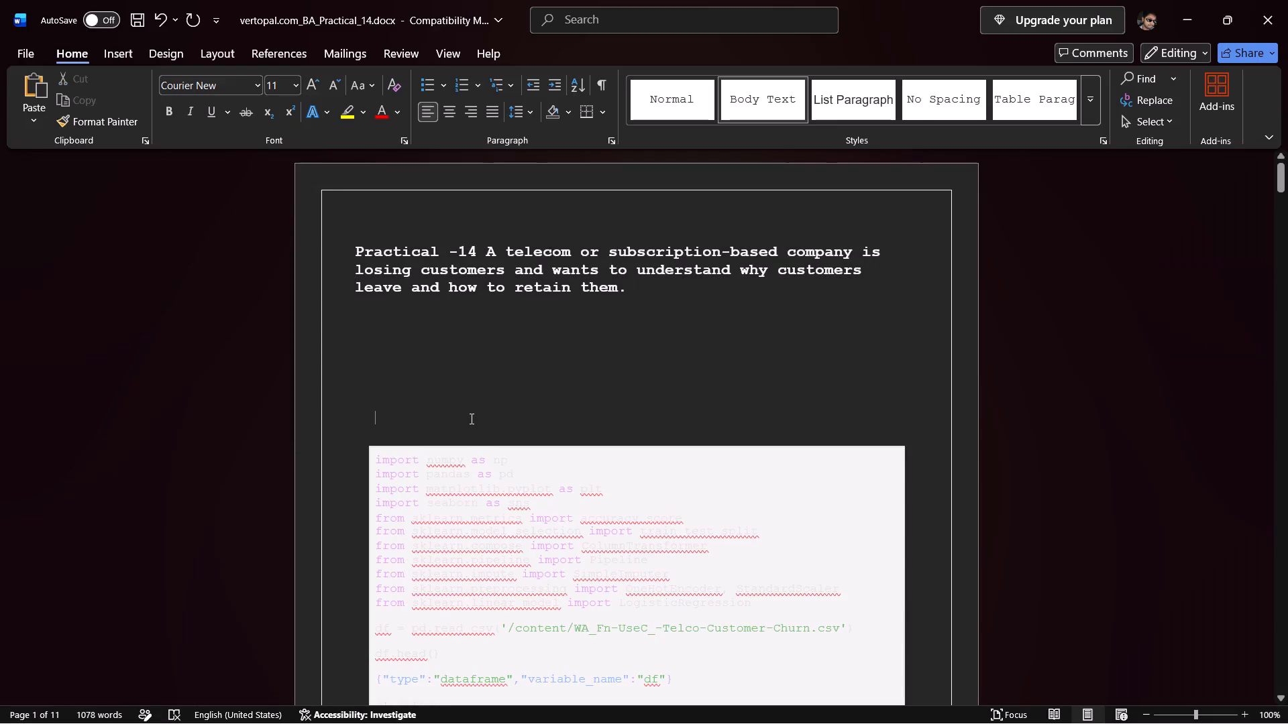
pyautogui.press('BackSpace')
pyautogui.press('BackSpace')
pyautogui.press('BackSpace')
pyautogui.press('BackSpace')
pyautogui.press('BackSpace')
pyautogui.press('BackSpace')
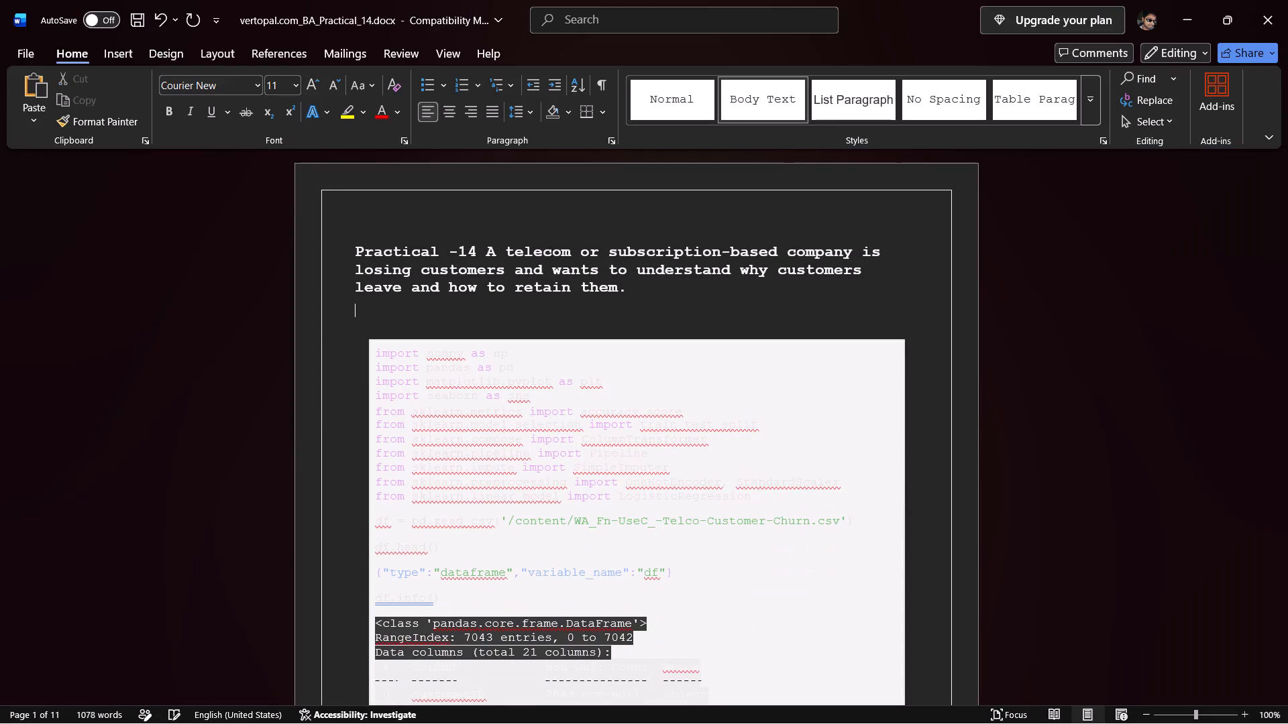
pyautogui.press('BackSpace')
# Adjust the height of the second page's output text box, keeping its bottom edge above the footer text.
pyautogui.scroll(-17, 469, 409)
pyautogui.scroll(7, 482, 404)
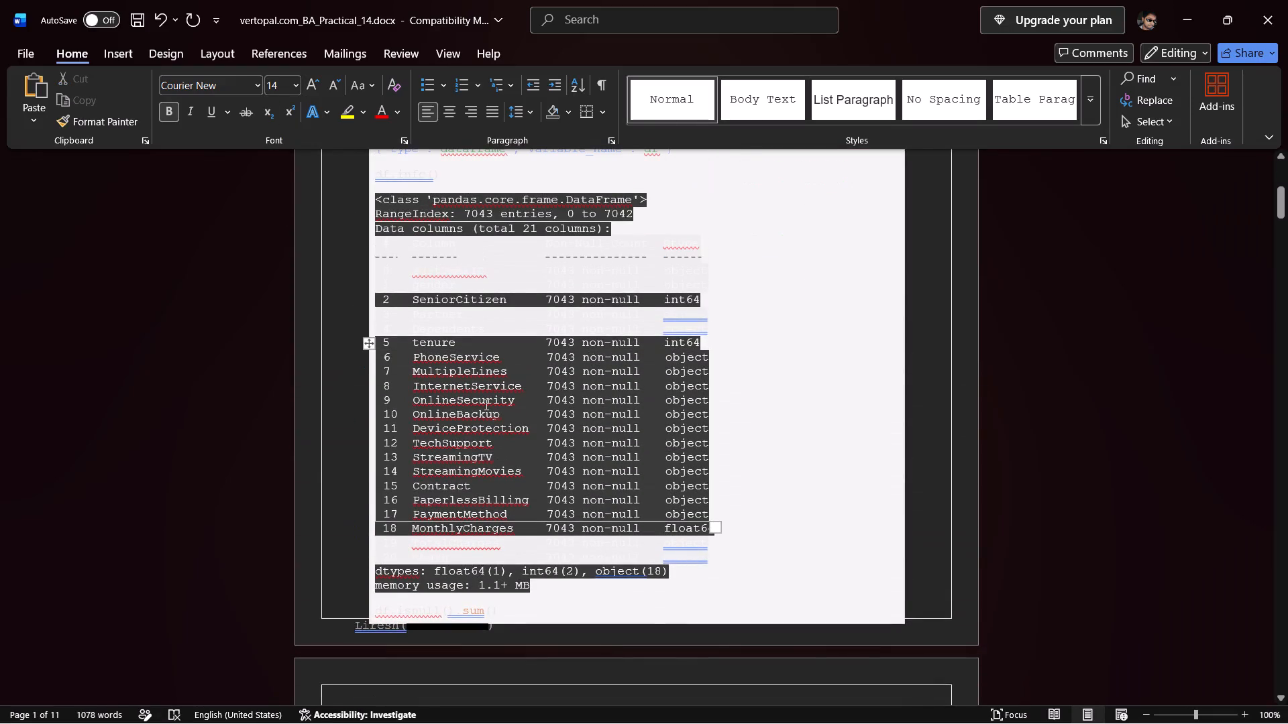
pyautogui.scroll(-6, 485, 404)
pyautogui.scroll(-15, 485, 404)
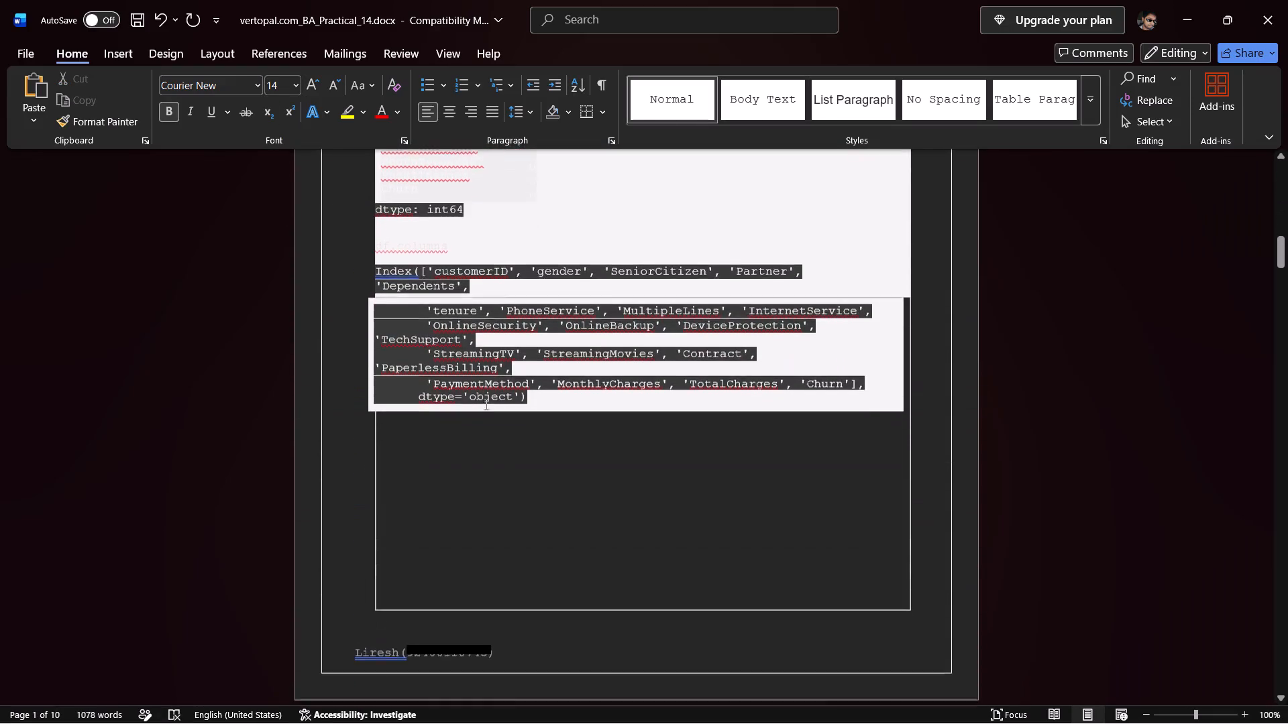
pyautogui.click(621, 606)
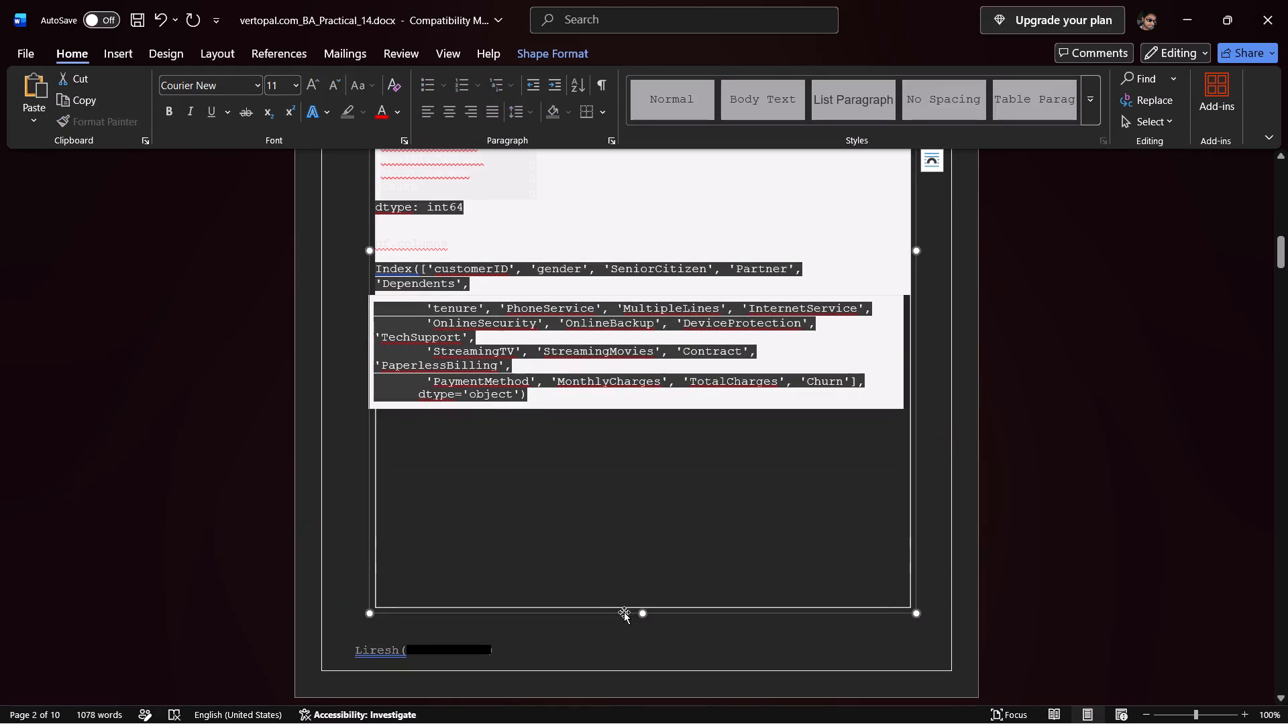
pyautogui.moveTo(641, 614); pyautogui.dragTo(638, 614)
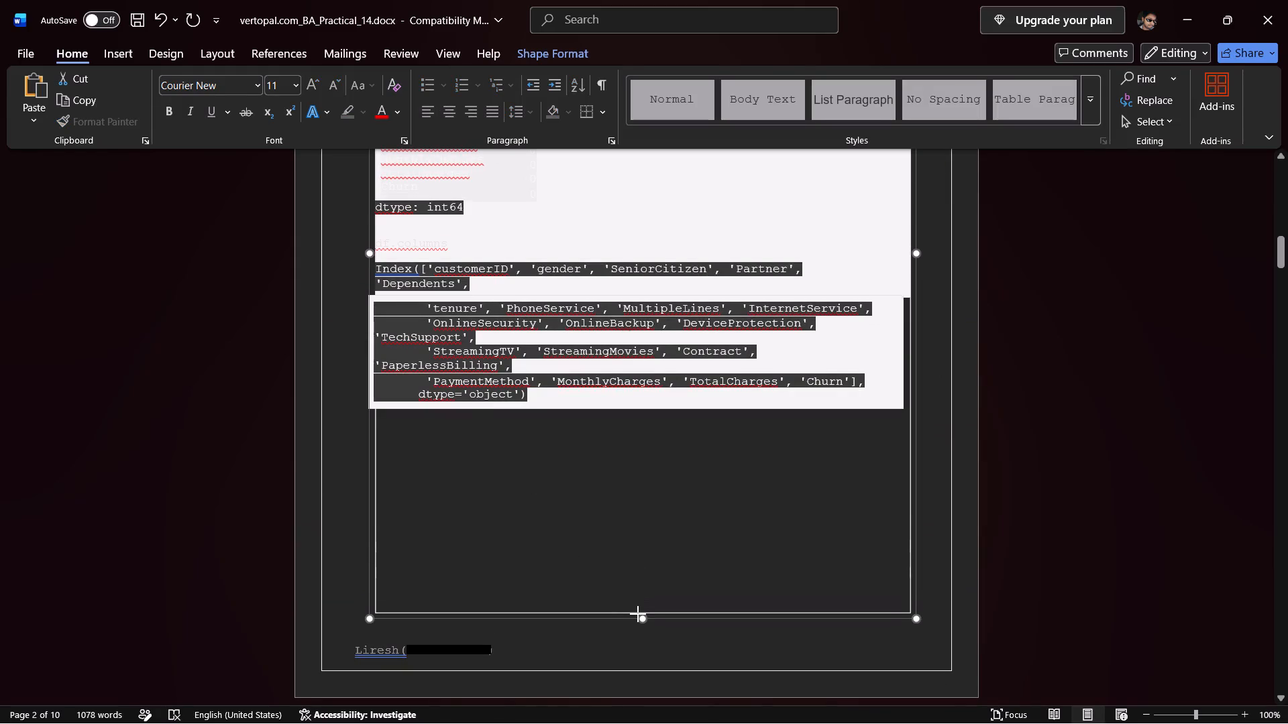
pyautogui.moveTo(638, 614); pyautogui.dragTo(641, 672)
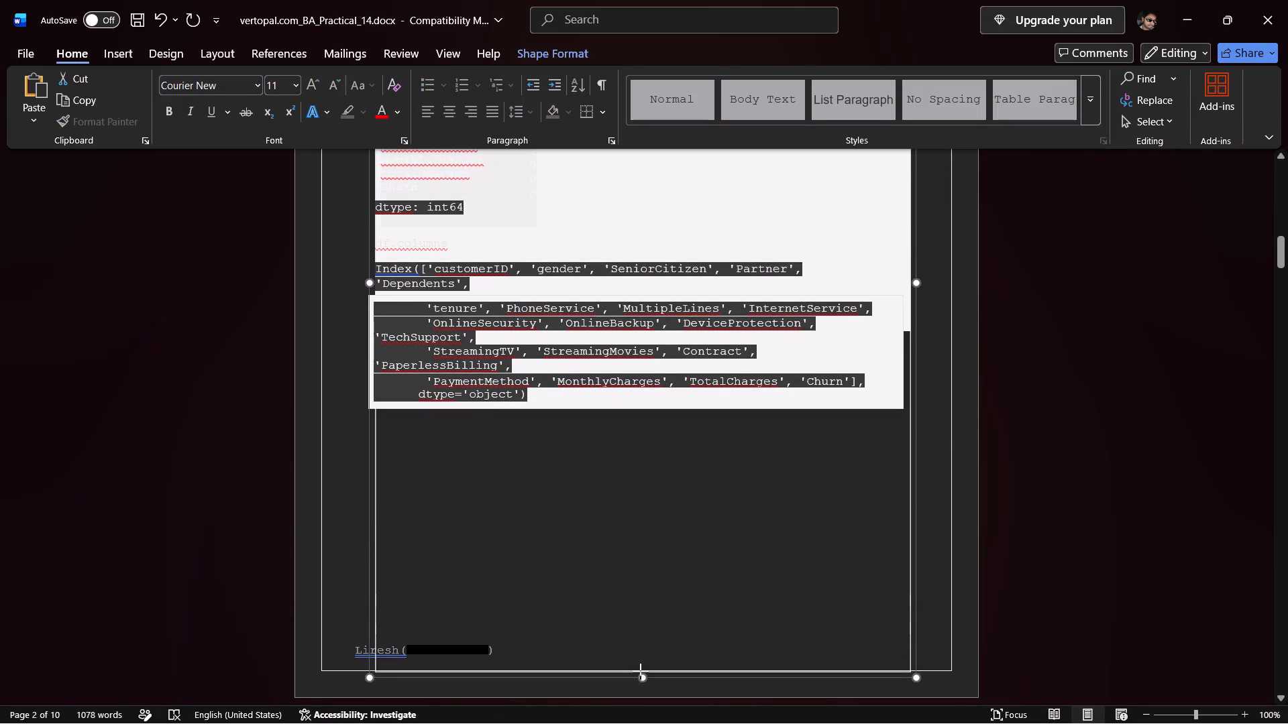
pyautogui.moveTo(641, 672); pyautogui.dragTo(645, 602)
# Shorten the first page's code text box so that its bottom edge stays just inside the page border, above the footer.
pyautogui.scroll(6, 645, 602)
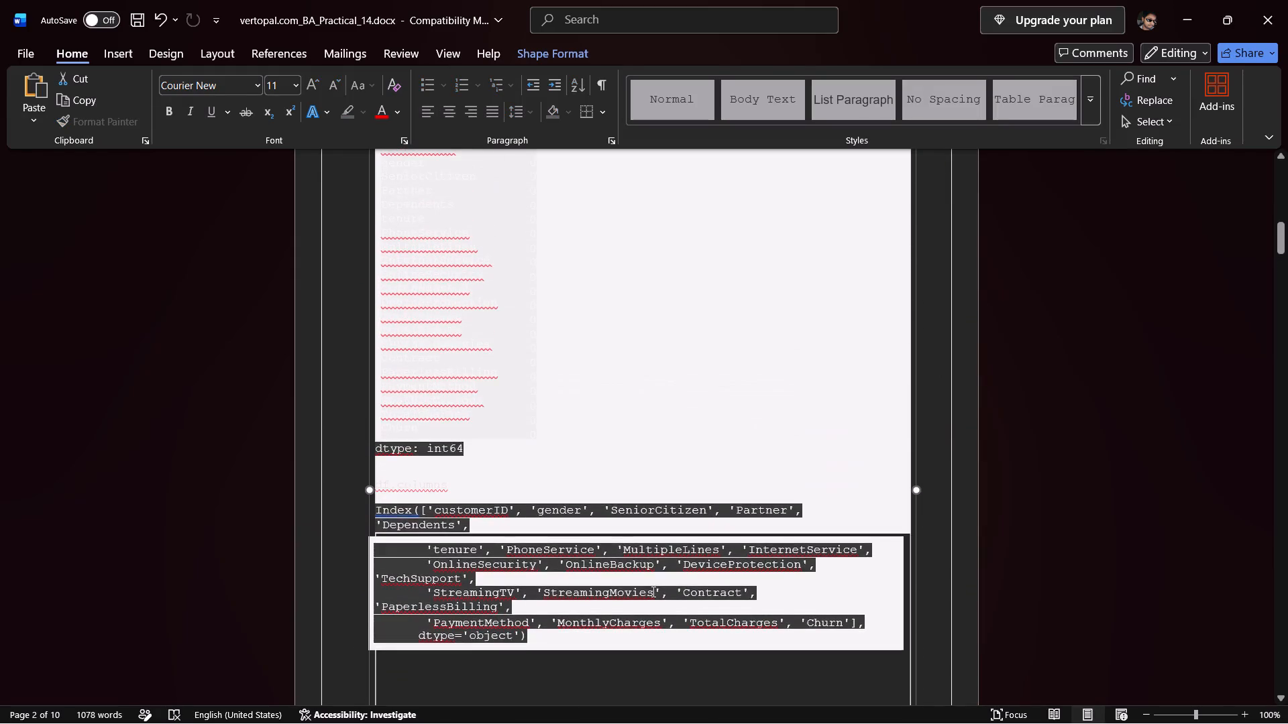
pyautogui.scroll(3, 652, 591)
pyautogui.scroll(11, 638, 522)
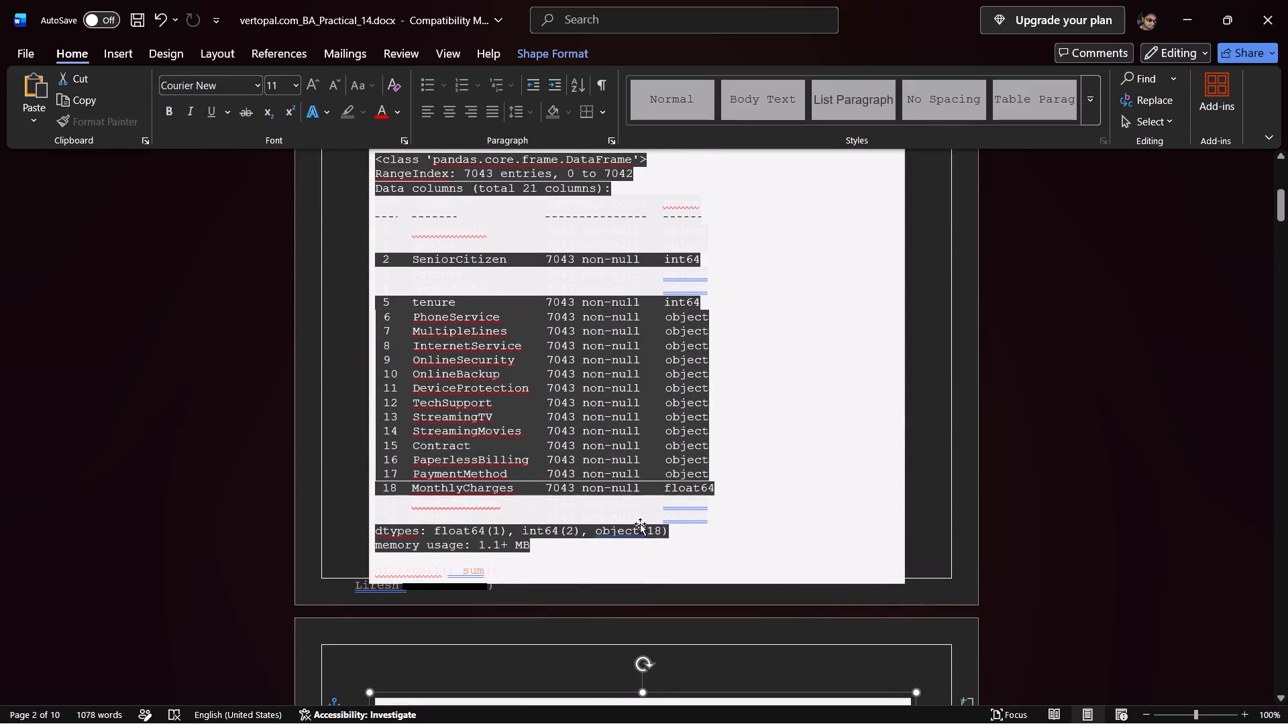
pyautogui.click(560, 571)
pyautogui.moveTo(633, 584); pyautogui.dragTo(634, 572)
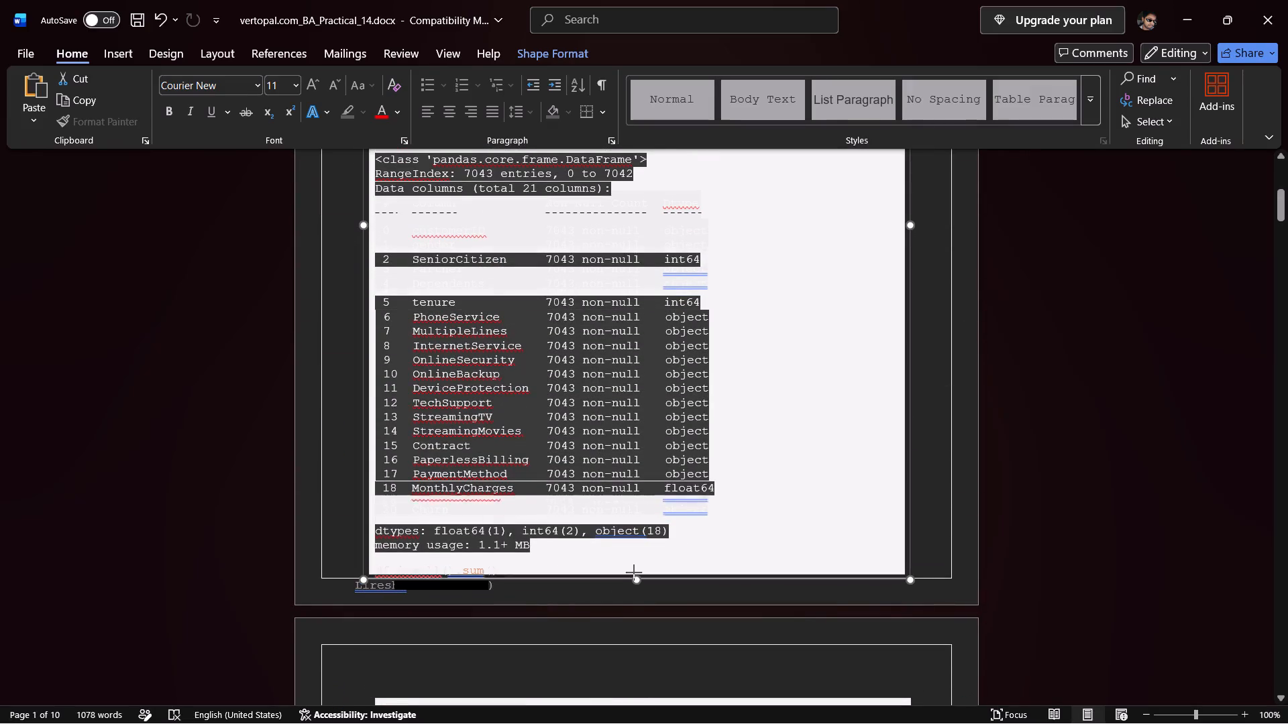
# Extend the bottom edge of the first page's code text box down to the page border.
pyautogui.moveTo(634, 572); pyautogui.dragTo(631, 578)
# Move the first page's code text box slightly up, closer beneath the 'Practical -14' title, keeping its horizontal alignment.
pyautogui.scroll(8, 630, 577)
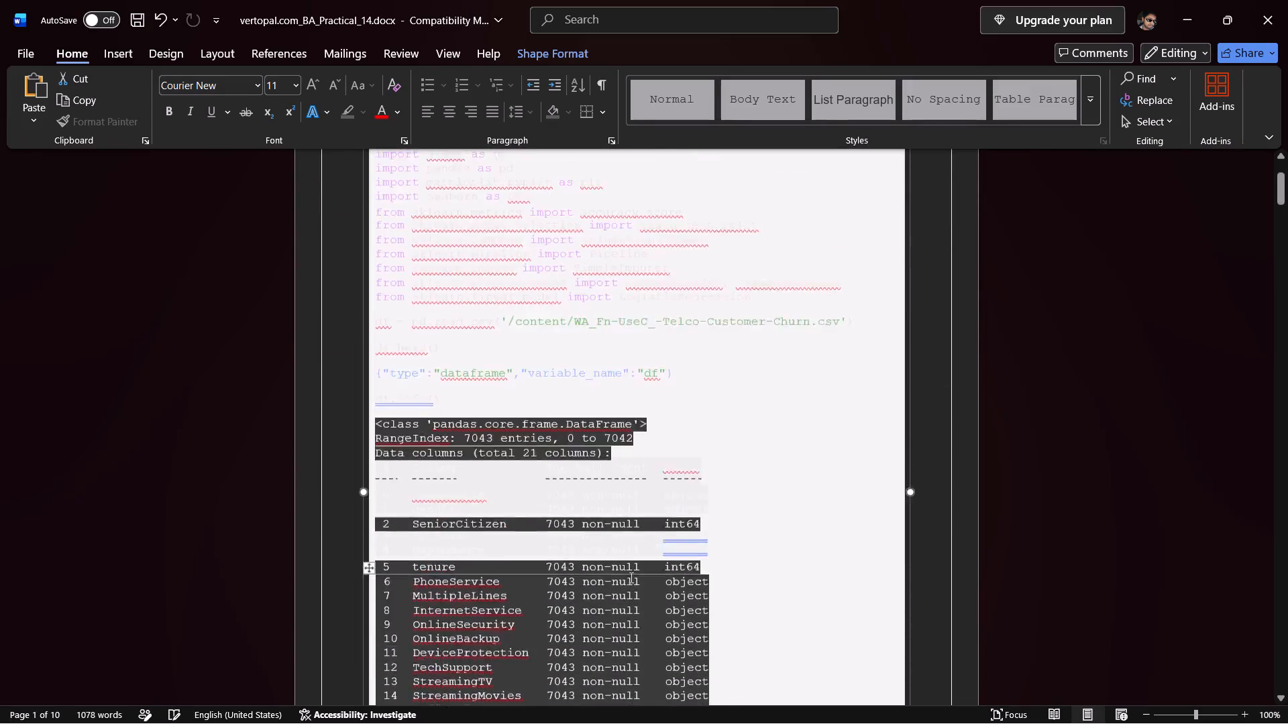
pyautogui.scroll(3, 630, 577)
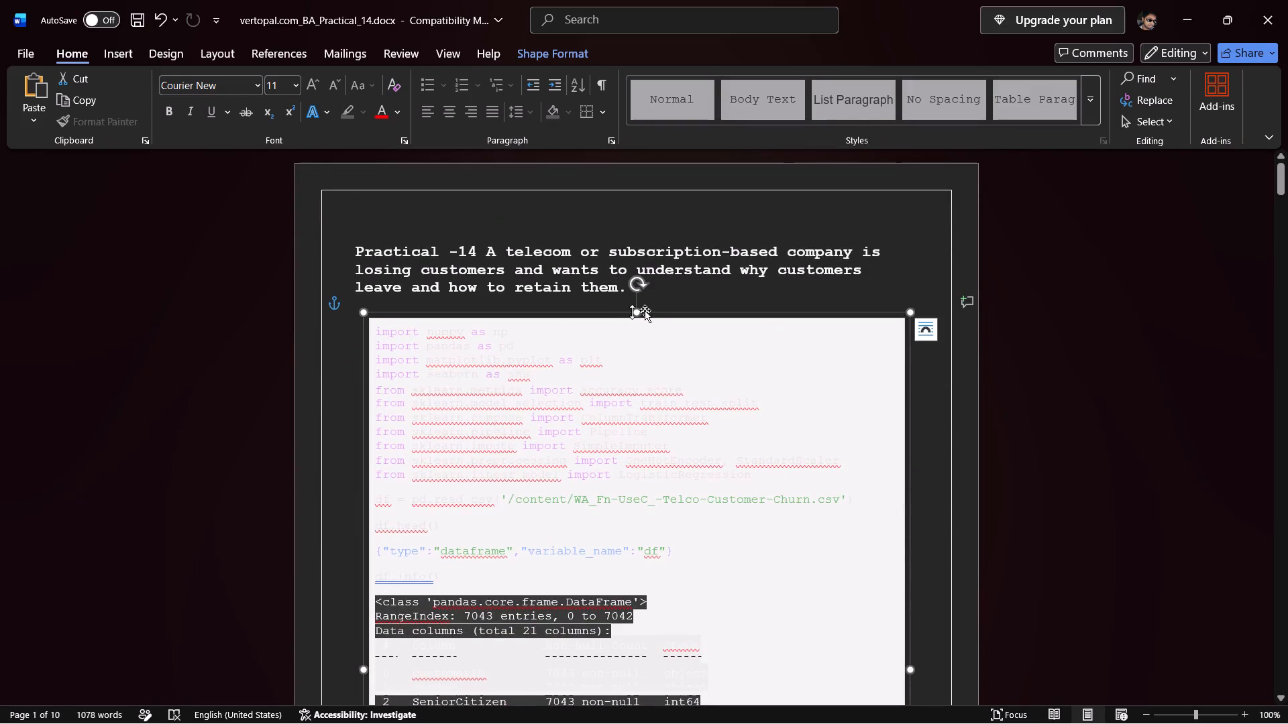
pyautogui.click(641, 312)
pyautogui.moveTo(652, 313); pyautogui.dragTo(655, 310)
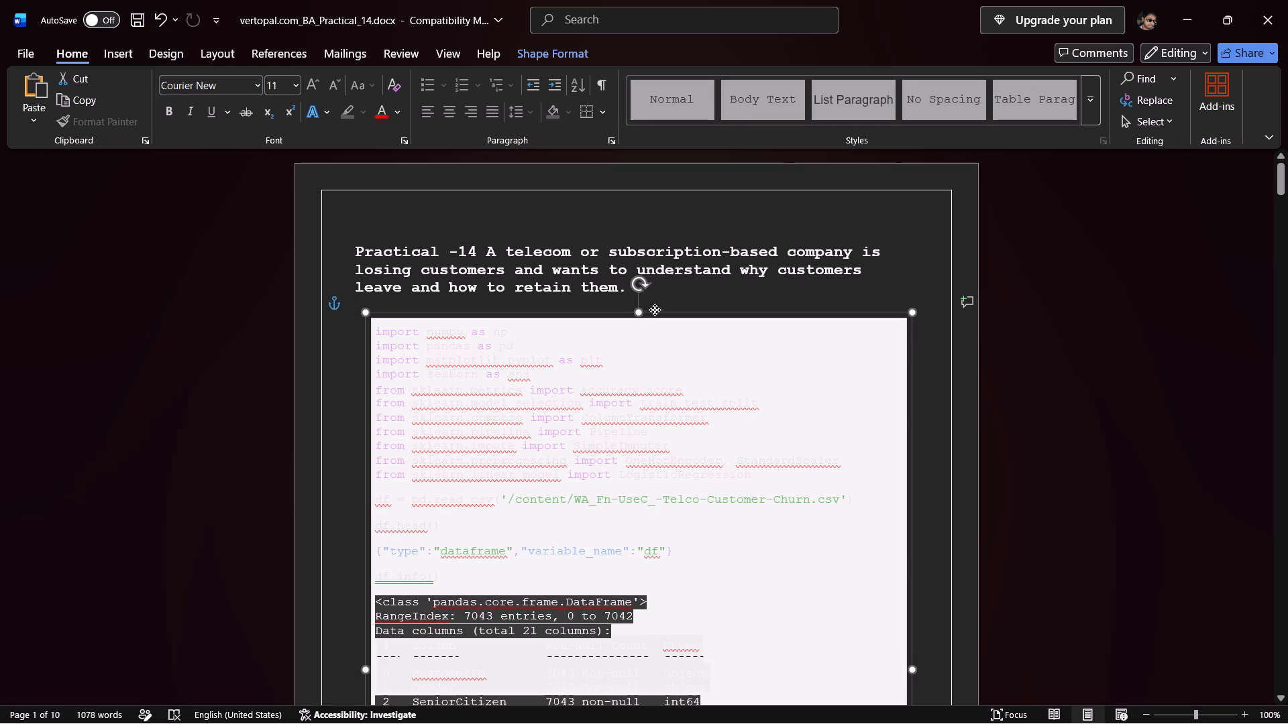
pyautogui.moveTo(655, 310); pyautogui.dragTo(649, 306)
pyautogui.click(651, 324)
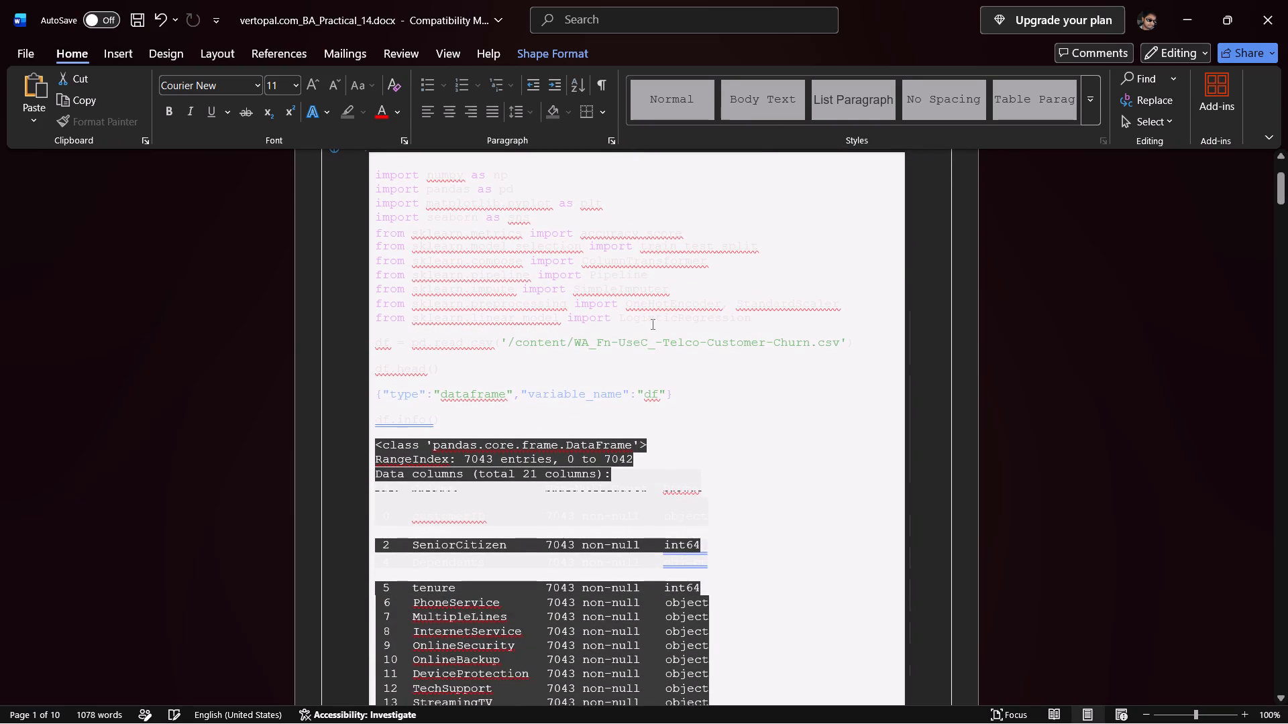
pyautogui.scroll(3, 704, 362)
pyautogui.doubleClick(596, 328)
pyautogui.click(564, 288)
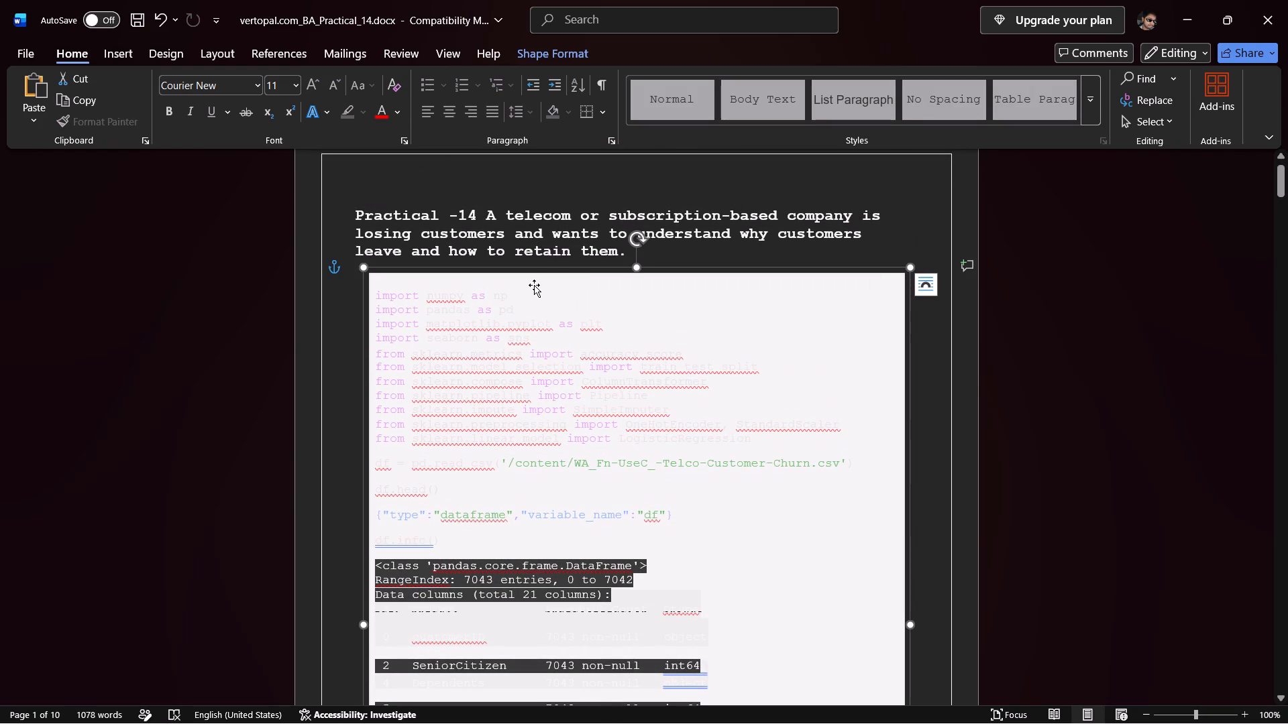
pyautogui.click(539, 273)
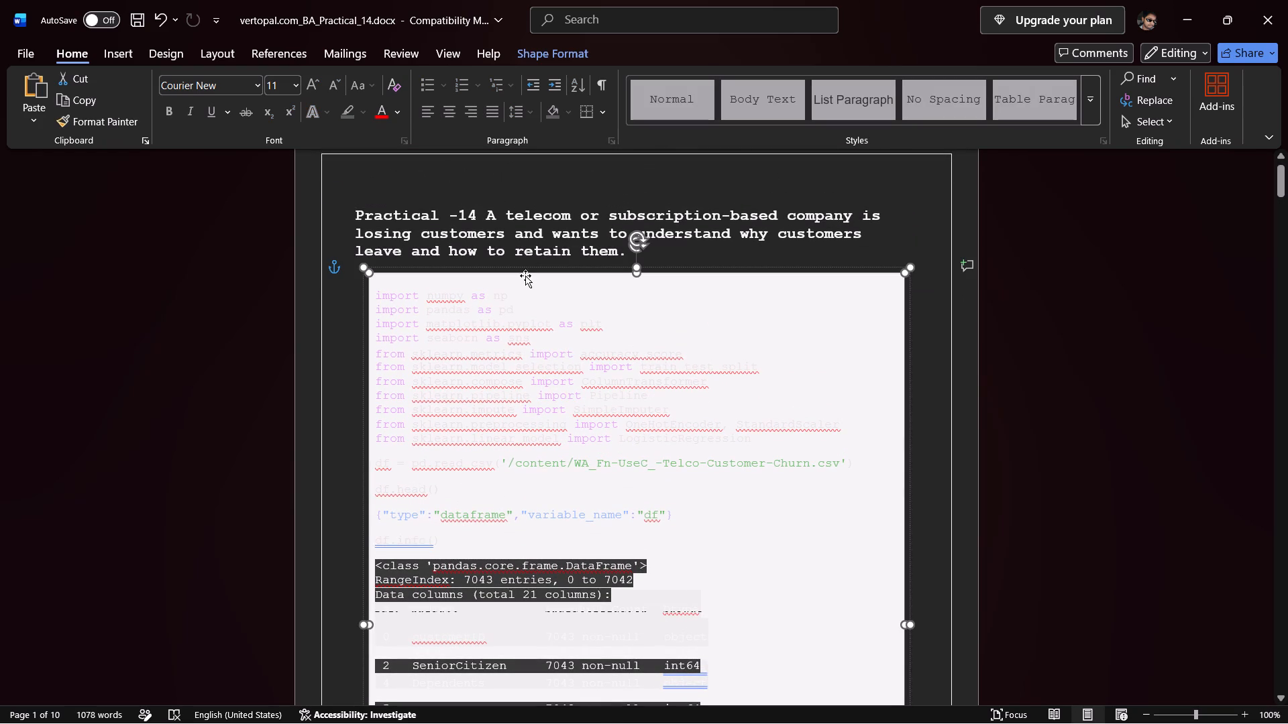
pyautogui.click(523, 274)
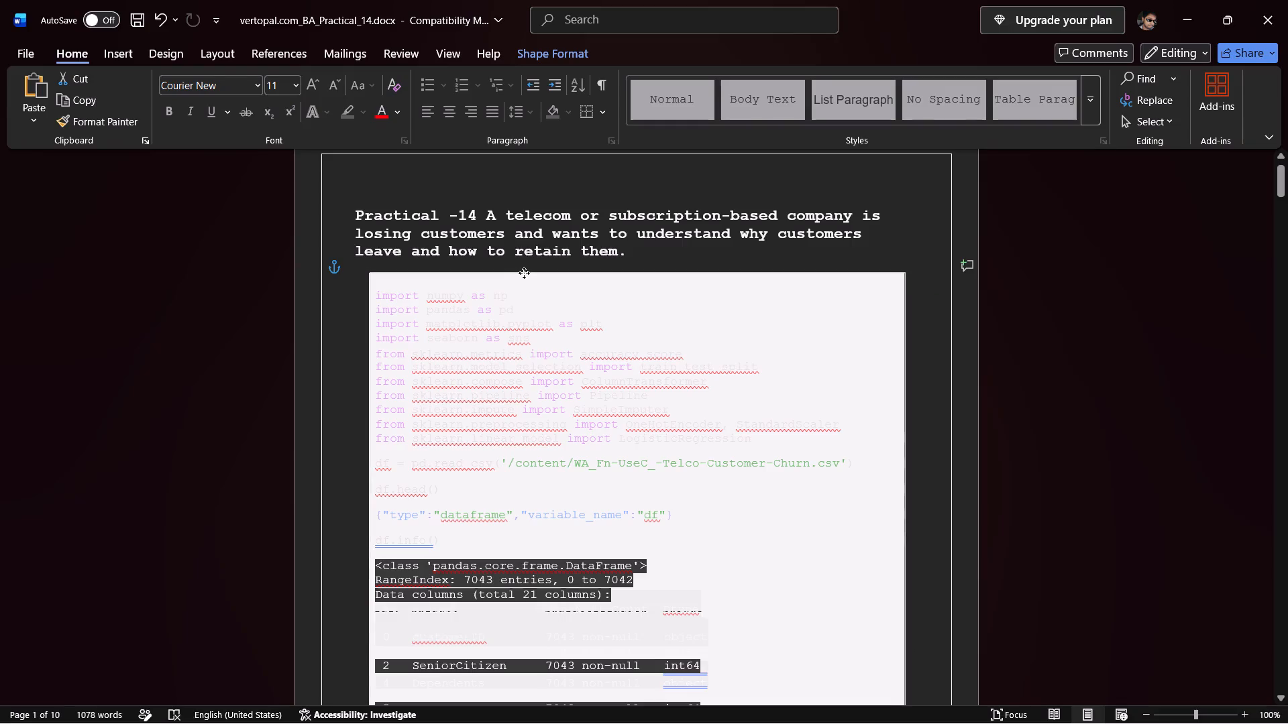
# Extend the first page's code text box downward to just inside the page border so the df.isnull().sum() line fits.
pyautogui.scroll(-13, 529, 286)
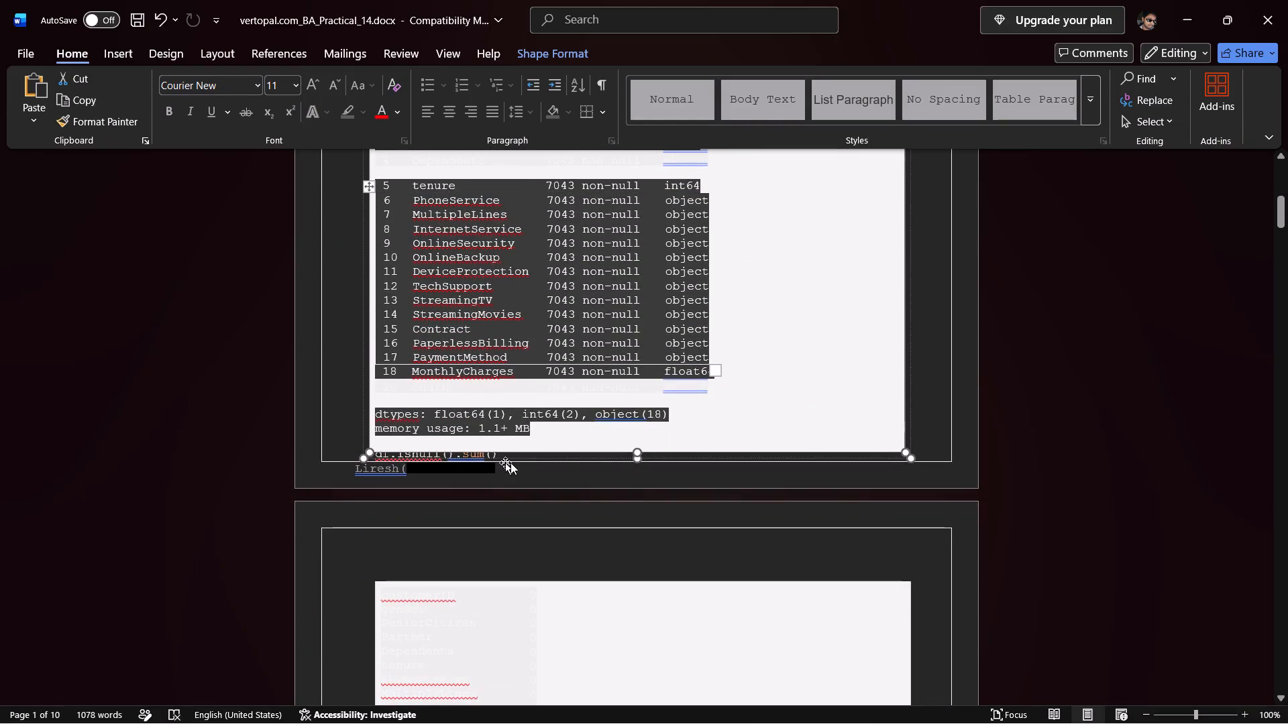
pyautogui.moveTo(636, 448); pyautogui.dragTo(630, 460)
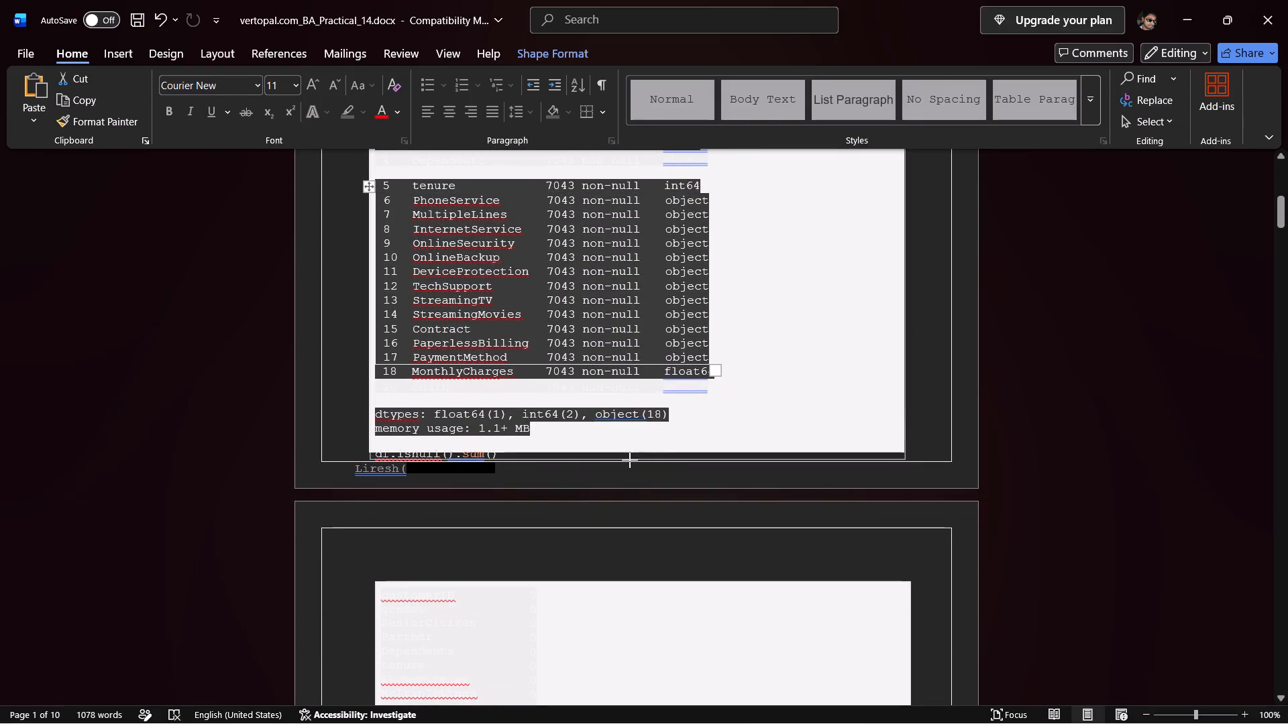
pyautogui.moveTo(630, 460); pyautogui.dragTo(629, 460)
pyautogui.click(598, 474)
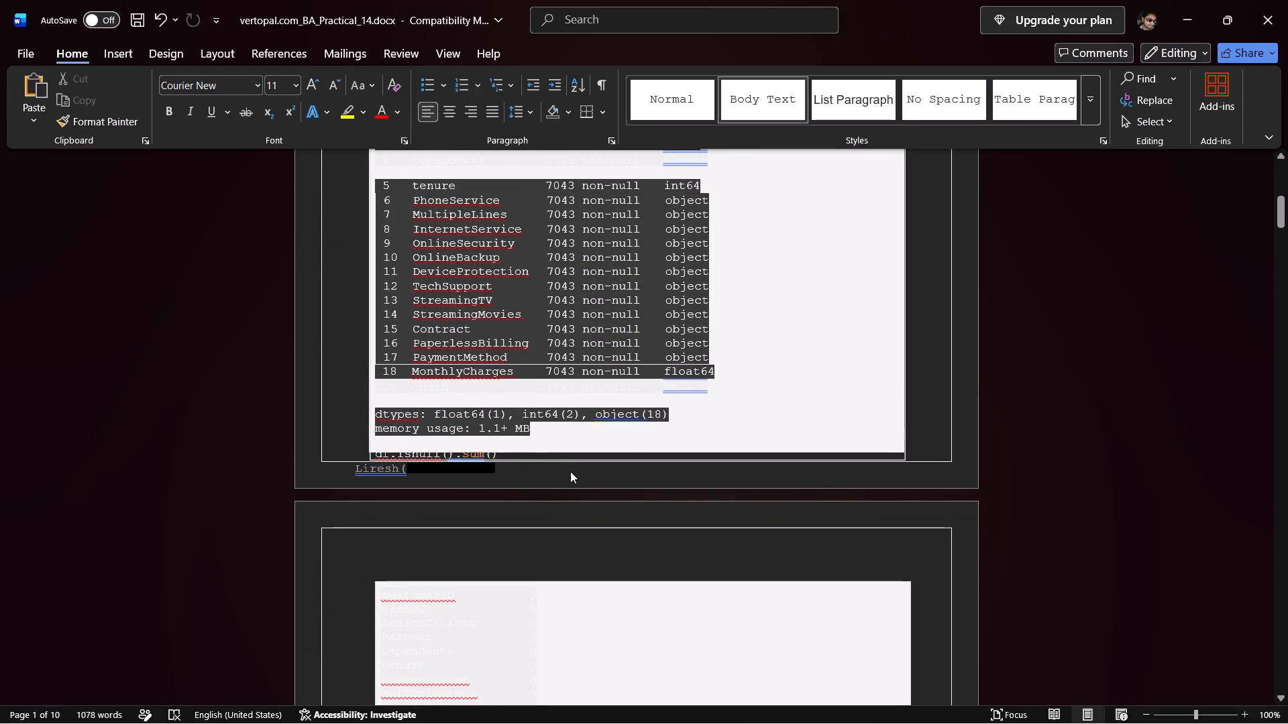
# Start saving a copy of the report as a PDF in the Main Assignment folder under BA.
pyautogui.scroll(-16, 570, 471)
pyautogui.scroll(-14, 570, 471)
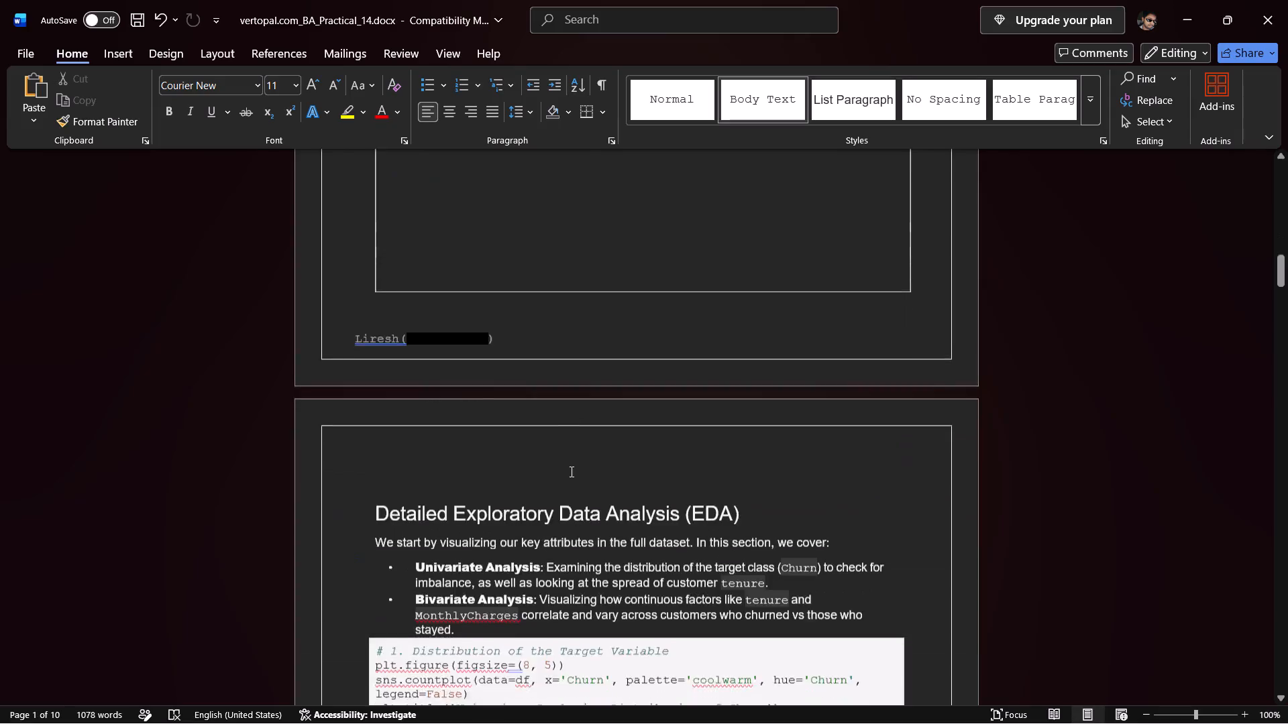
pyautogui.scroll(-12, 570, 471)
pyautogui.scroll(-10, 570, 471)
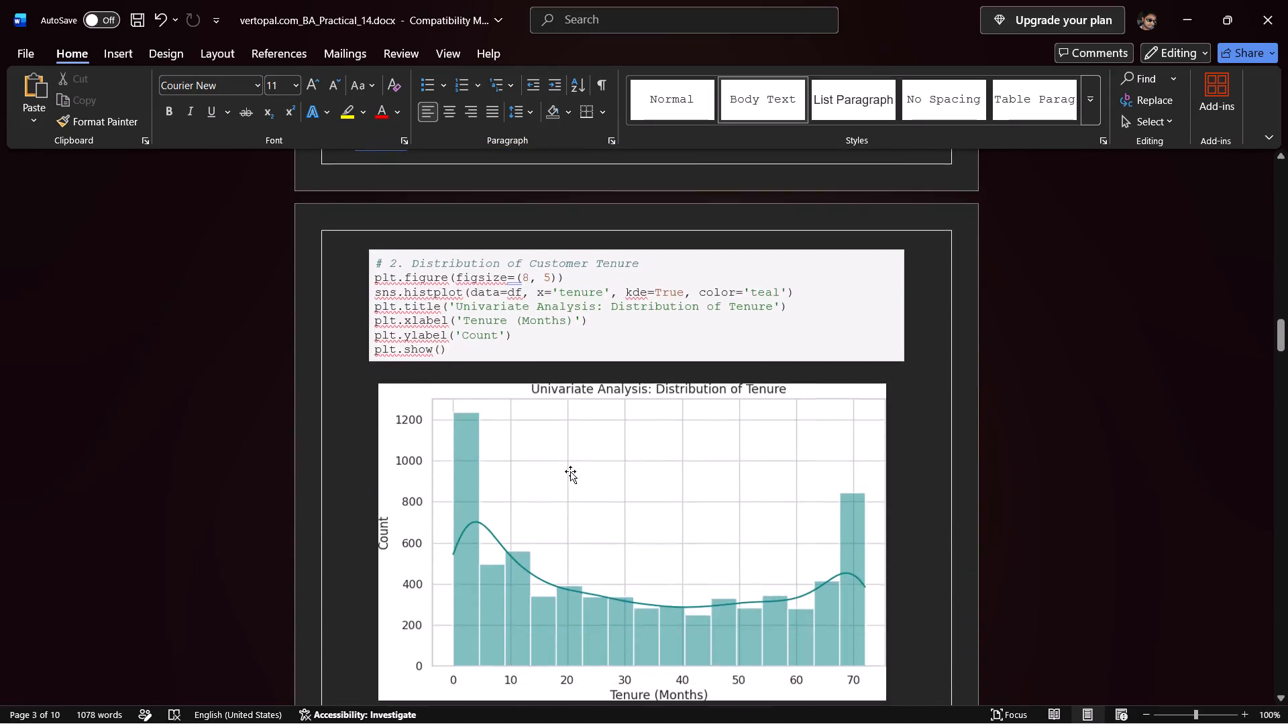
pyautogui.scroll(-9, 570, 471)
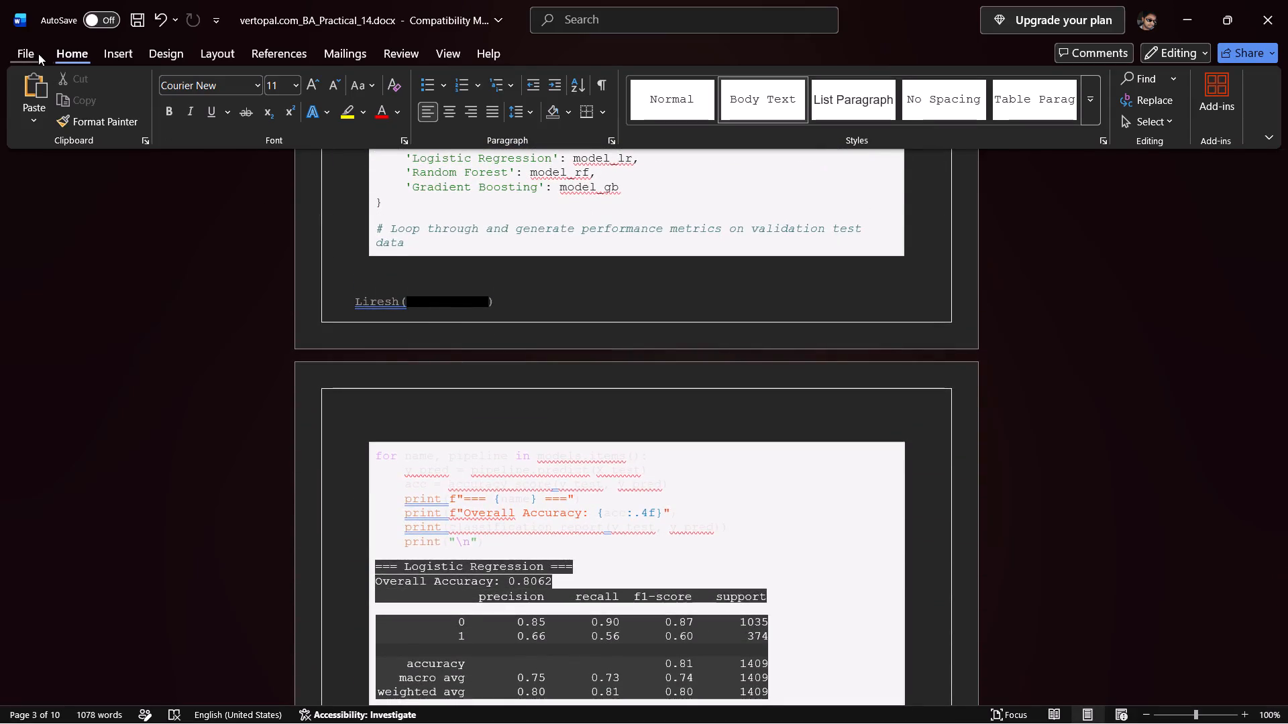
pyautogui.click(38, 54)
pyautogui.click(76, 308)
pyautogui.click(461, 185)
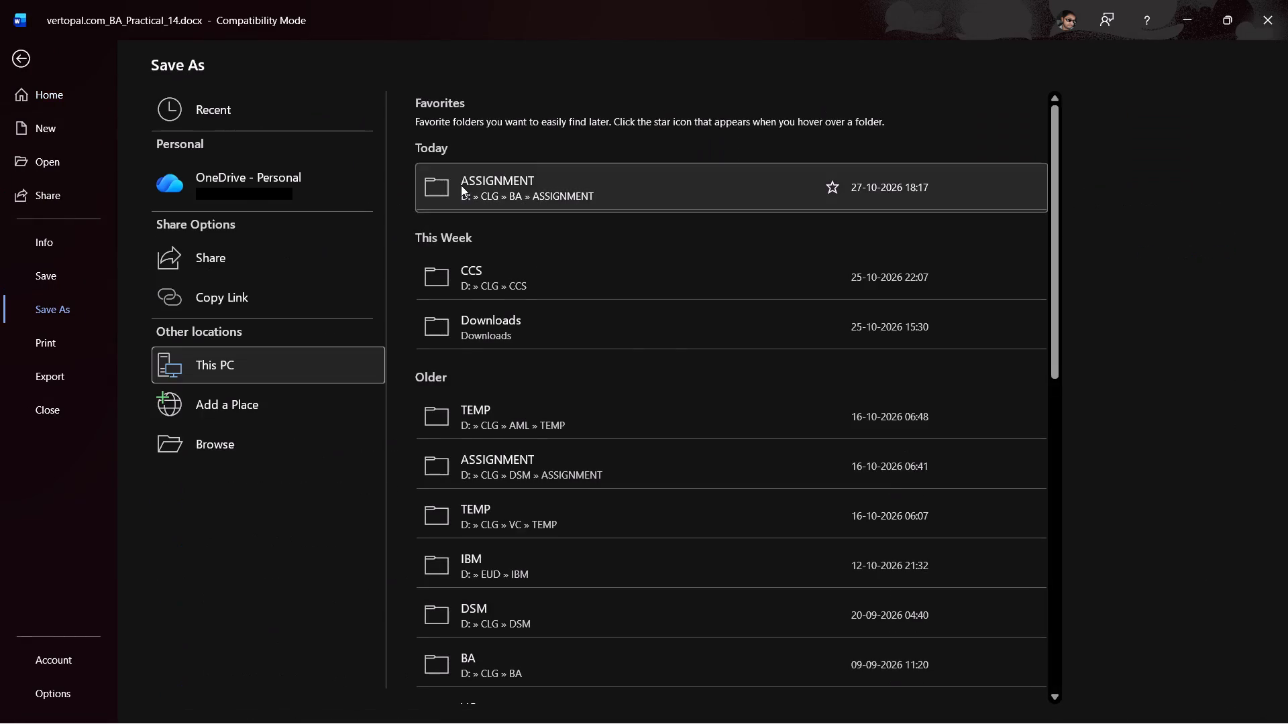
pyautogui.click(271, 303)
pyautogui.click(171, 396)
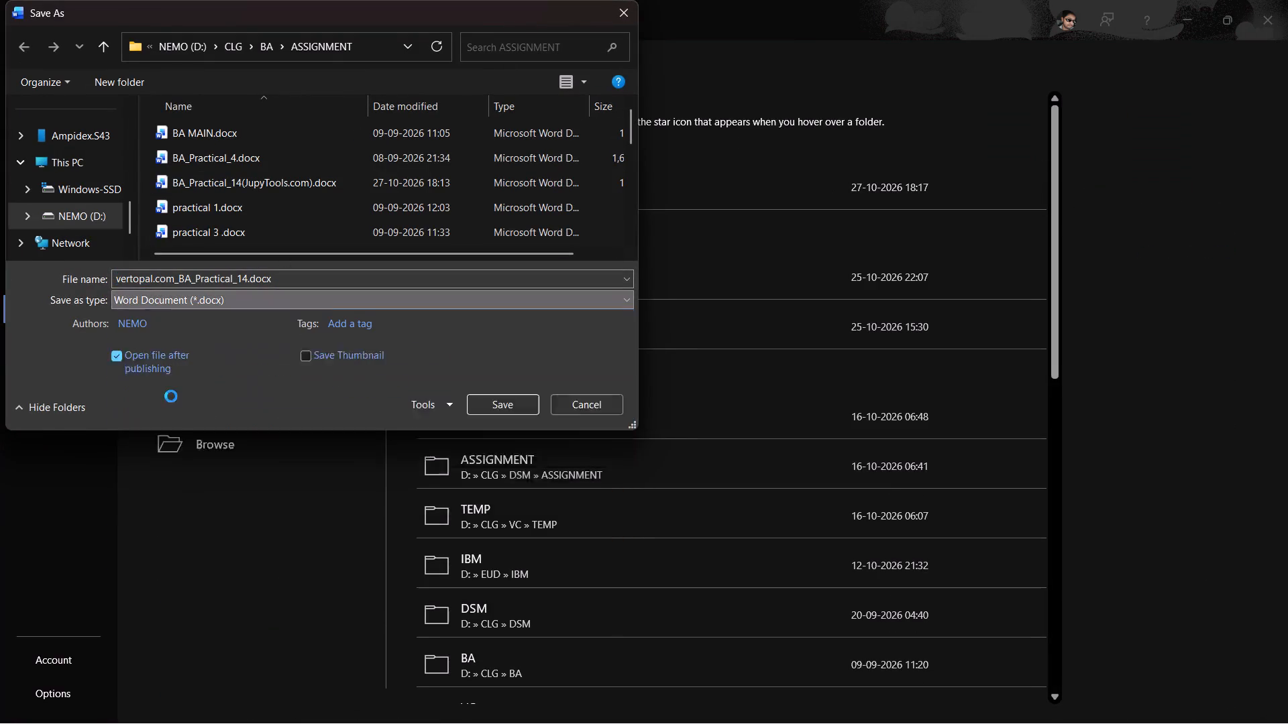
pyautogui.click(266, 46)
pyautogui.doubleClick(223, 154)
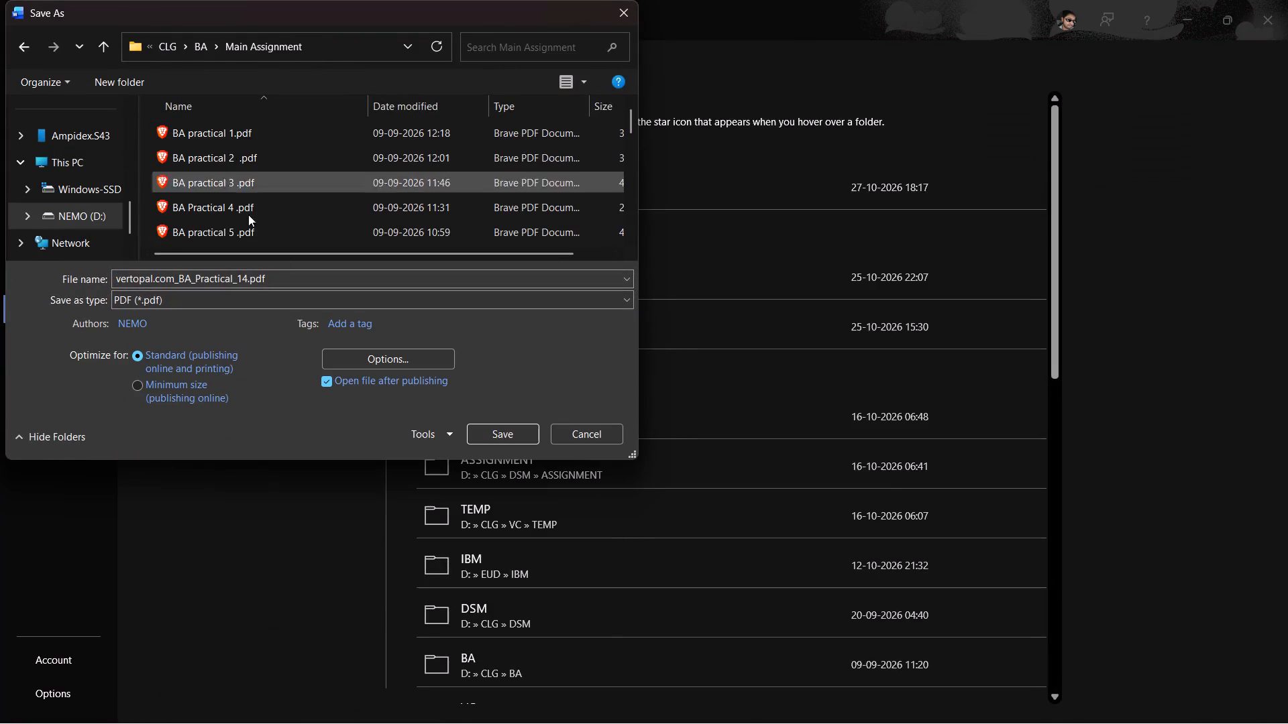
# Name the PDF 'Max BA_Practical_14' and save it.
pyautogui.click(282, 279)
pyautogui.press('Right')
pyautogui.press('BackSpace')
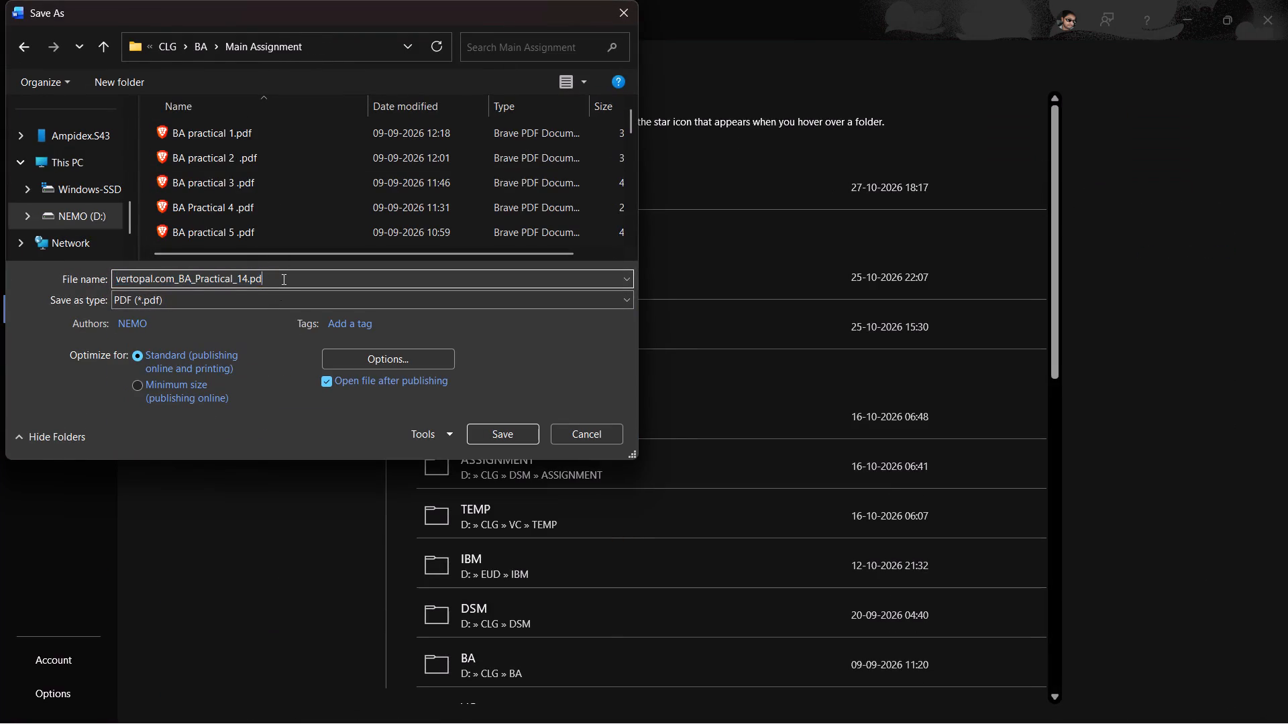
pyautogui.press('BackSpace')
pyautogui.press('BackSpace')
pyautogui.press('BackSpace')
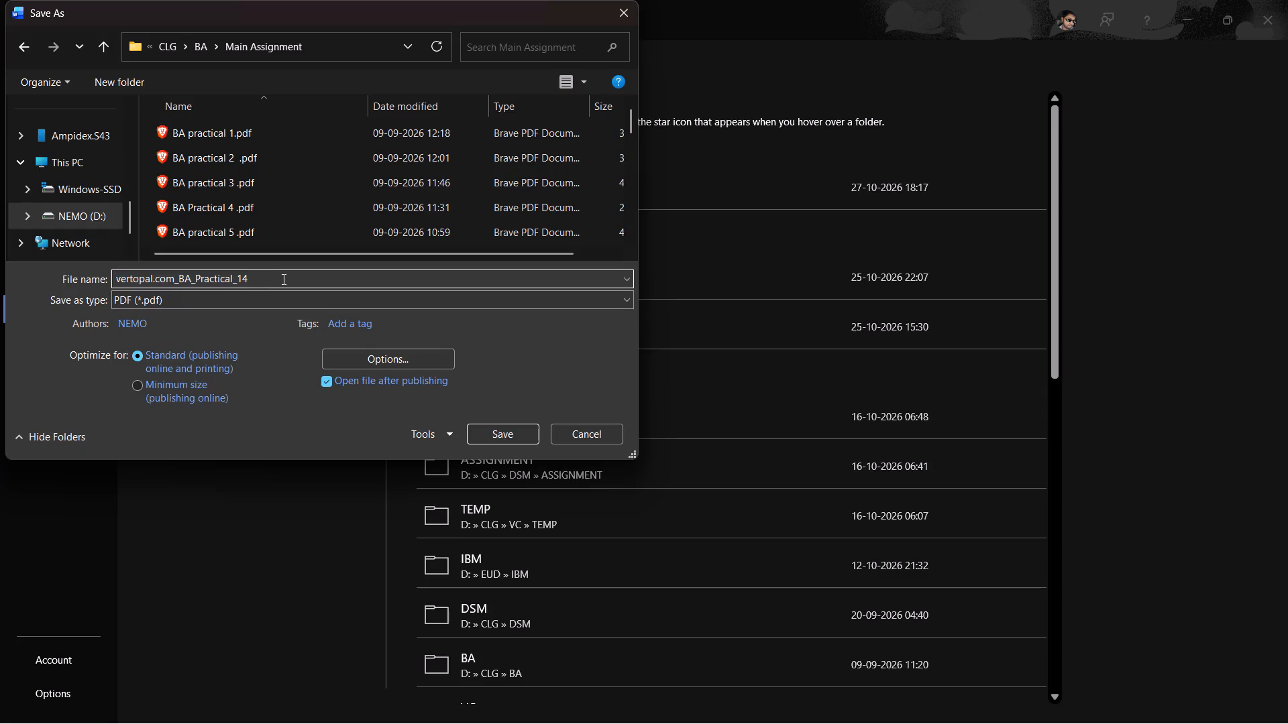
pyautogui.hotkey('ctrl', 'Left')
pyautogui.hotkey('ctrl', 'Left')
pyautogui.hotkey('ctrl', 'Left')
pyautogui.hotkey('ctrl', 'BackSpace')
pyautogui.hotkey('ctrl', 'BackSpace')
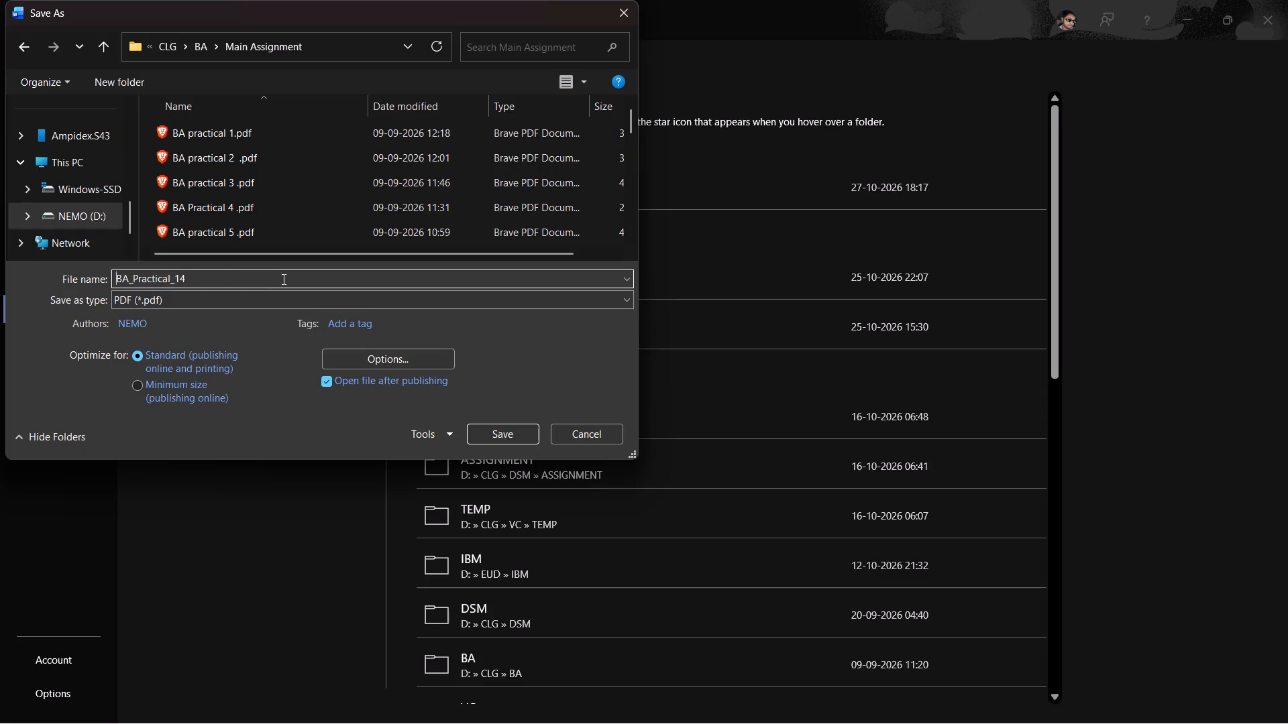
pyautogui.write('Max')
pyautogui.press('space')
pyautogui.press('Return')
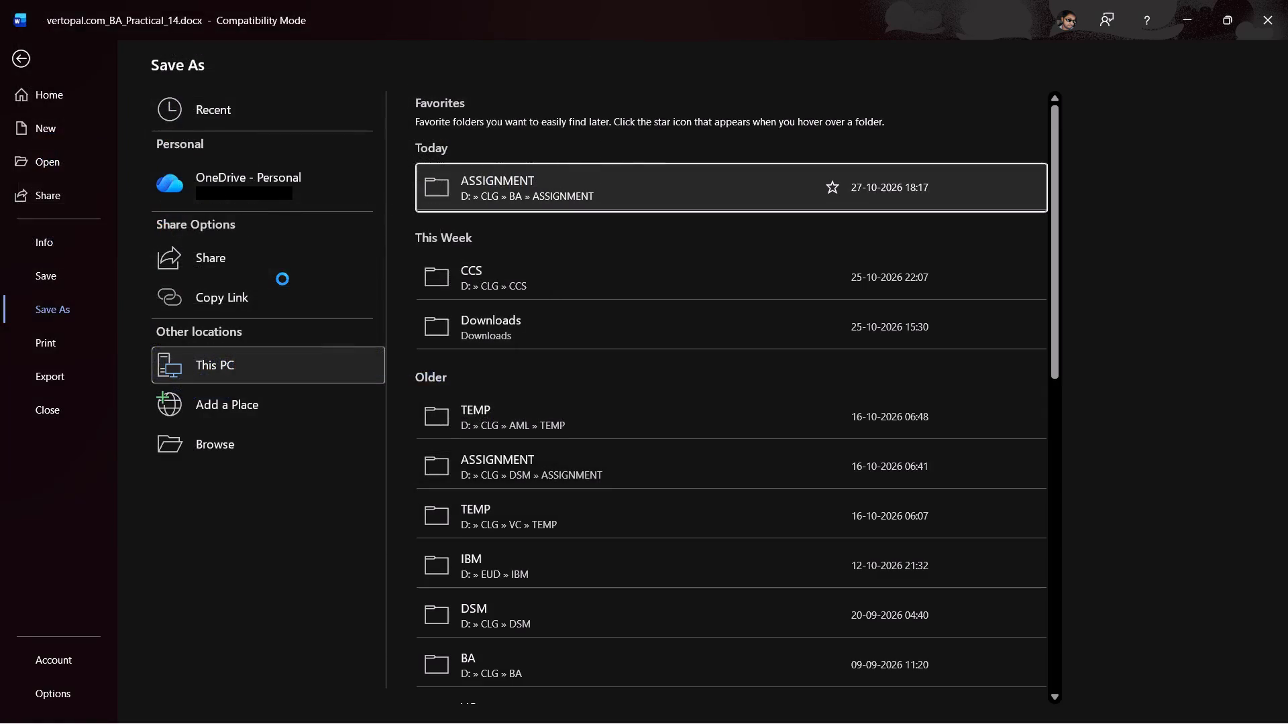
# Examine all pages of the exported PDF in Brave, checking the text boxes, charts, page borders and footers.
pyautogui.scroll(-2, 508, 294)
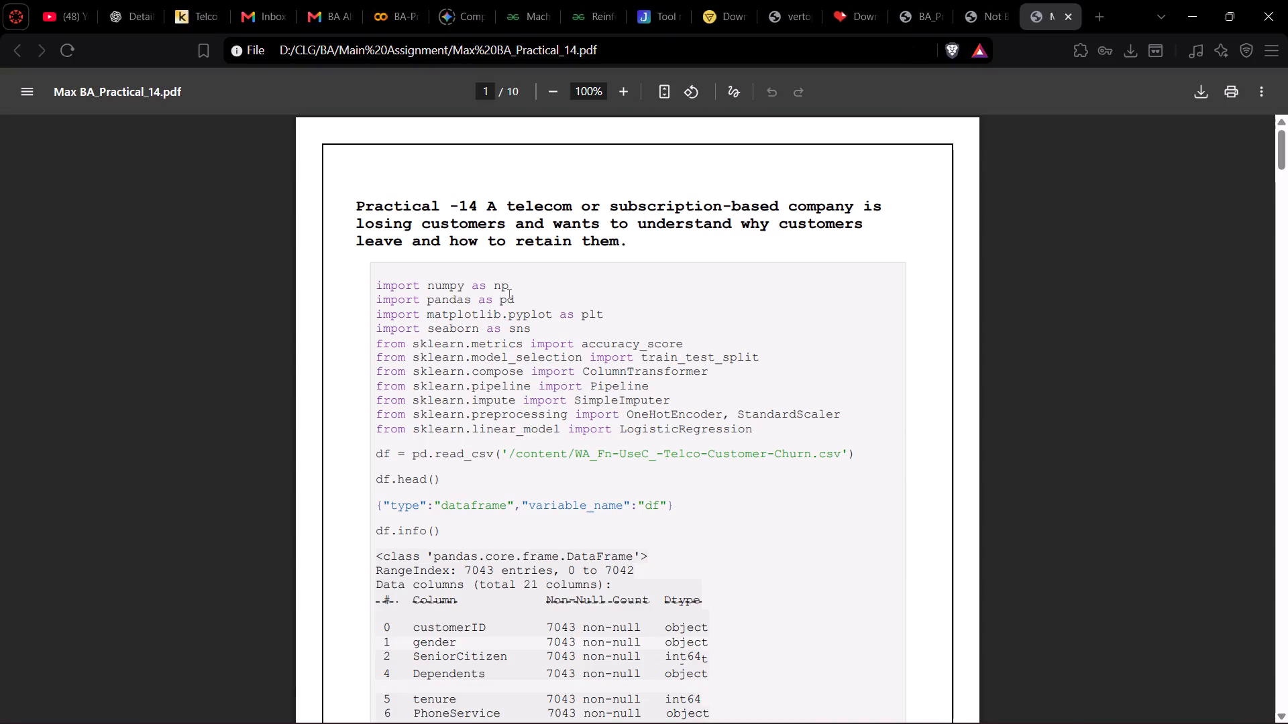
pyautogui.scroll(-7, 508, 294)
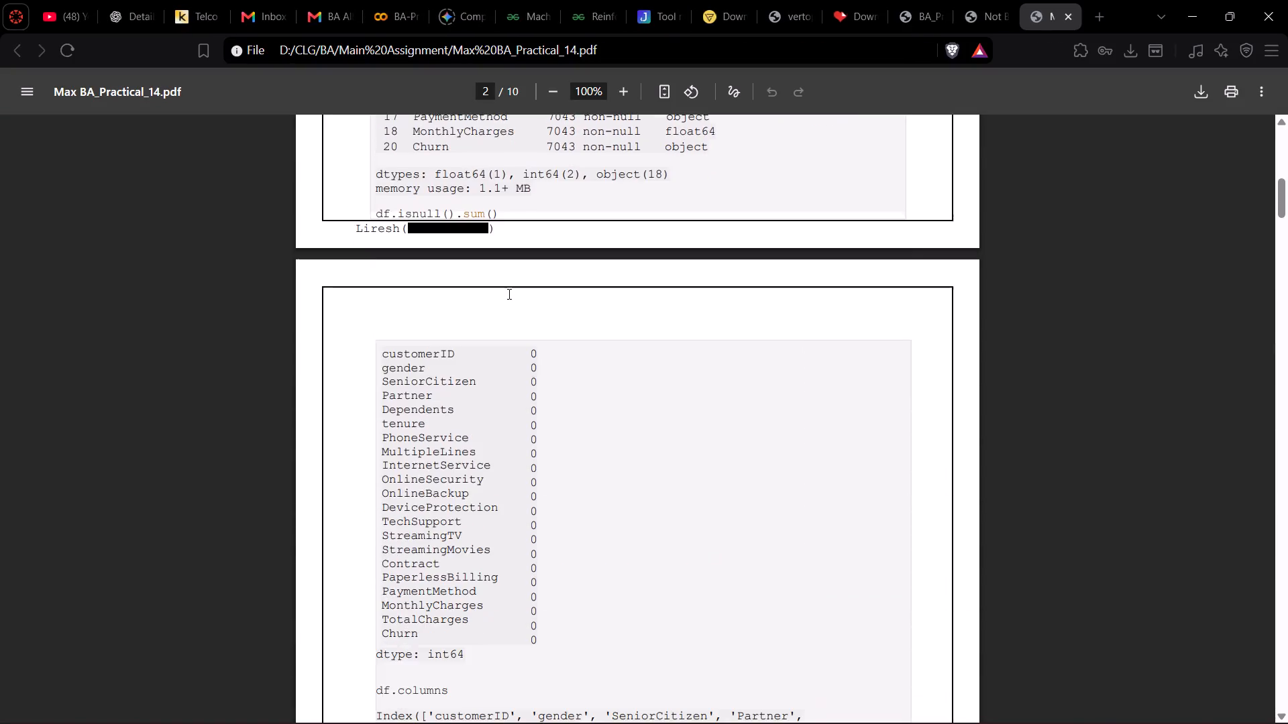
pyautogui.scroll(-10, 508, 294)
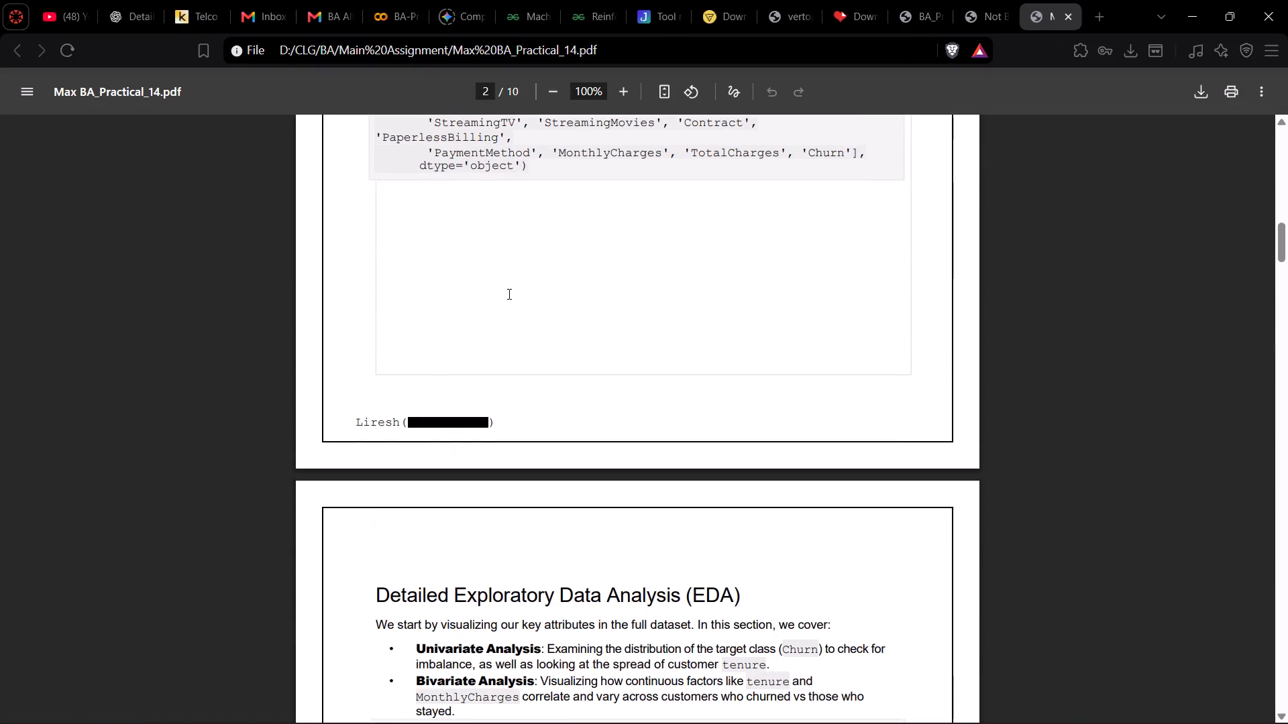
pyautogui.scroll(-16, 508, 294)
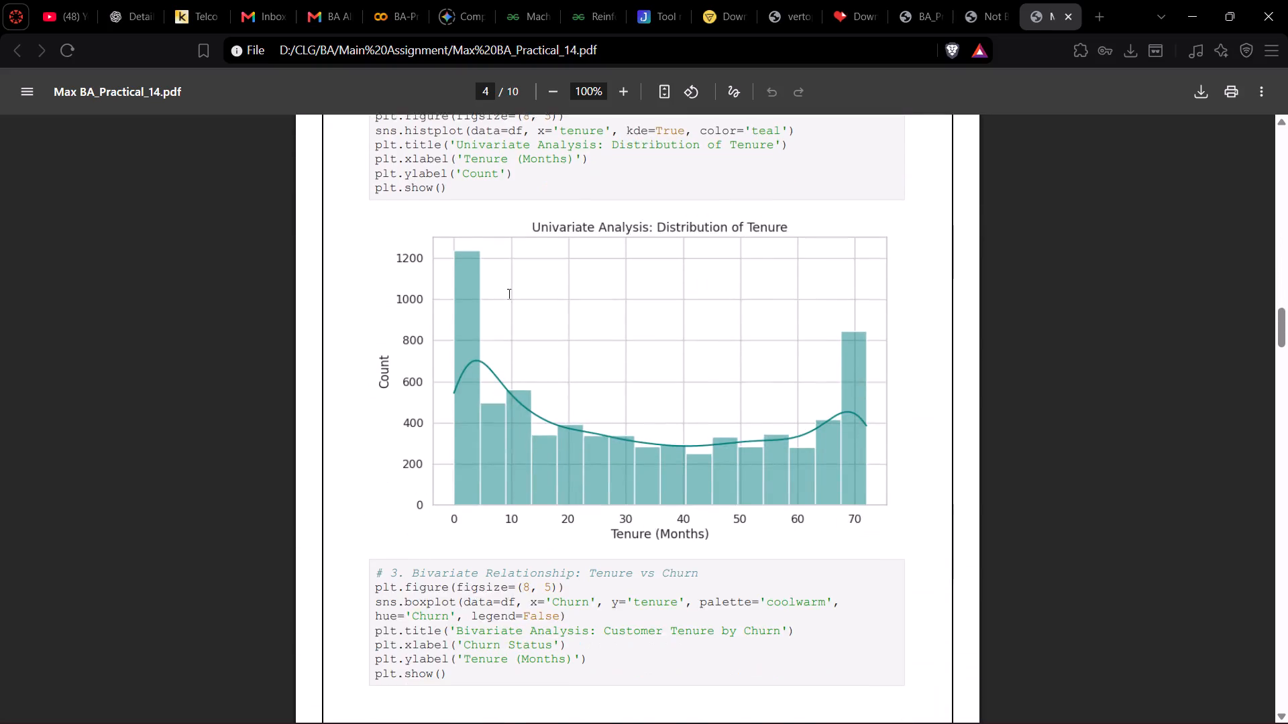
pyautogui.scroll(-15, 508, 294)
pyautogui.scroll(-17, 508, 294)
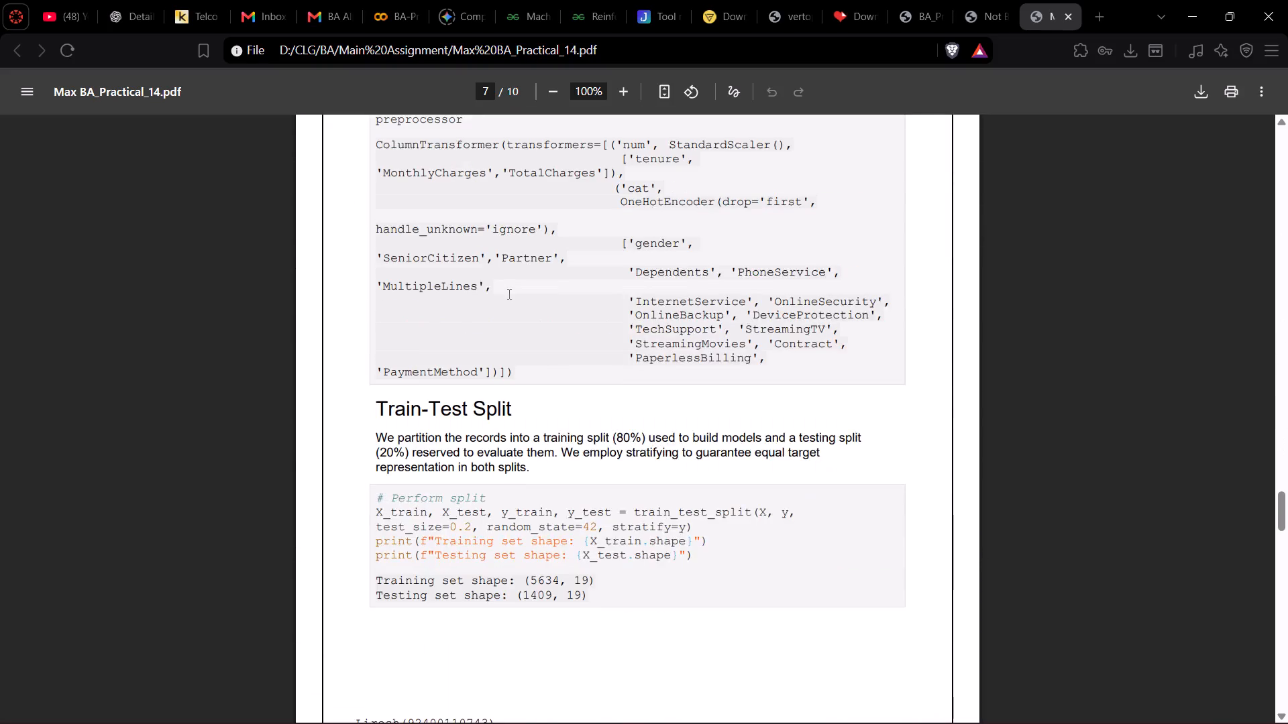
pyautogui.scroll(12, 508, 294)
pyautogui.scroll(-15, 508, 294)
pyautogui.scroll(-13, 508, 294)
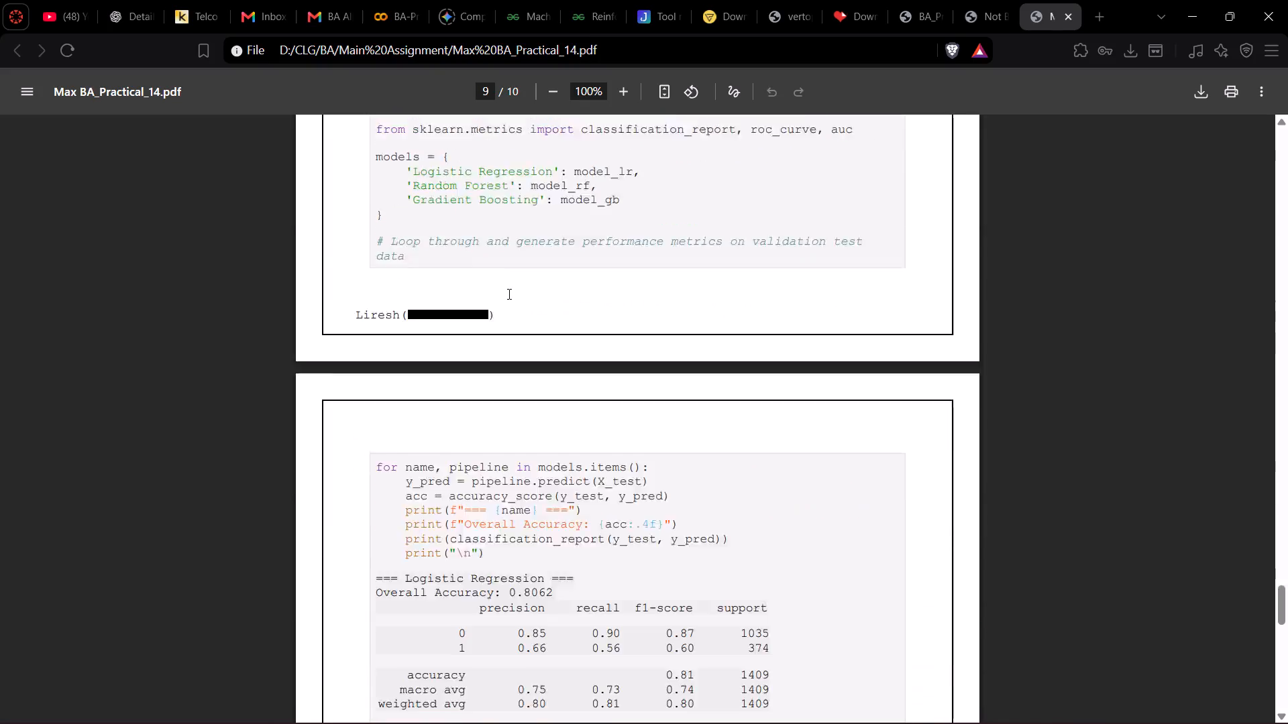
pyautogui.scroll(-18, 508, 294)
pyautogui.scroll(-6, 508, 294)
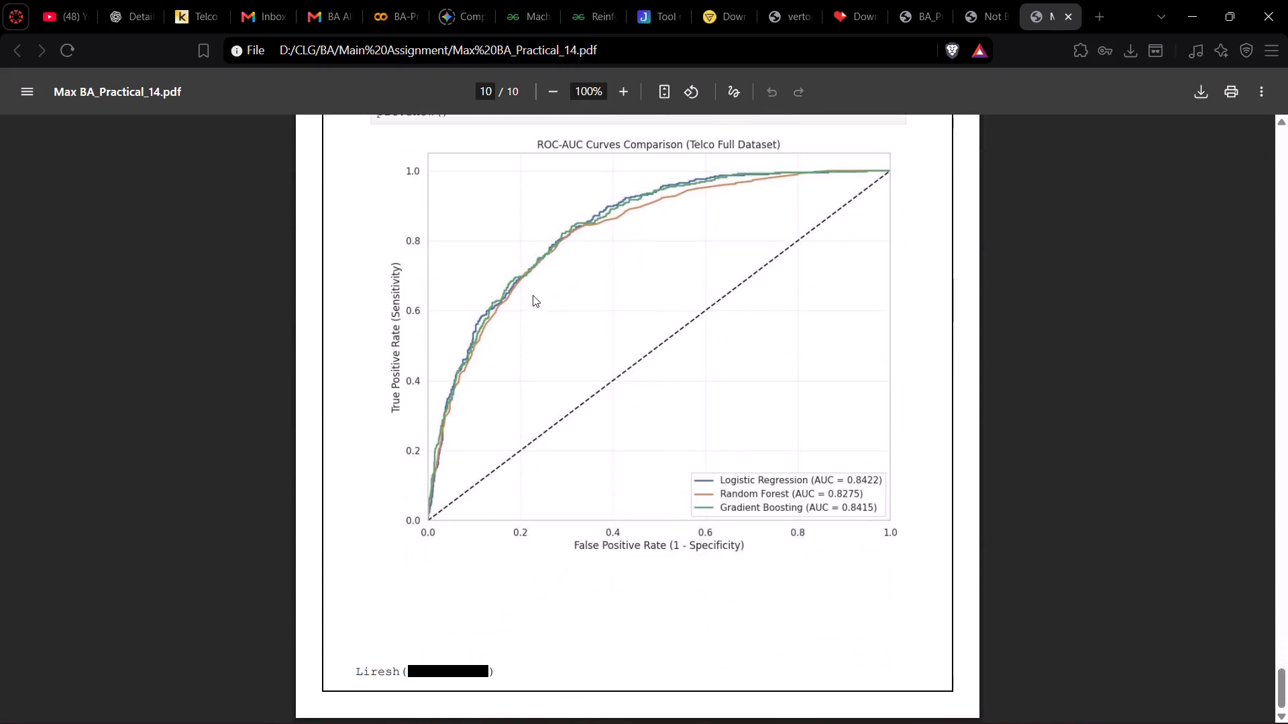
pyautogui.scroll(11, 673, 316)
pyautogui.scroll(12, 818, 637)
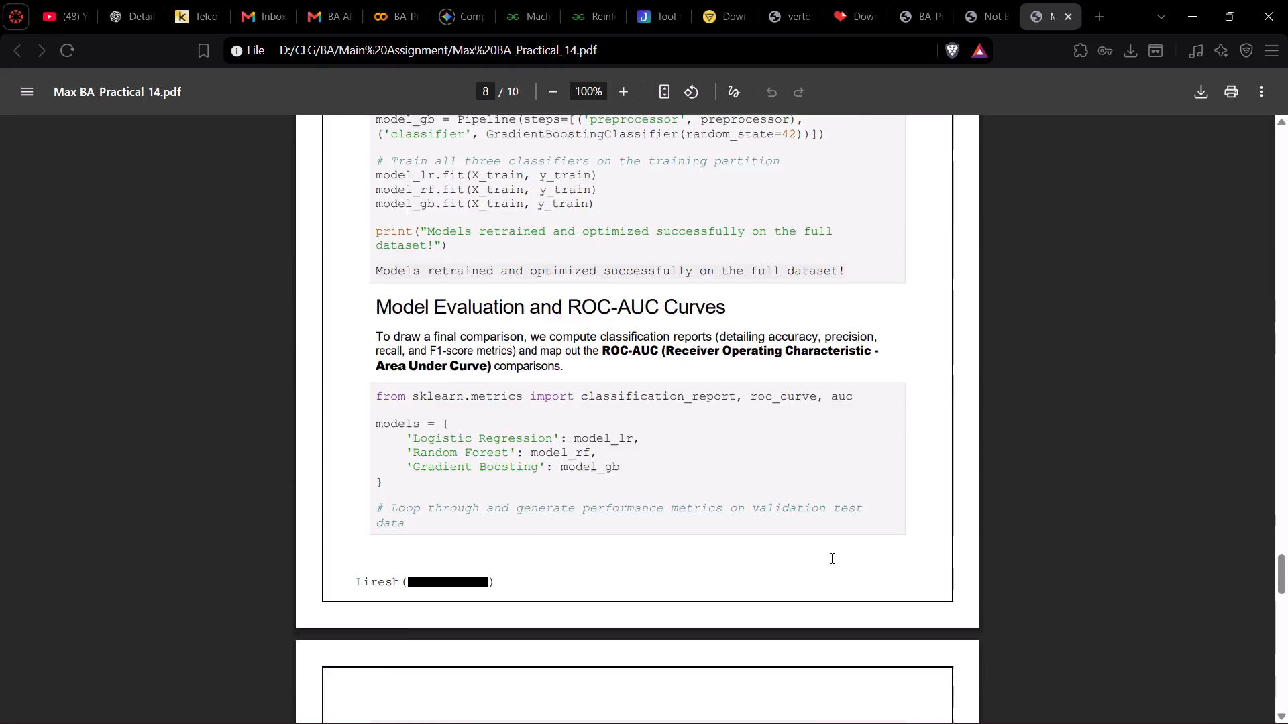
pyautogui.scroll(16, 831, 558)
pyautogui.scroll(19, 834, 556)
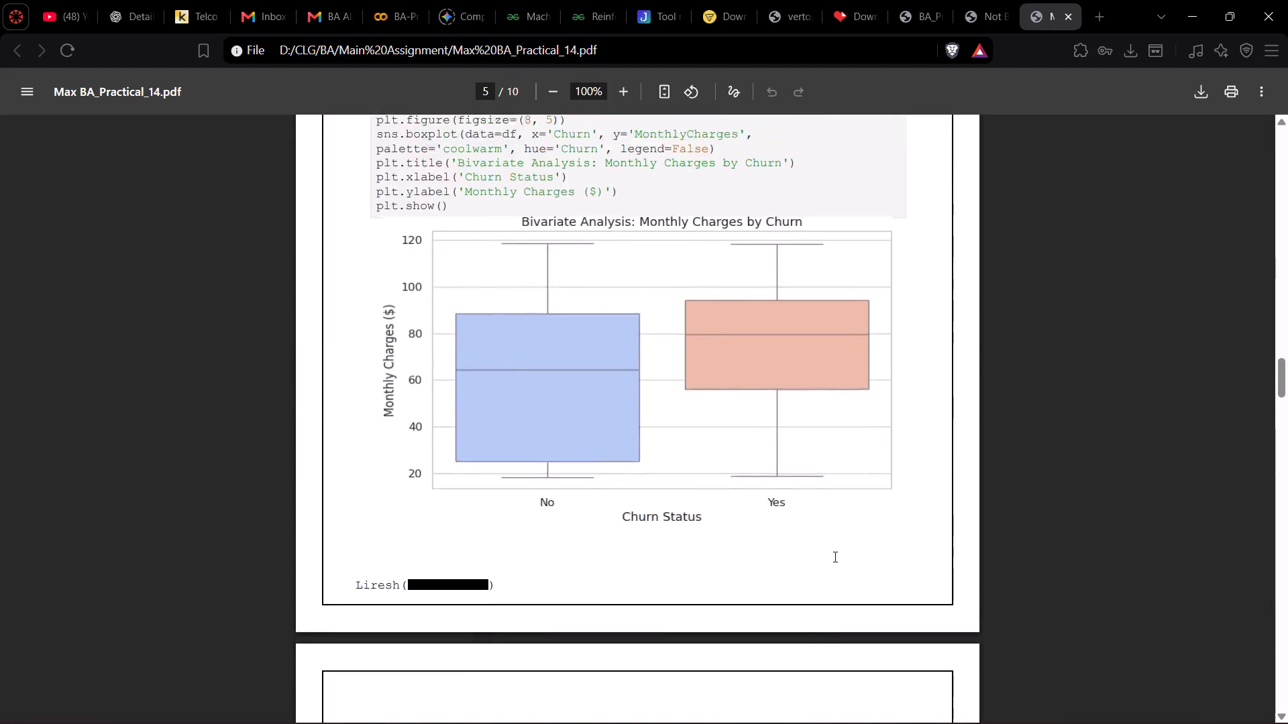
pyautogui.scroll(13, 834, 556)
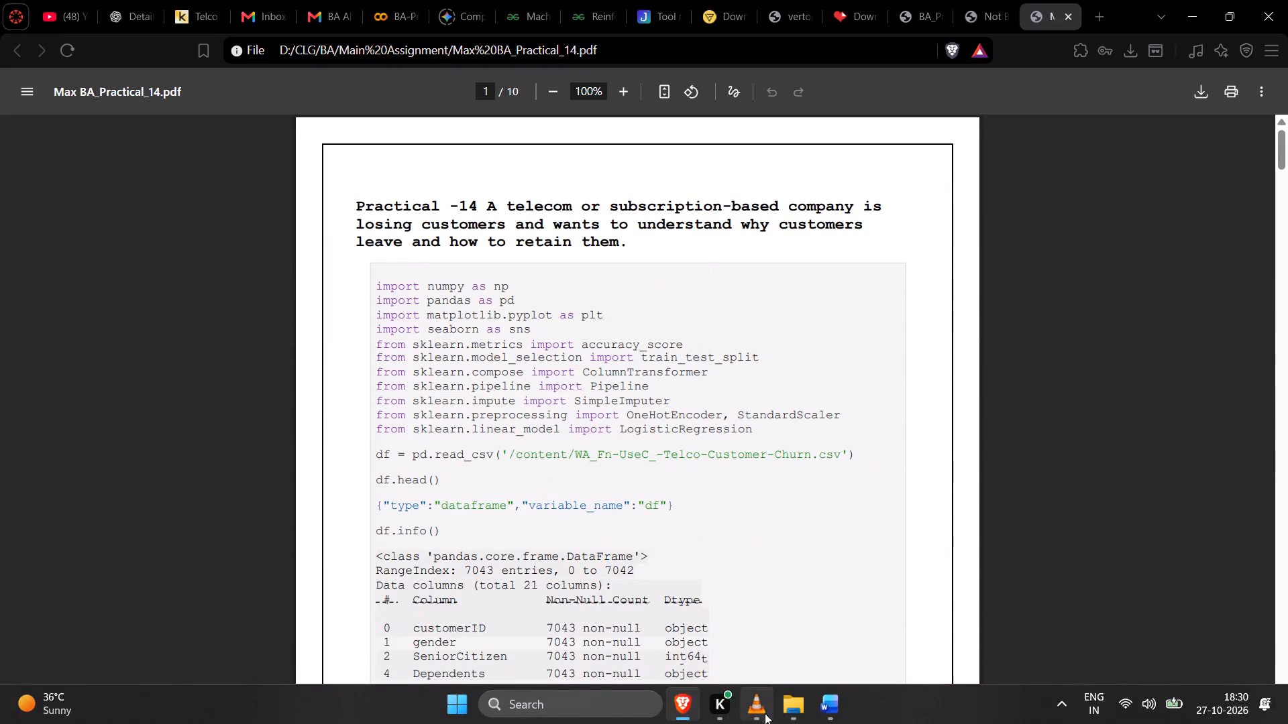
# Switch to File Explorer, open the Main Assignment folder under BA, refresh it and look over its PDF files.
pyautogui.click(776, 701)
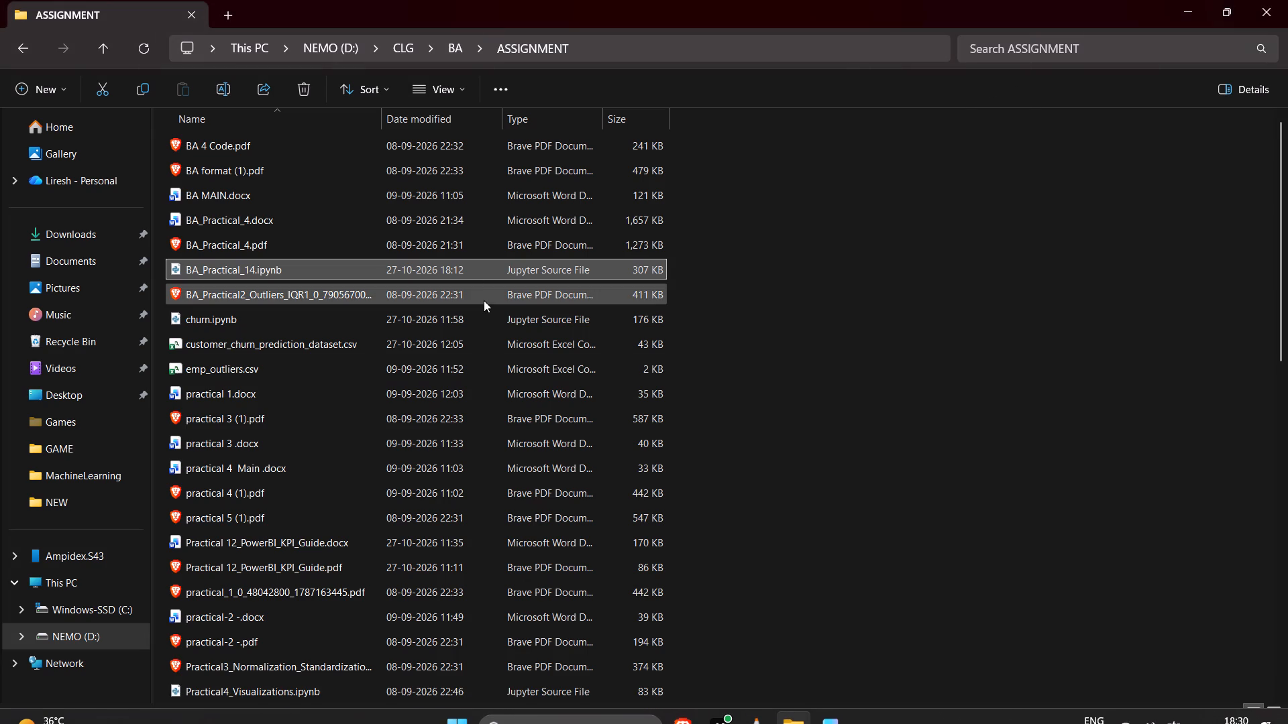
pyautogui.click(444, 45)
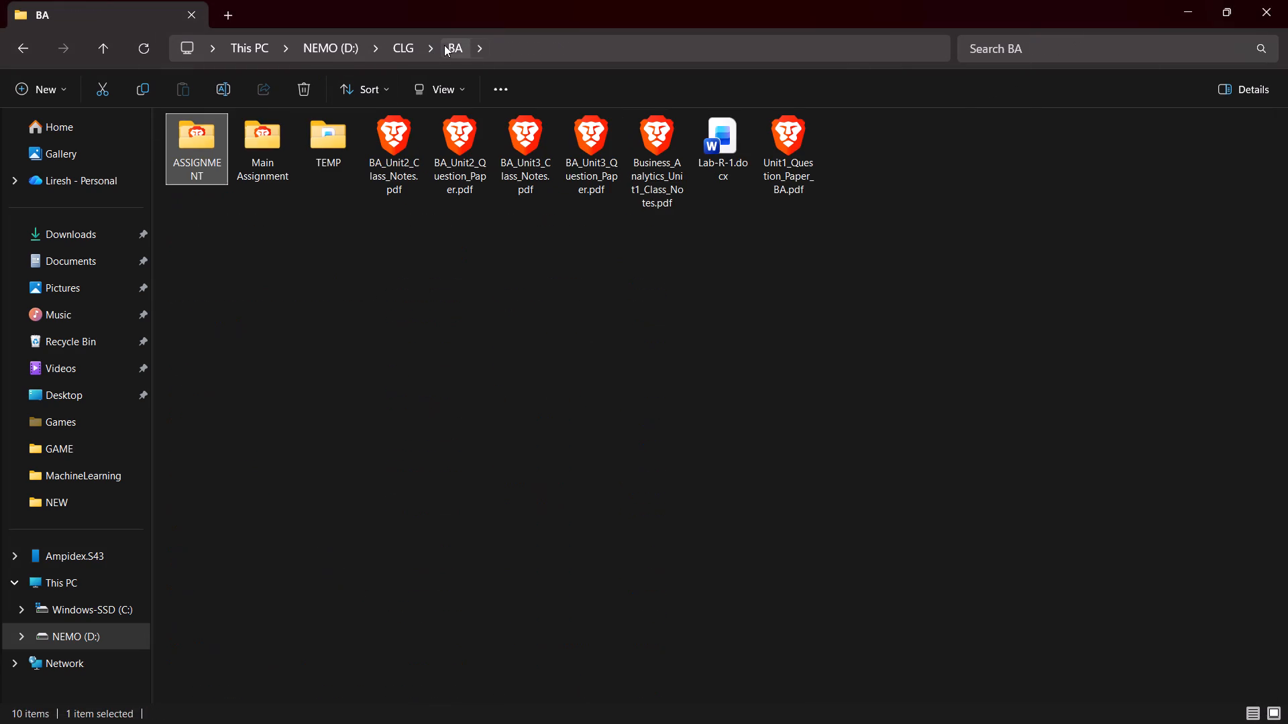
pyautogui.doubleClick(280, 121)
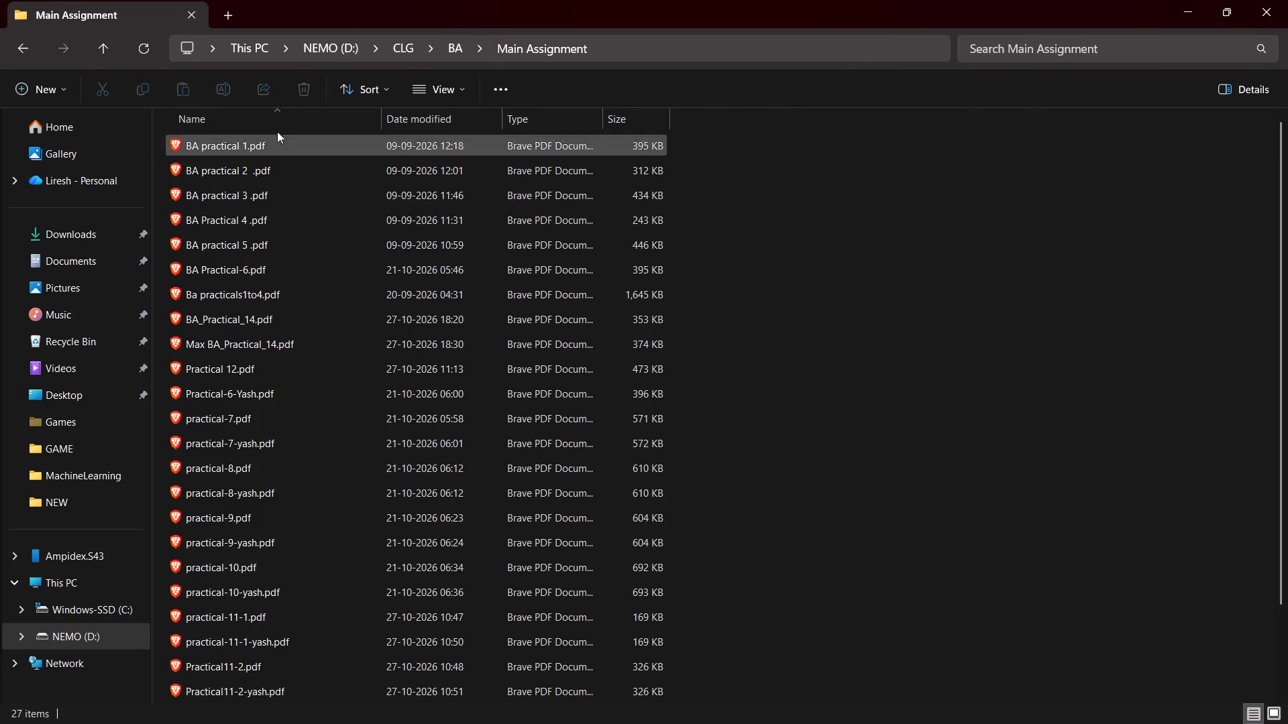
pyautogui.click(140, 53)
pyautogui.scroll(-6, 469, 557)
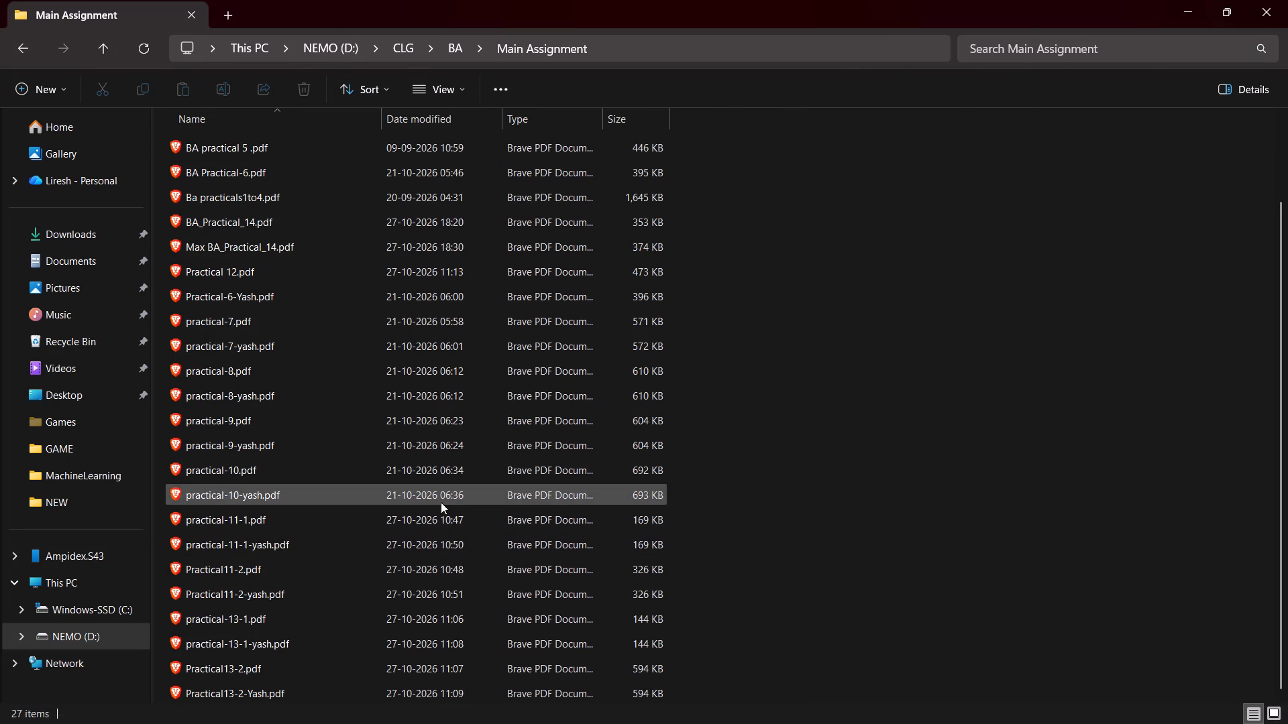
pyautogui.scroll(-5, 432, 513)
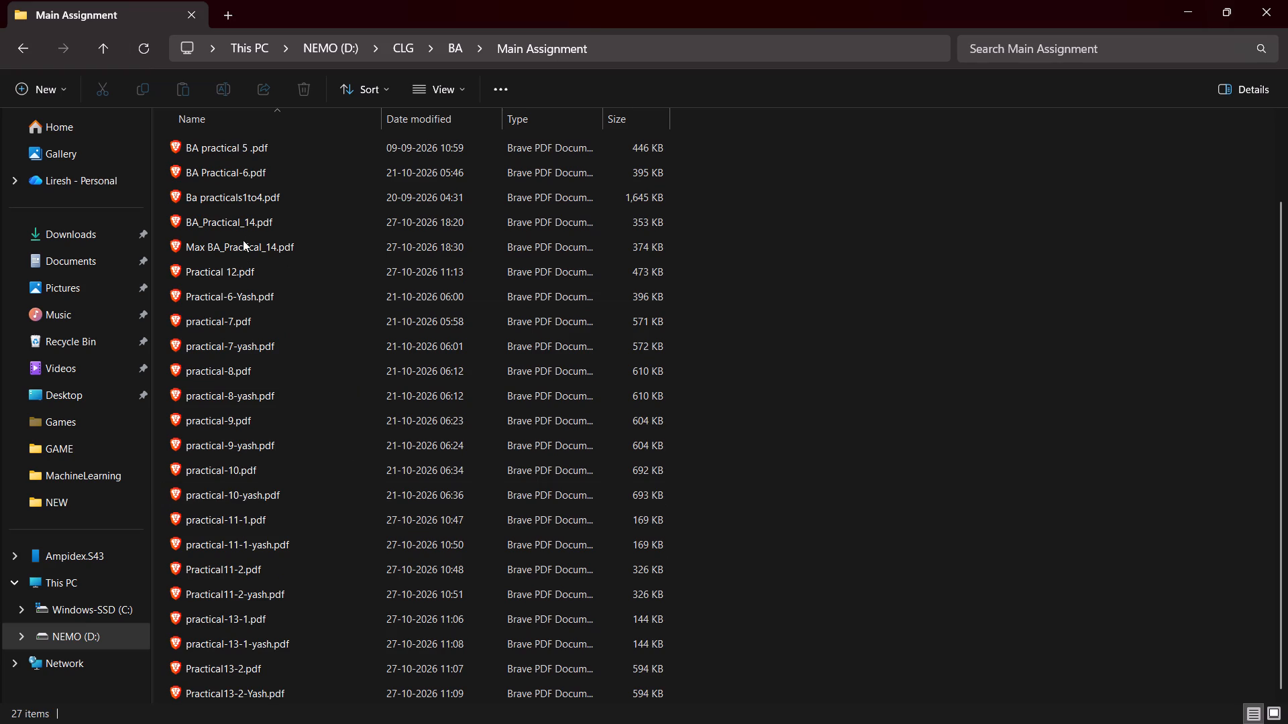
# Open 'Max BA_Practical_14.pdf' from the Main Assignment folder in Brave for a brief check and close it again.
pyautogui.doubleClick(238, 249)
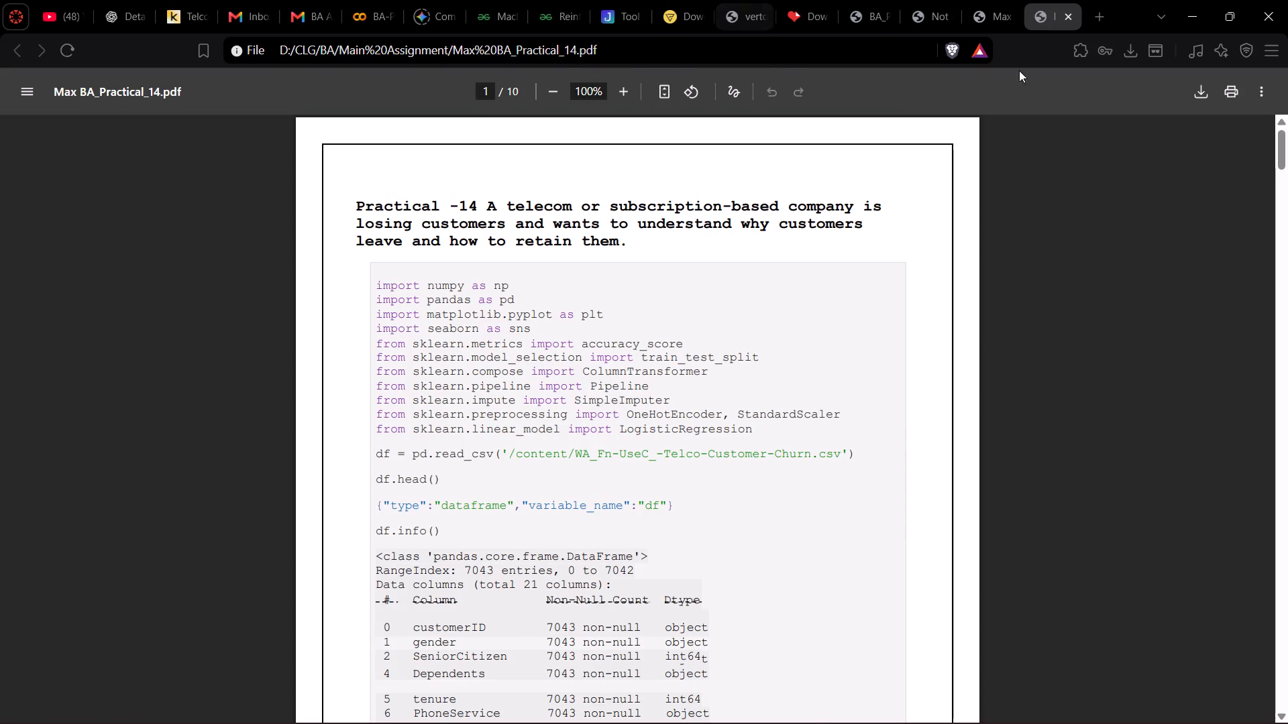
pyautogui.click(1068, 12)
# Close the leftover PDF tabs in Brave, including the one showing BA_Practical_14.pdf.
pyautogui.click(866, 0)
pyautogui.tripleClick(870, 13)
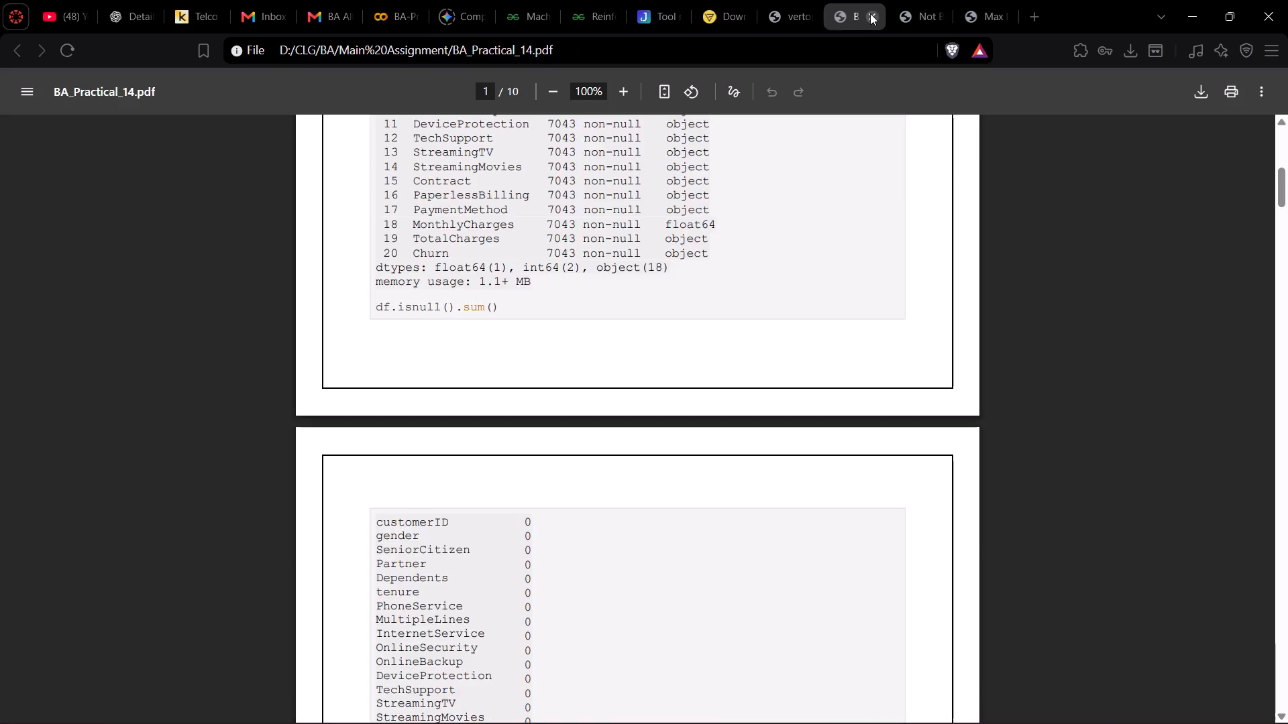
pyautogui.click(870, 13)
pyautogui.click(870, 13)
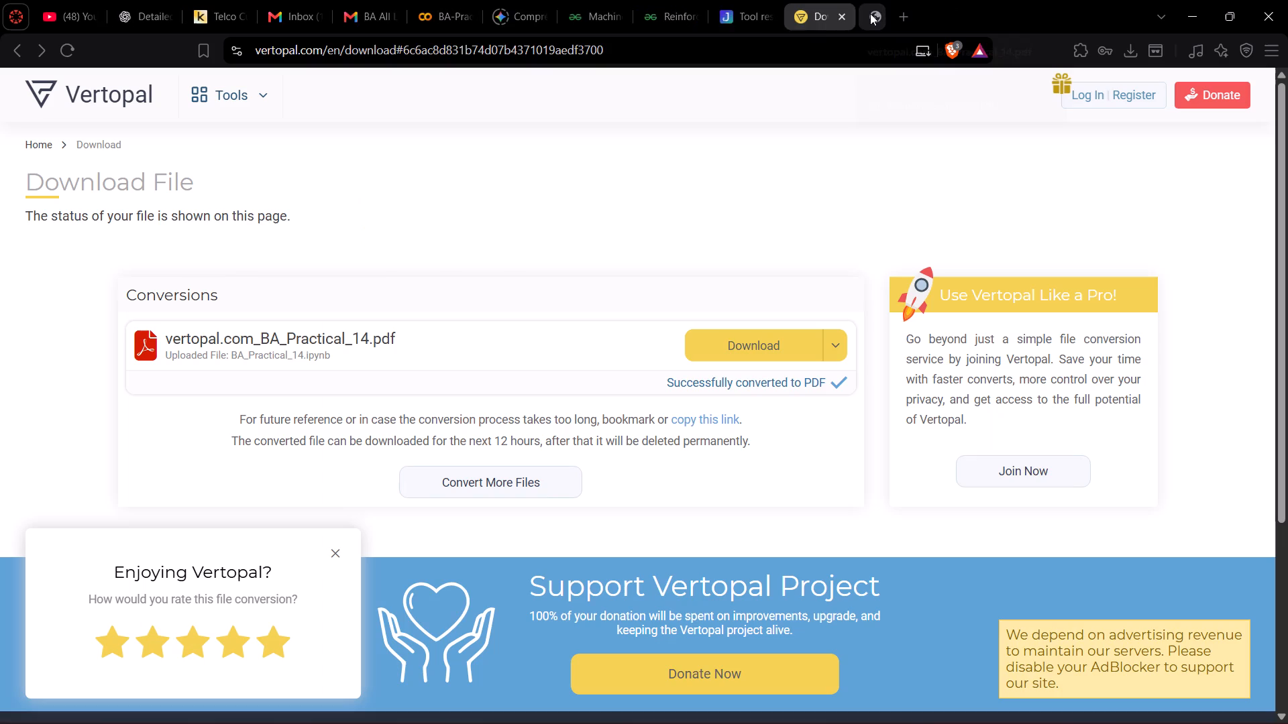
# Switch to File Explorer, rename 'Max BA_Practical_14.pdf' as 'Practical_14.pdf' and refresh the Main Assignment folder.
pyautogui.hotkey('alt', 'Tab')
pyautogui.click(217, 83)
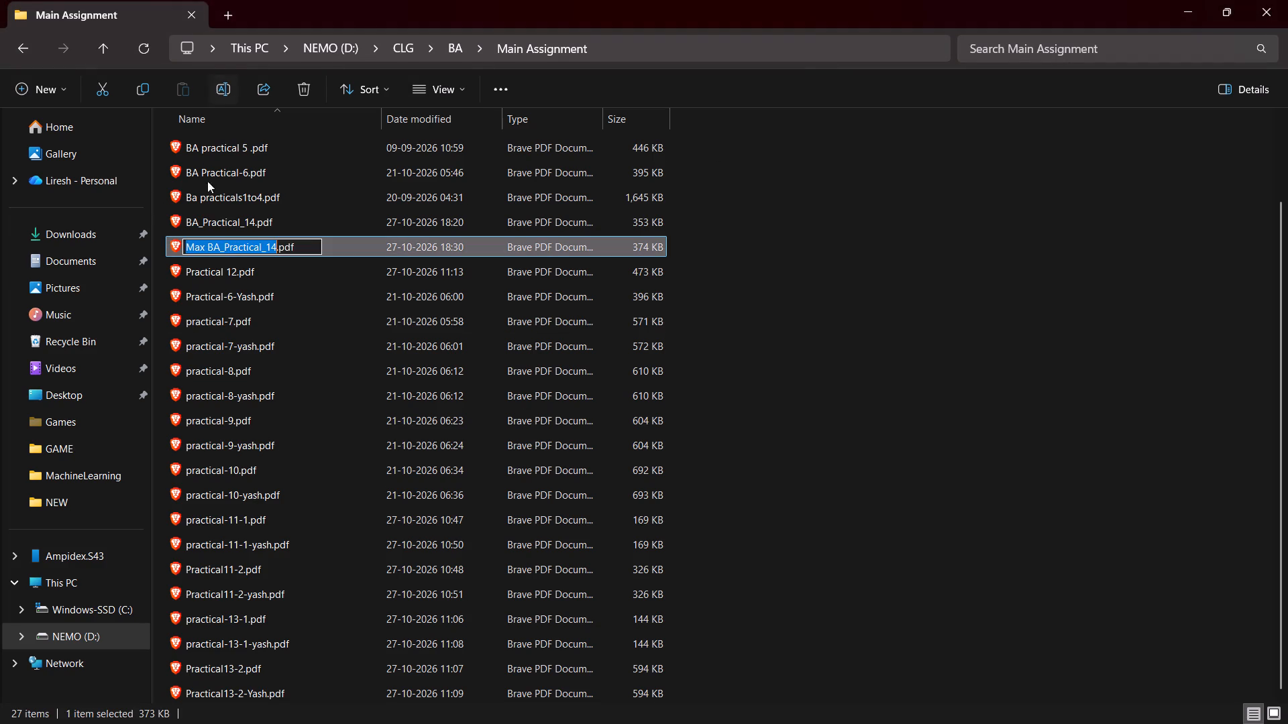
pyautogui.click(208, 247)
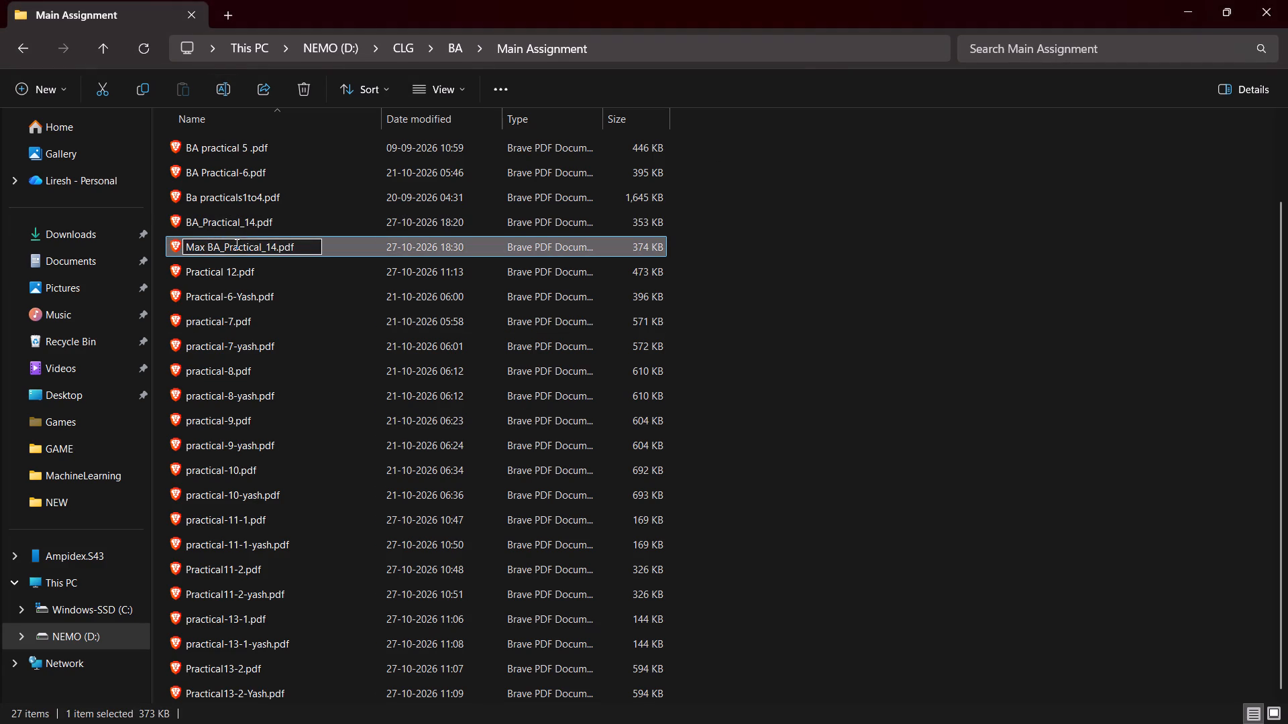
pyautogui.click(227, 247)
pyautogui.press('Left')
pyautogui.press('BackSpace')
pyautogui.press('BackSpace')
pyautogui.press('BackSpace')
pyautogui.press('BackSpace')
pyautogui.press('BackSpace')
pyautogui.press('BackSpace')
pyautogui.press('BackSpace')
pyautogui.press('BackSpace')
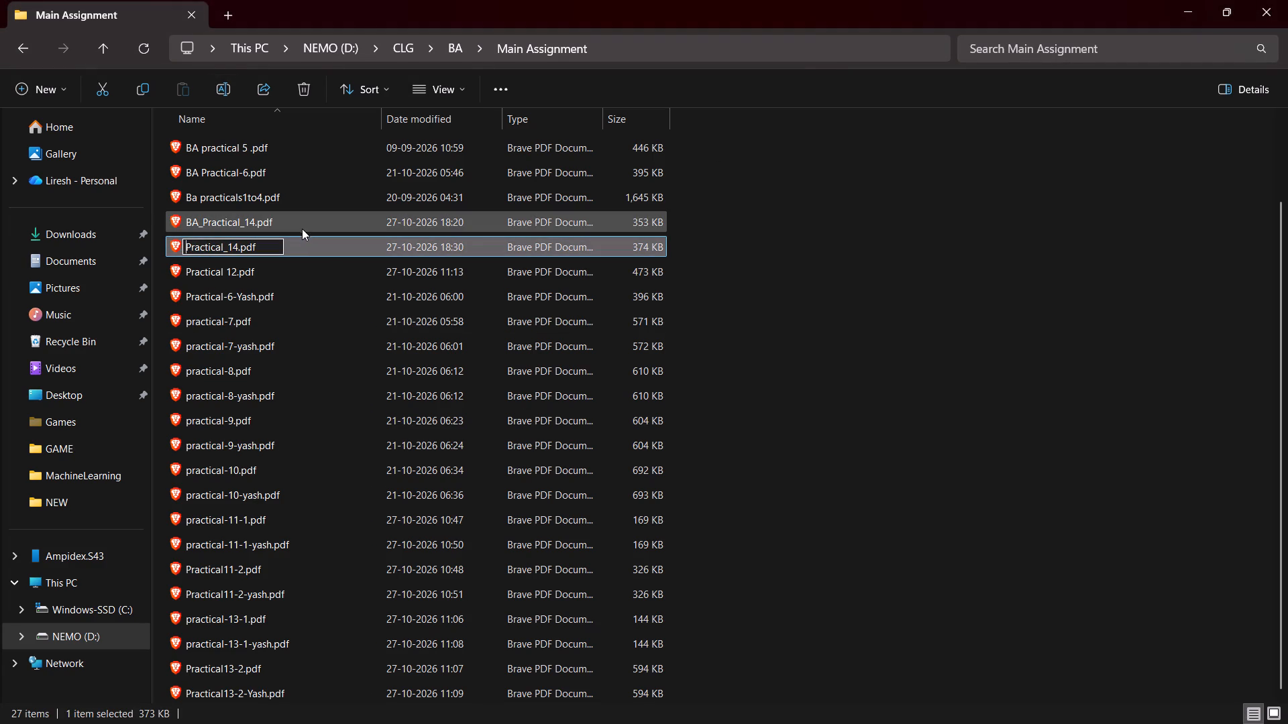
pyautogui.press('Return')
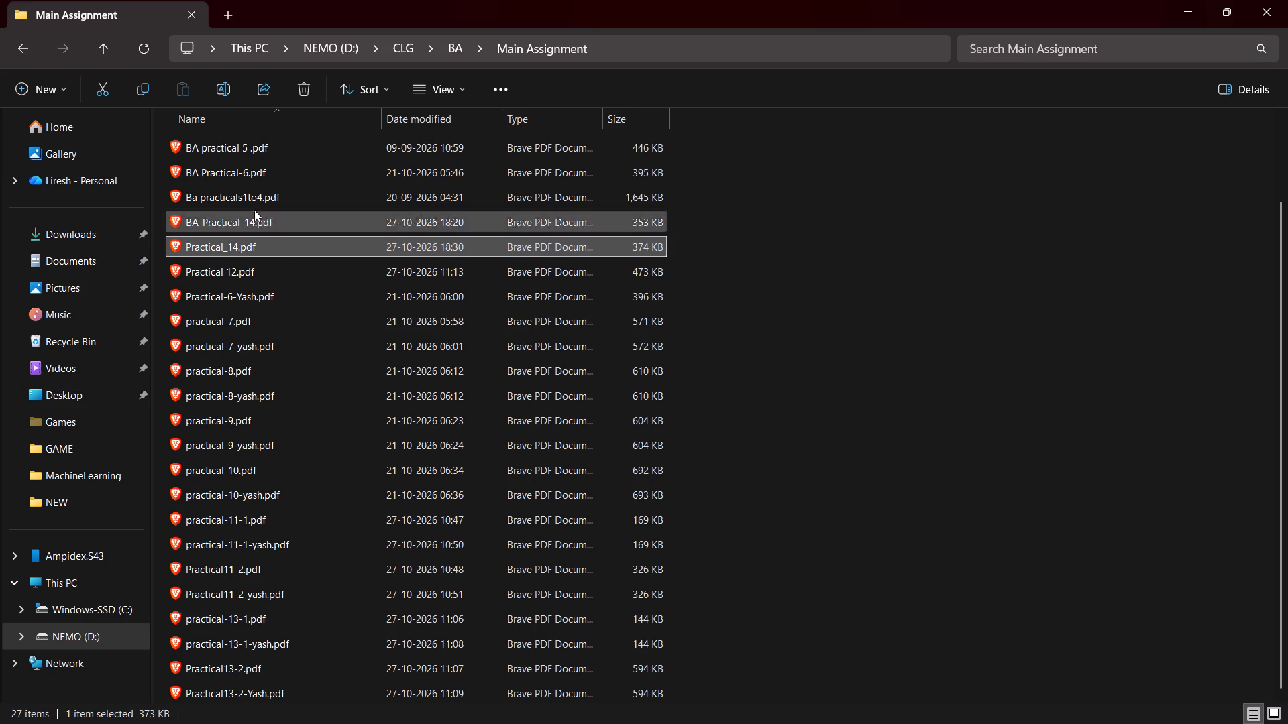
pyautogui.click(148, 49)
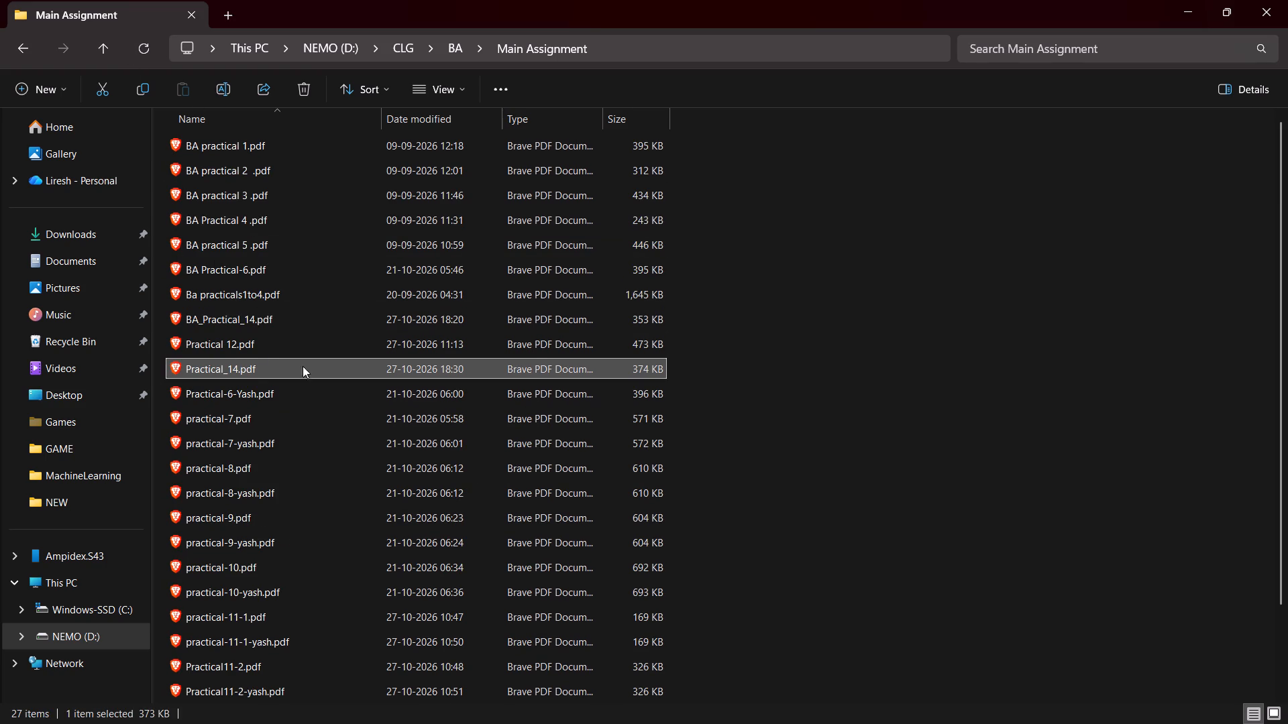
# Open Practical_14.pdf from the Main Assignment folder in Brave for a brief check and close it again.
pyautogui.doubleClick(266, 368)
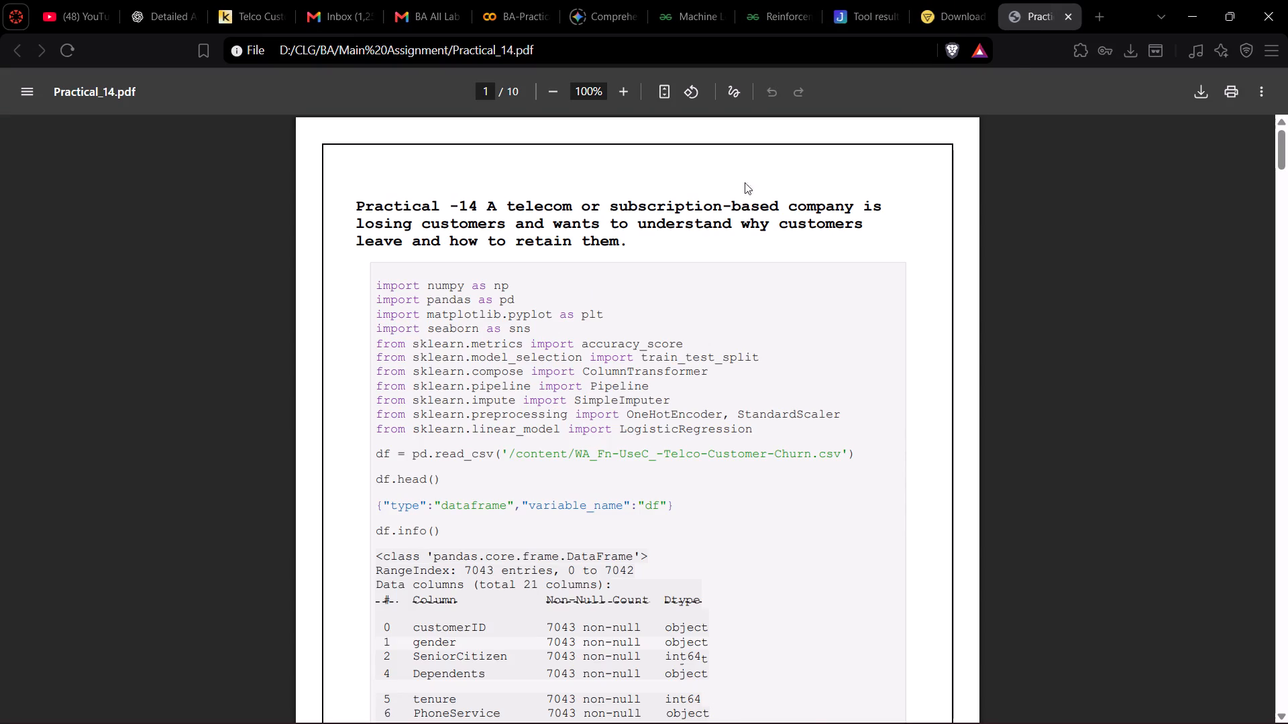
pyautogui.click(1064, 16)
# In the Gmail tab, close the assignment PDF preview and open the most recent direct-message conversation in Chat.
pyautogui.click(474, 0)
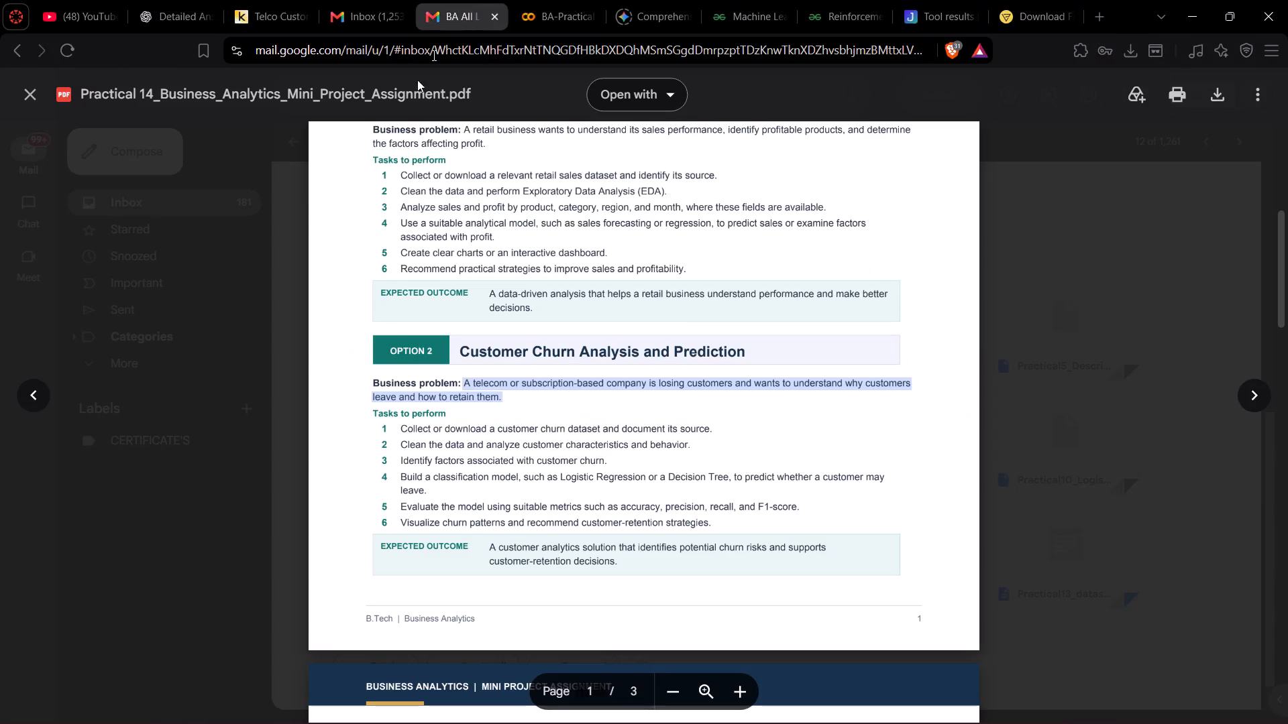
pyautogui.click(21, 95)
pyautogui.click(23, 216)
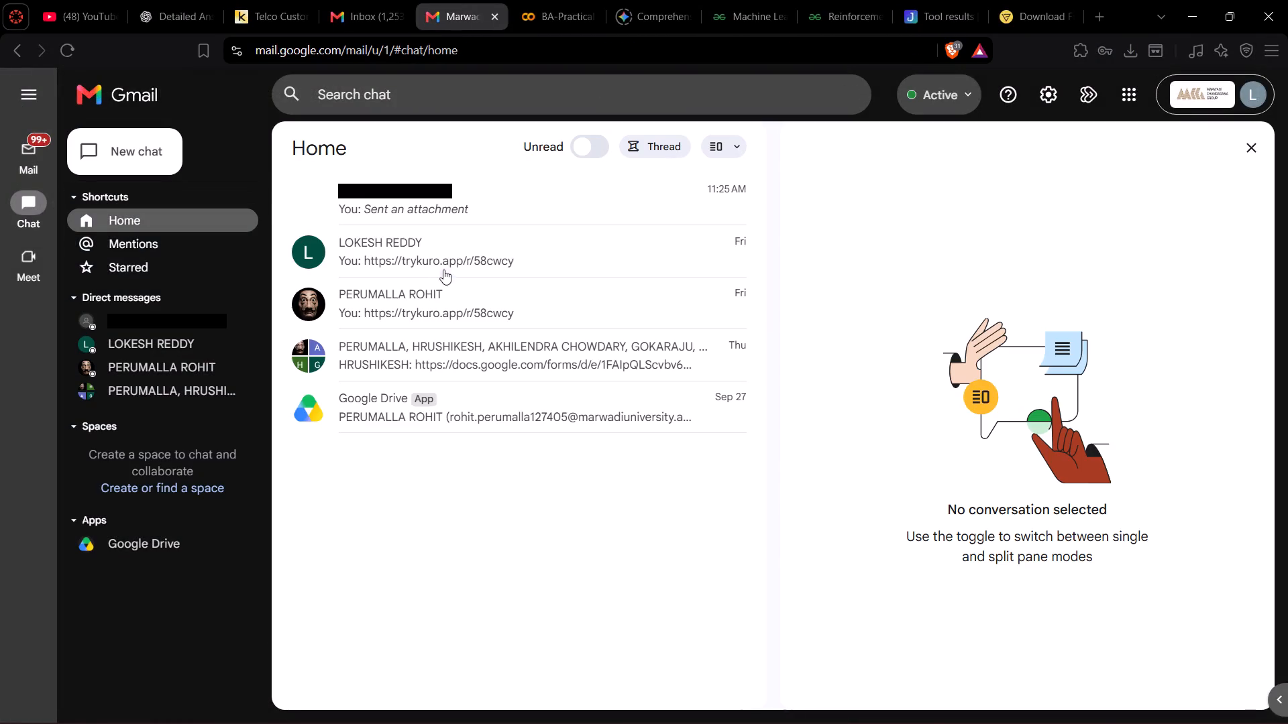
pyautogui.click(485, 210)
pyautogui.click(1157, 670)
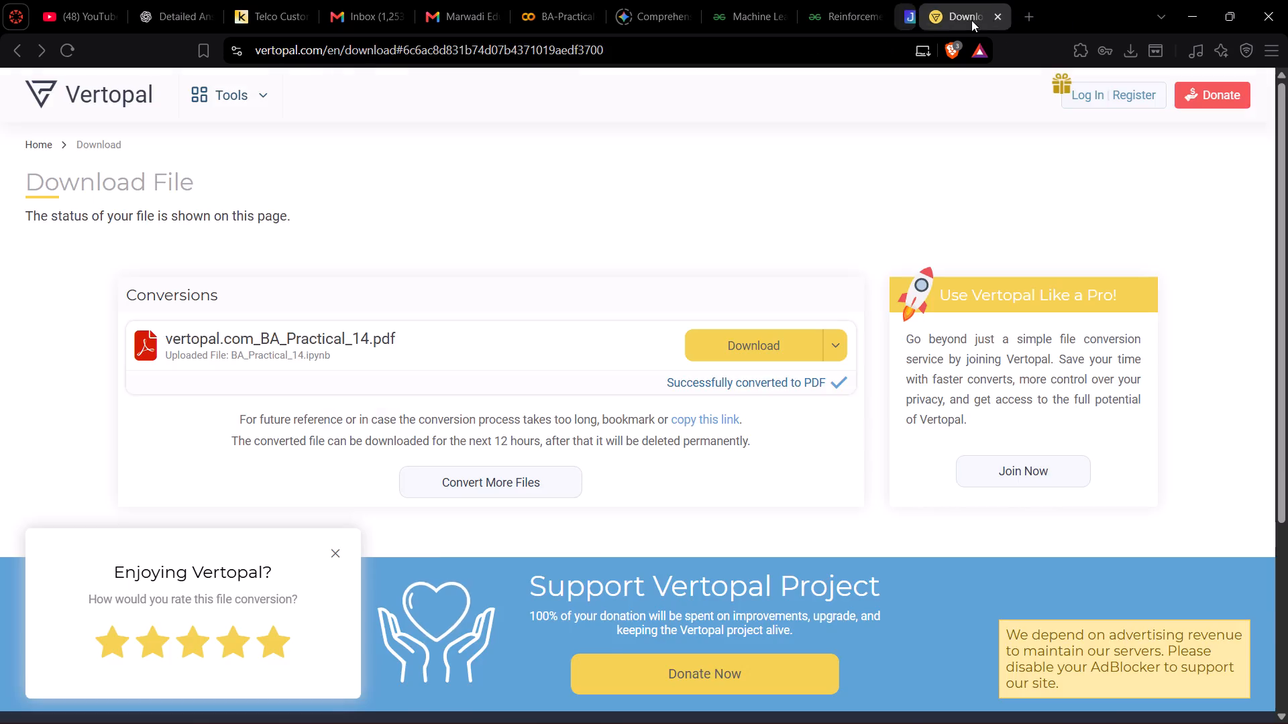
# Switch to Word and close BA_Practical_14(JupyTools.com).docx without saving its changes.
pyautogui.click(837, 699)
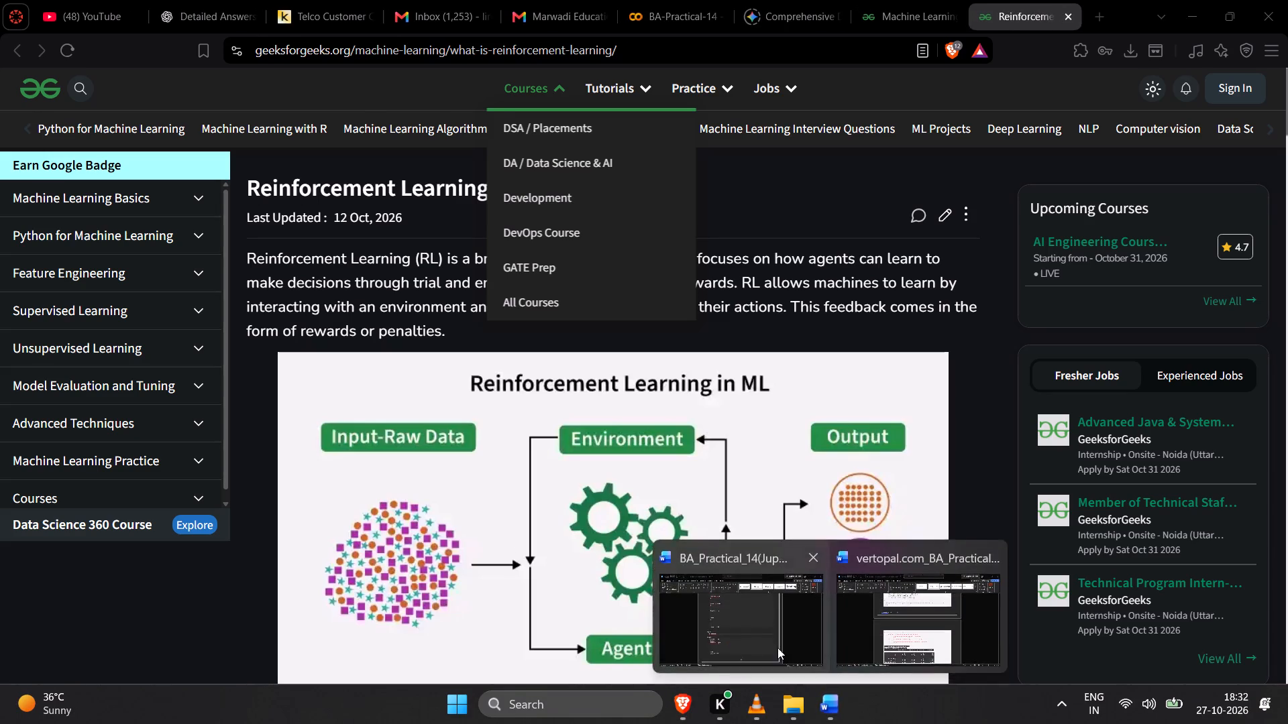
pyautogui.click(777, 648)
pyautogui.click(1287, 0)
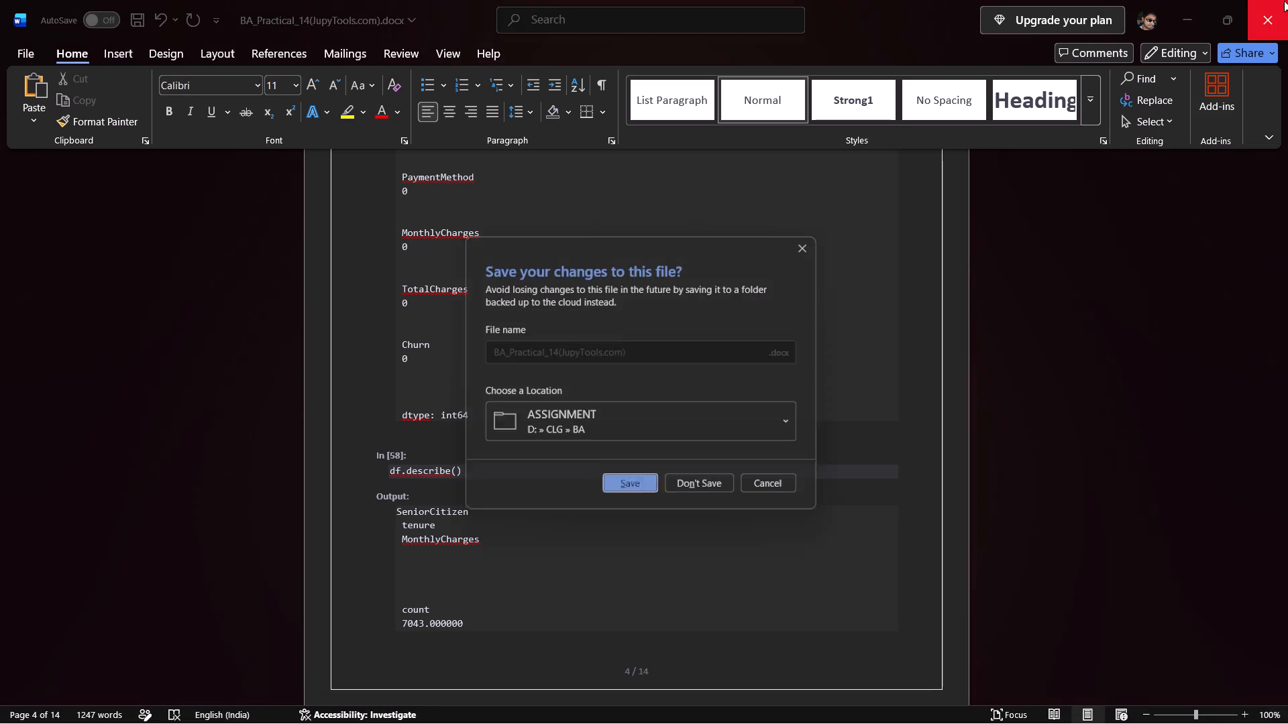
pyautogui.click(712, 489)
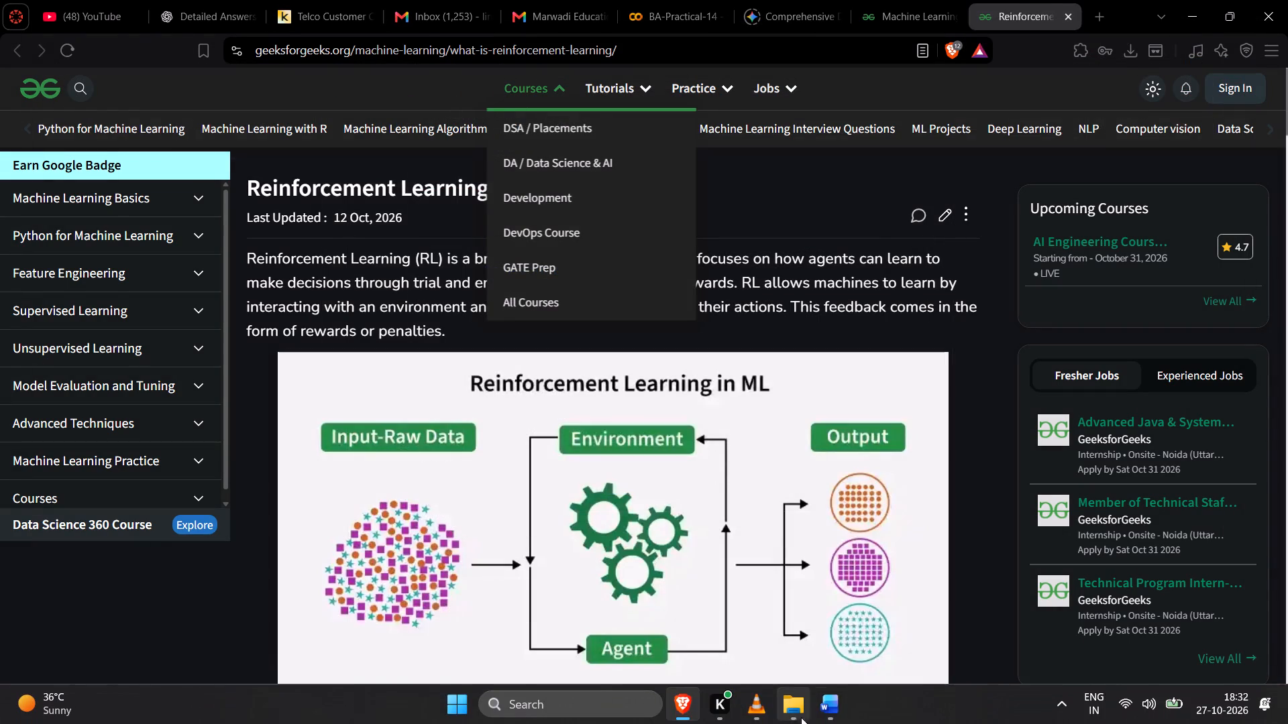
# Save the remaining Word document vertopal.com_BA_Practical_14.docx and close it.
pyautogui.click(844, 707)
pyautogui.click(132, 17)
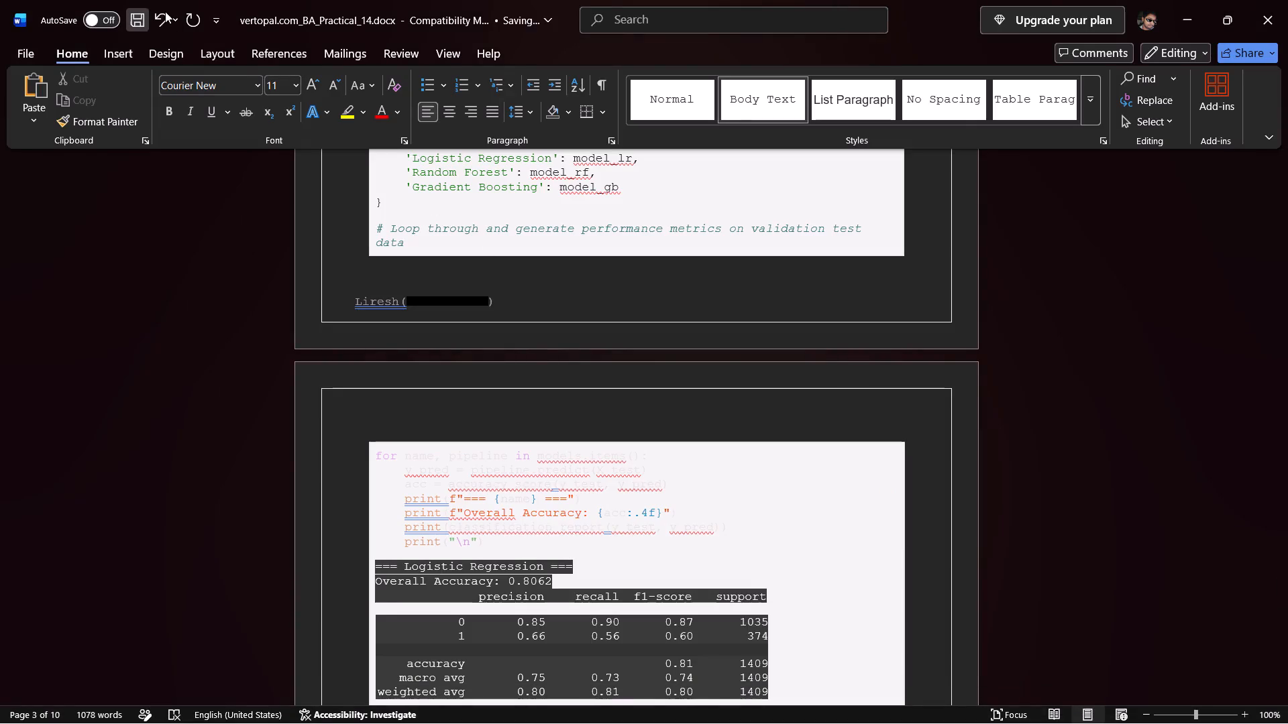
pyautogui.click(1287, 0)
# Switch to the File Explorer window showing the Main Assignment folder and close it.
pyautogui.click(804, 712)
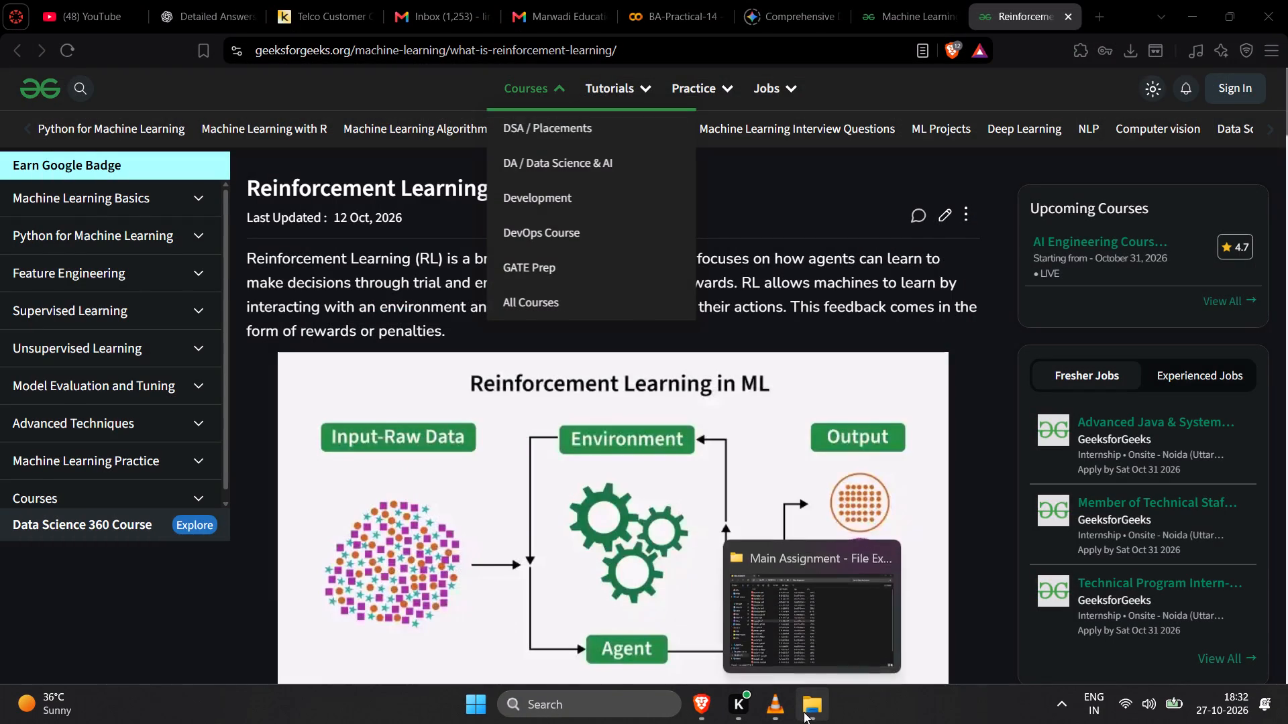
pyautogui.click(136, 50)
pyautogui.click(1287, 0)
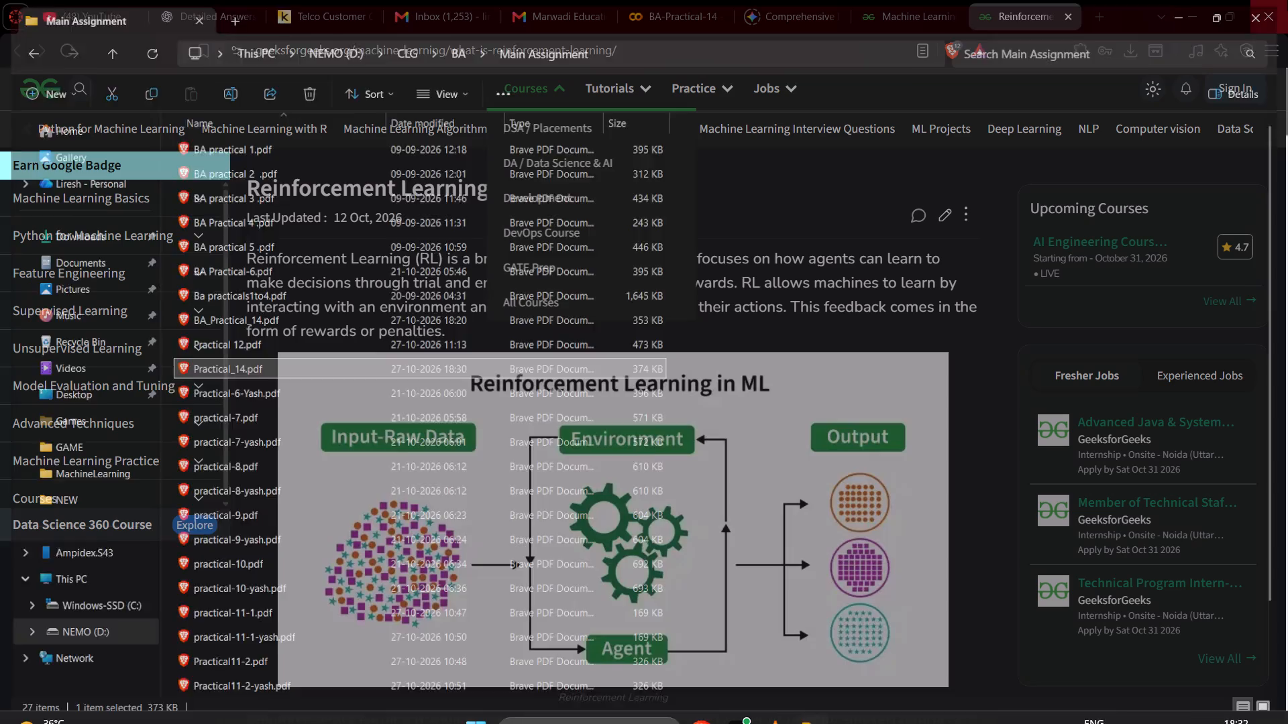